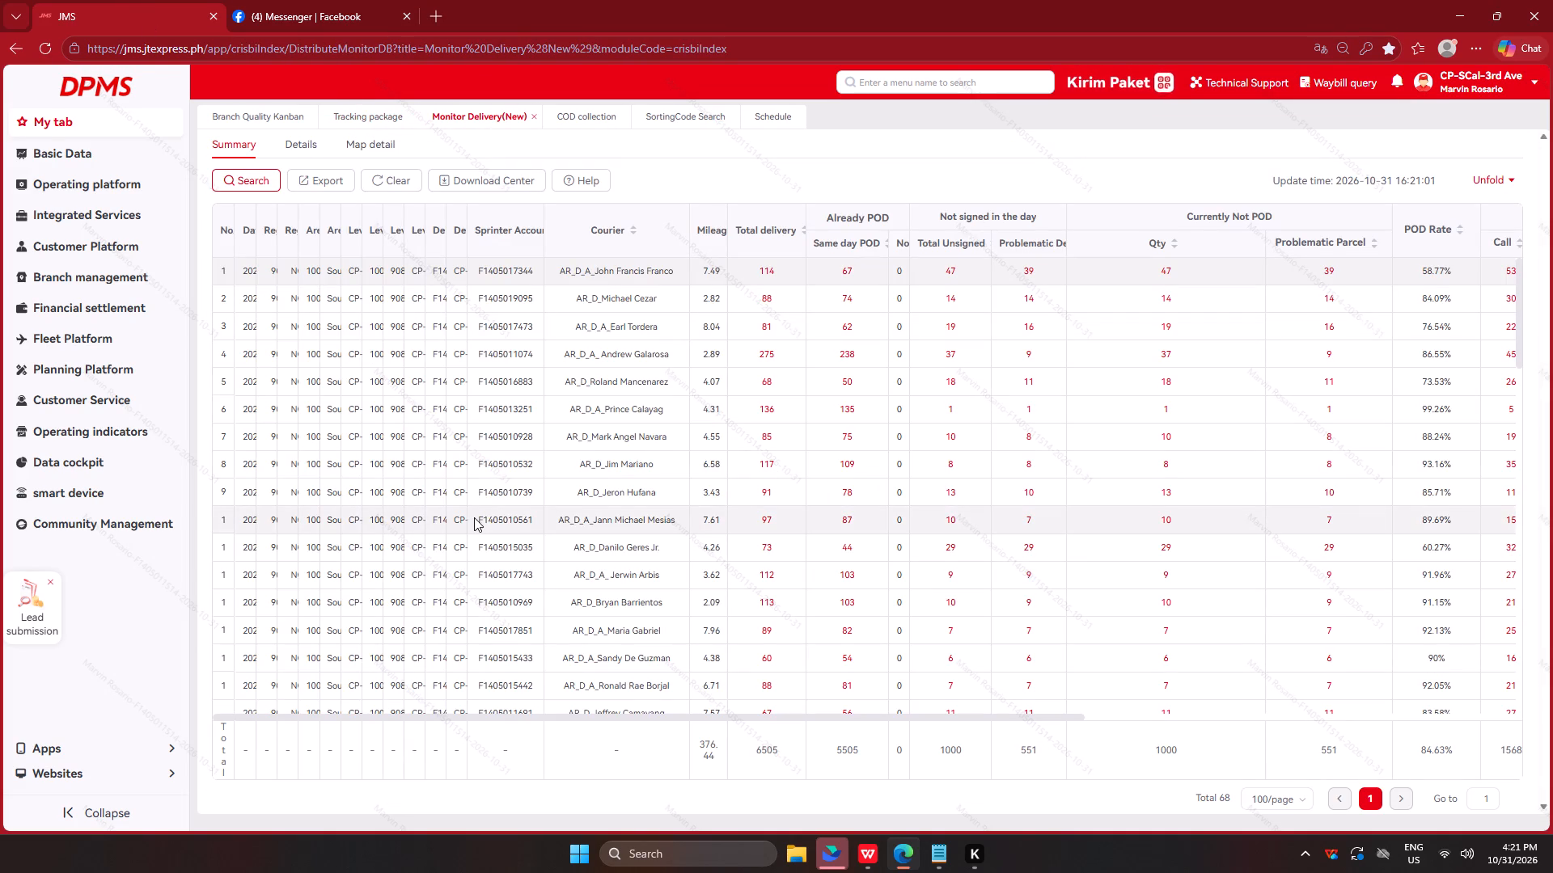
key(ctrl+f)
click(941, 859)
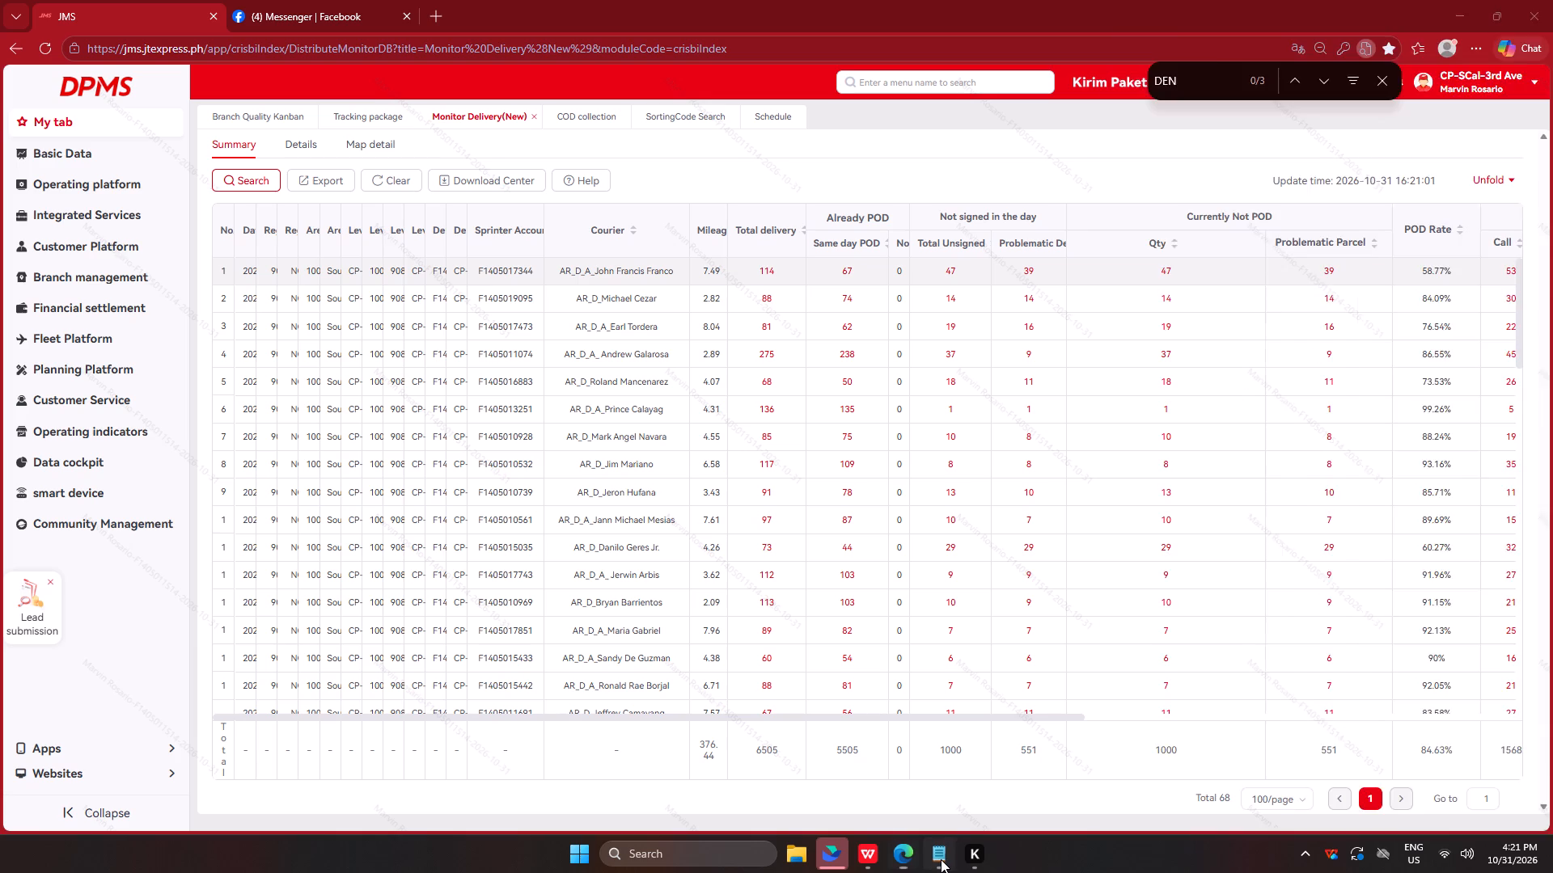
scroll(958, 816, up, 4)
click(1434, 367)
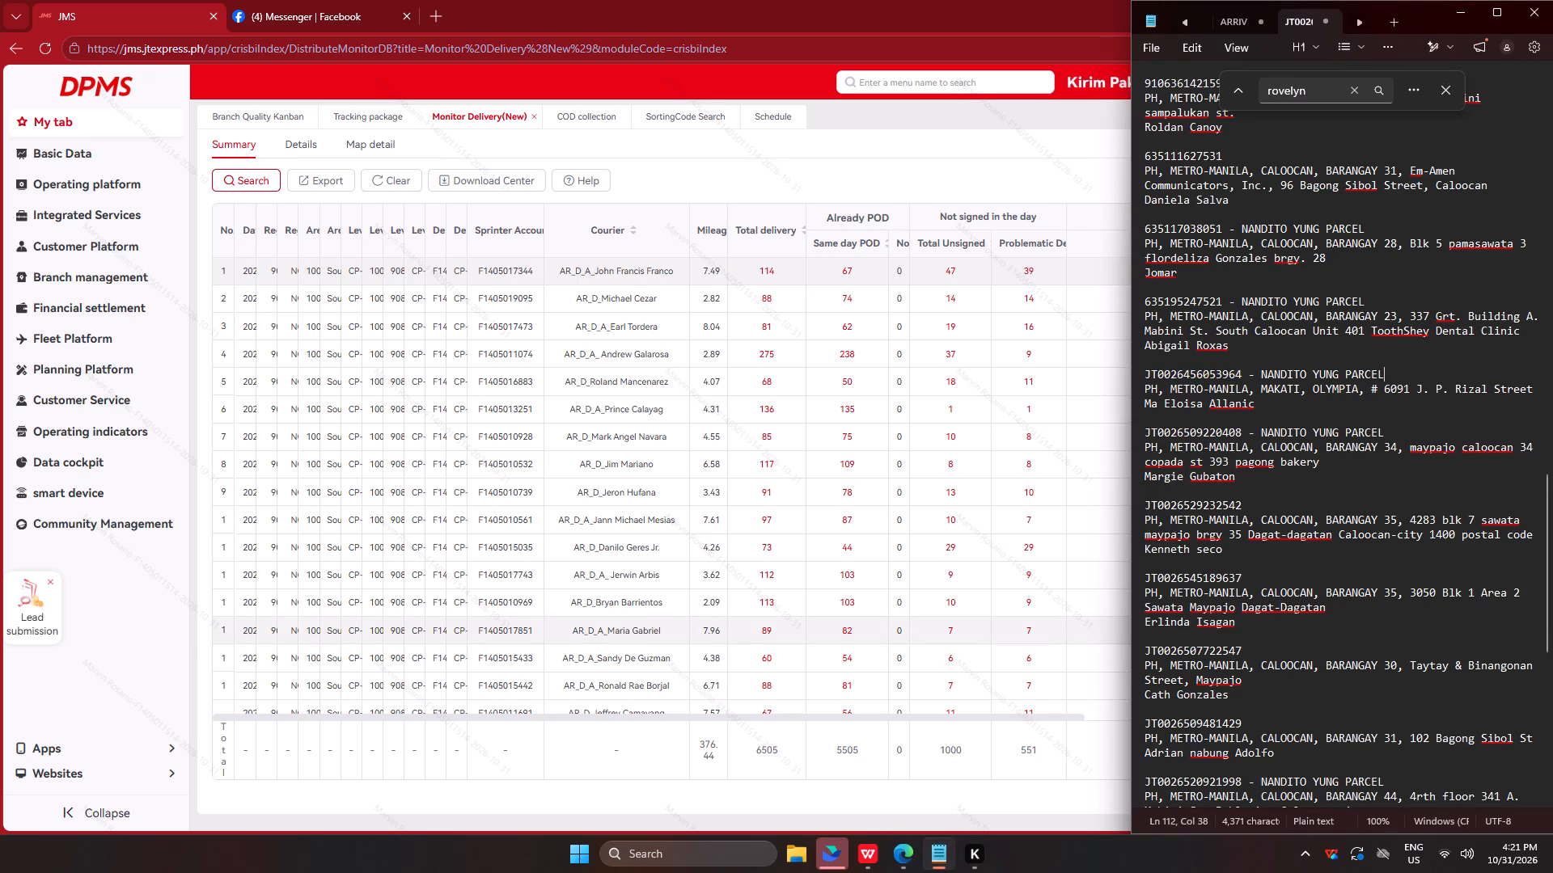
scroll(1418, 415, up, 5)
scroll(1478, 436, down, 2)
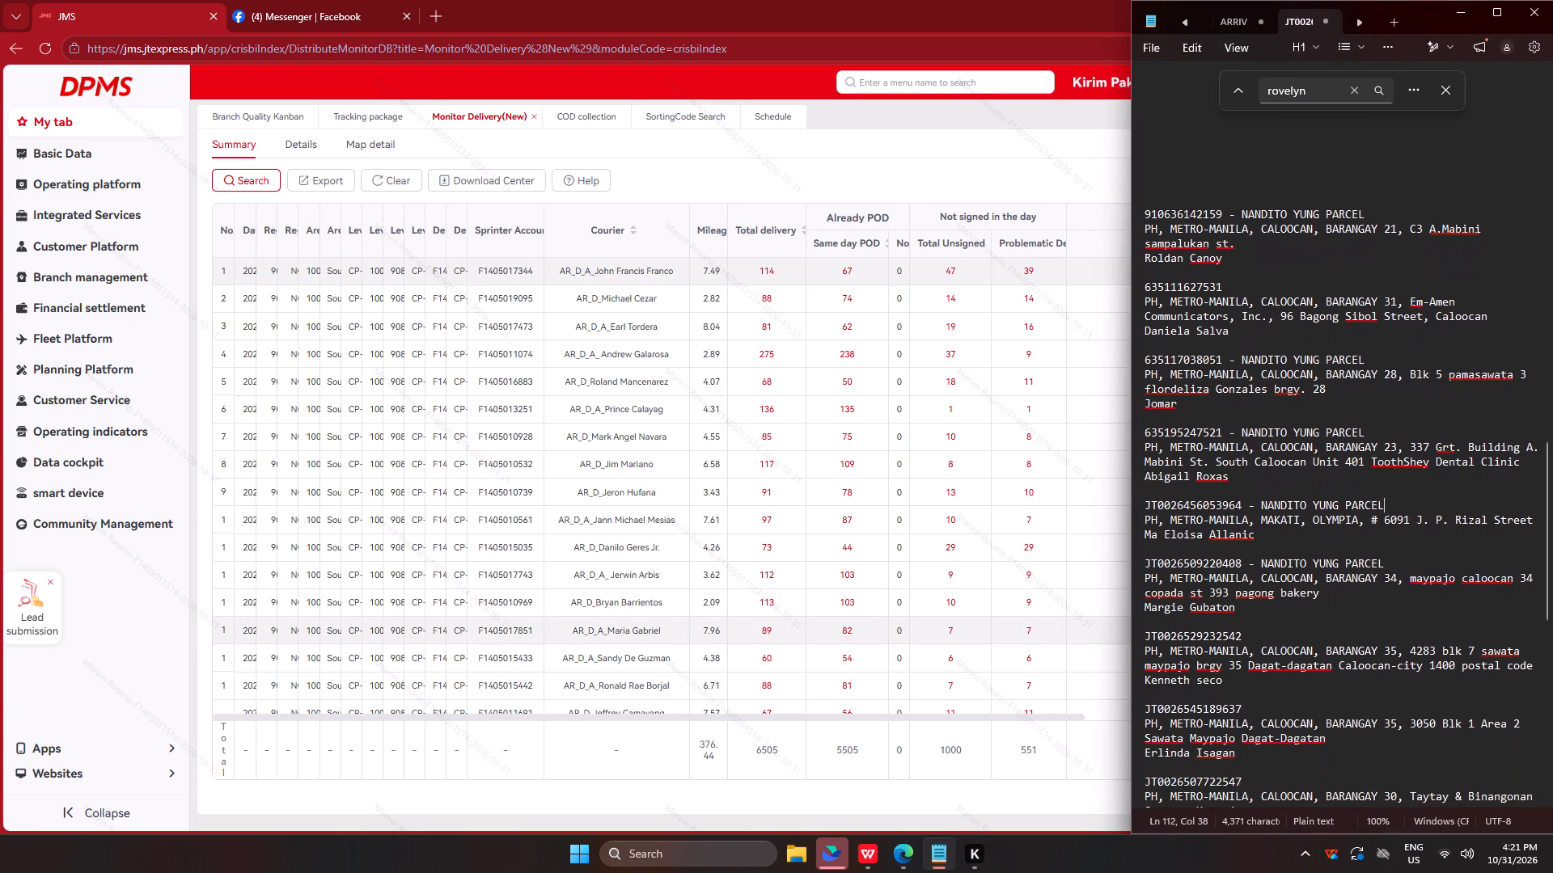
scroll(1475, 438, down, 4)
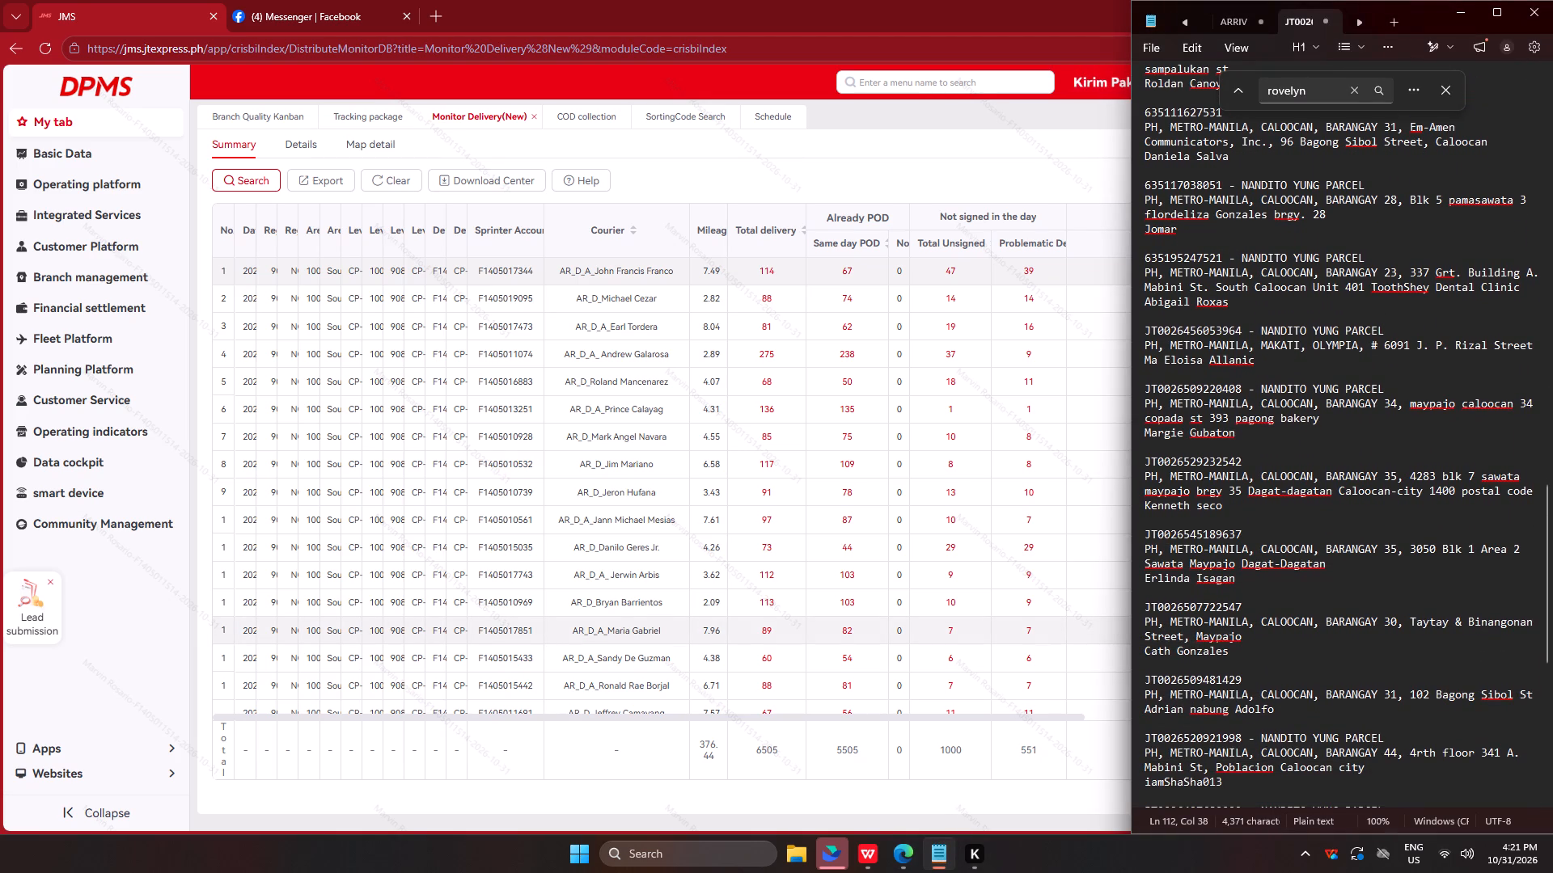
double_click(1200, 385)
key(ctrl+c)
key(ctrl+c)
key(ctrl+c)
Switch to JMS in the browser and open the Tracking package page for the copied waybill number.
ctrl+click(379, 118)
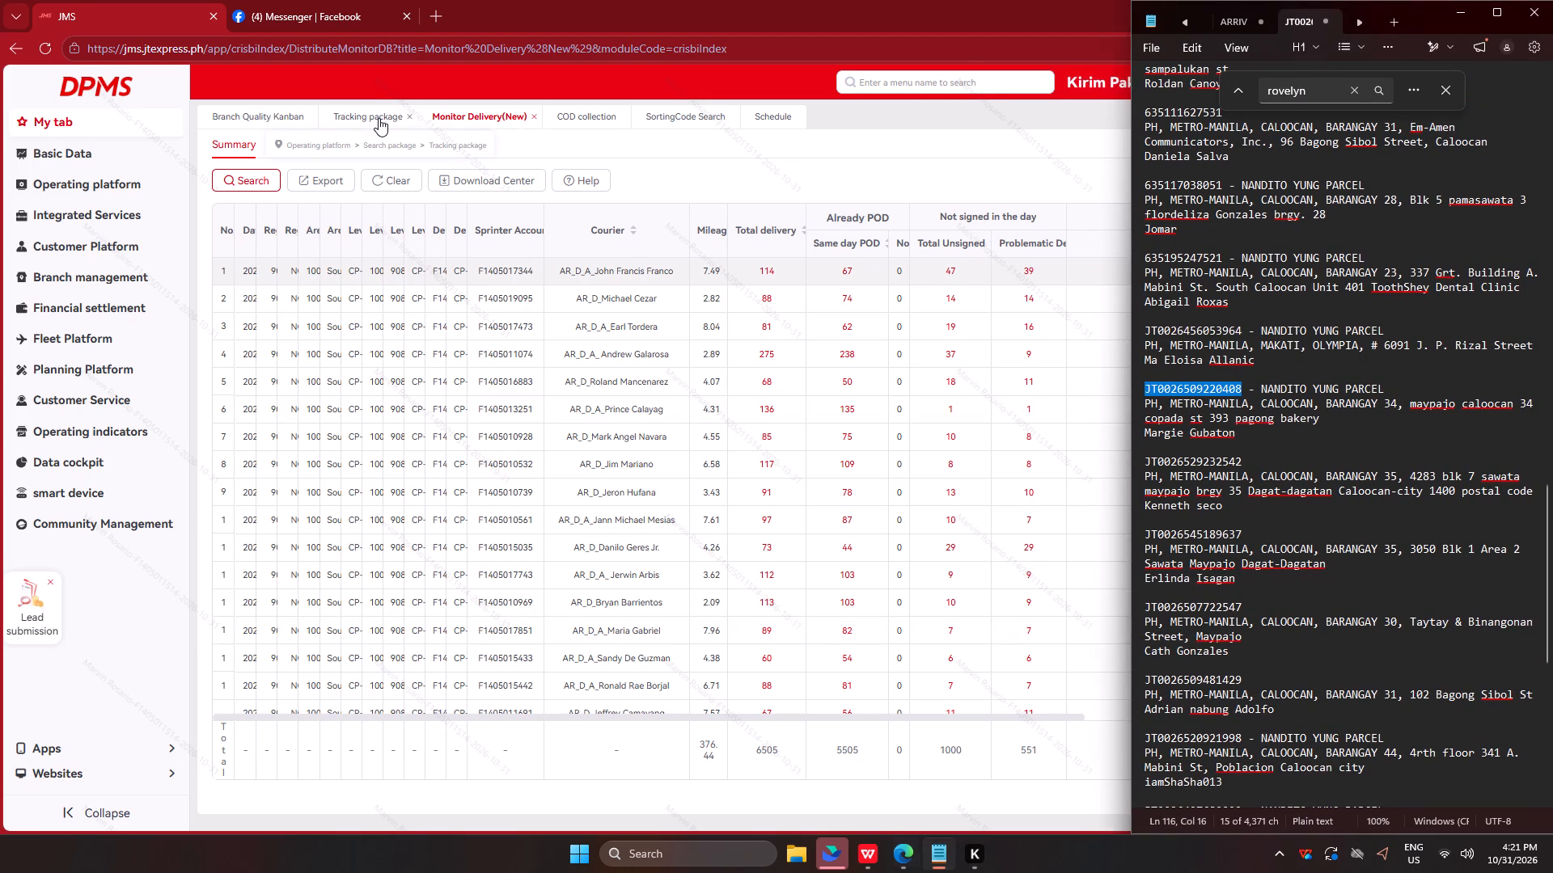
click(315, 276)
click(311, 251)
key(ctrl+v)
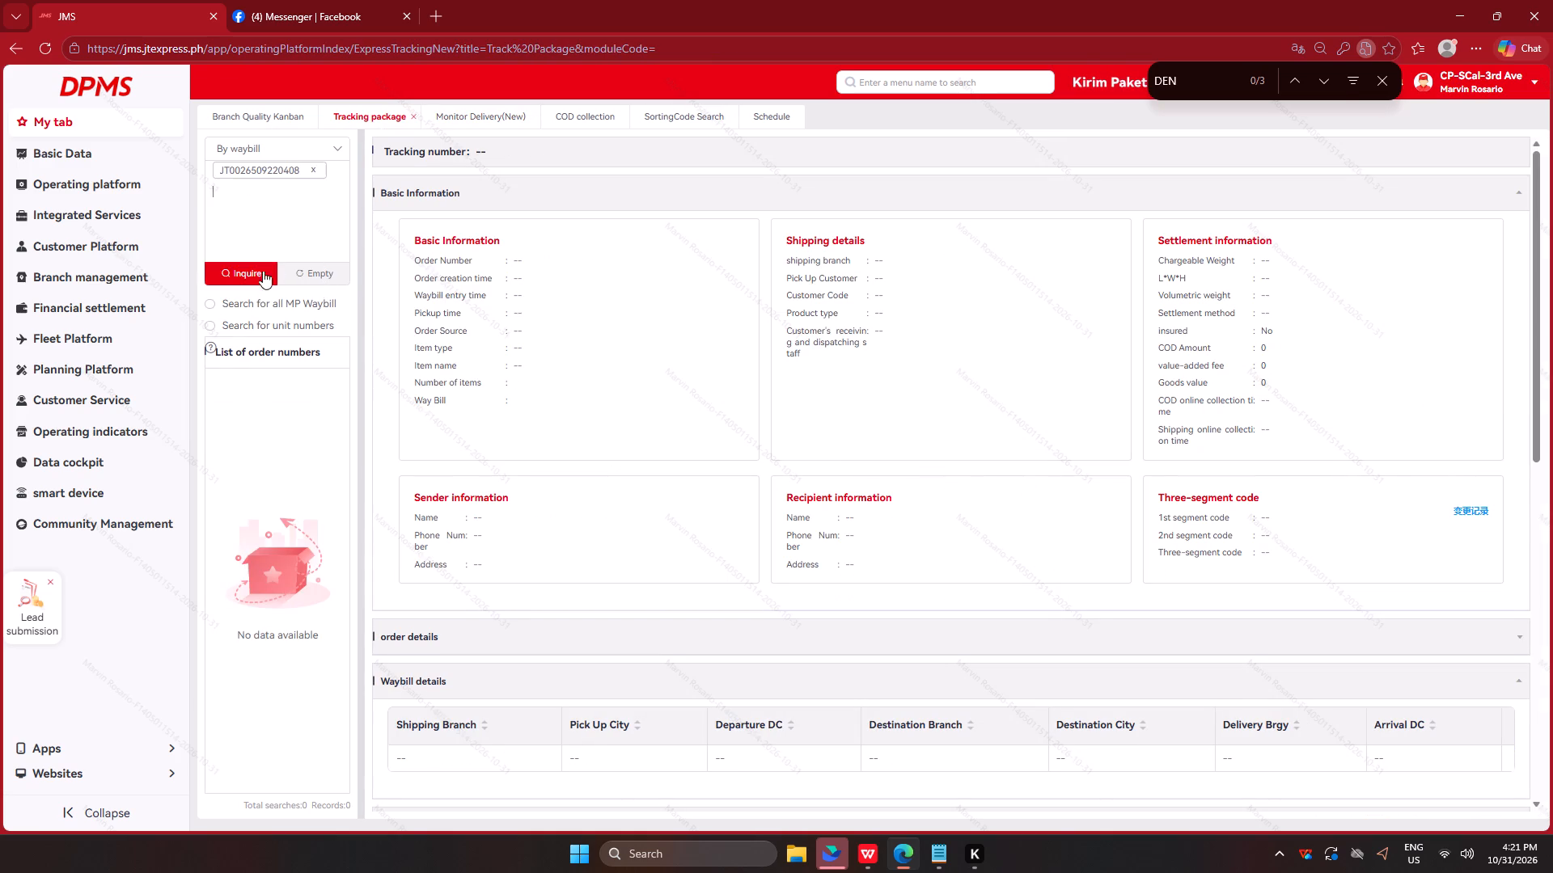
click(263, 271)
scroll(874, 384, down, 8)
key(alt+Tab)
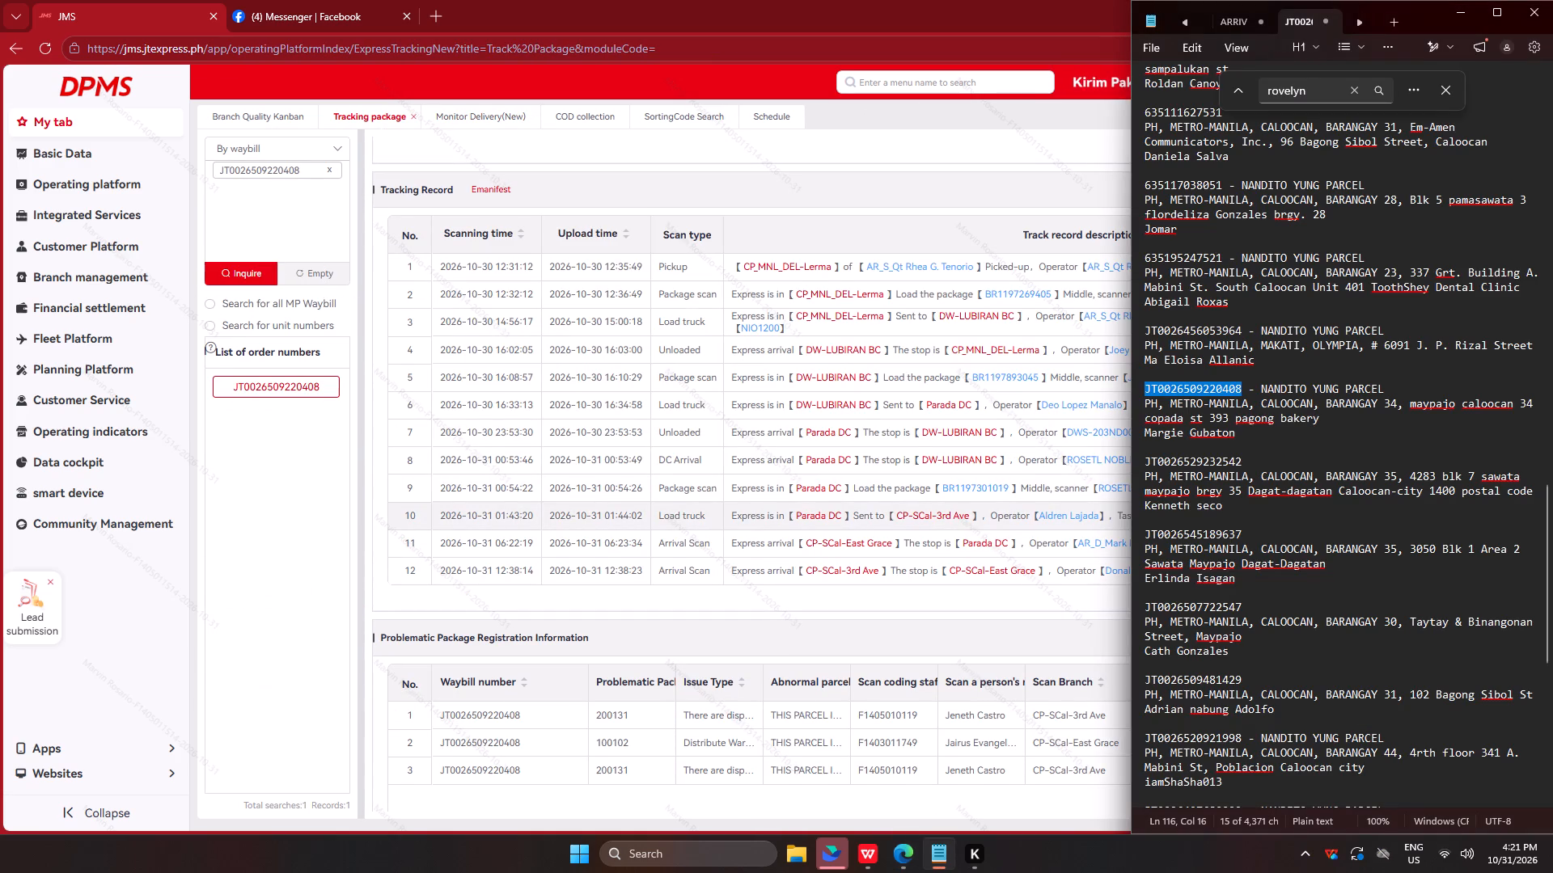
double_click(1204, 472)
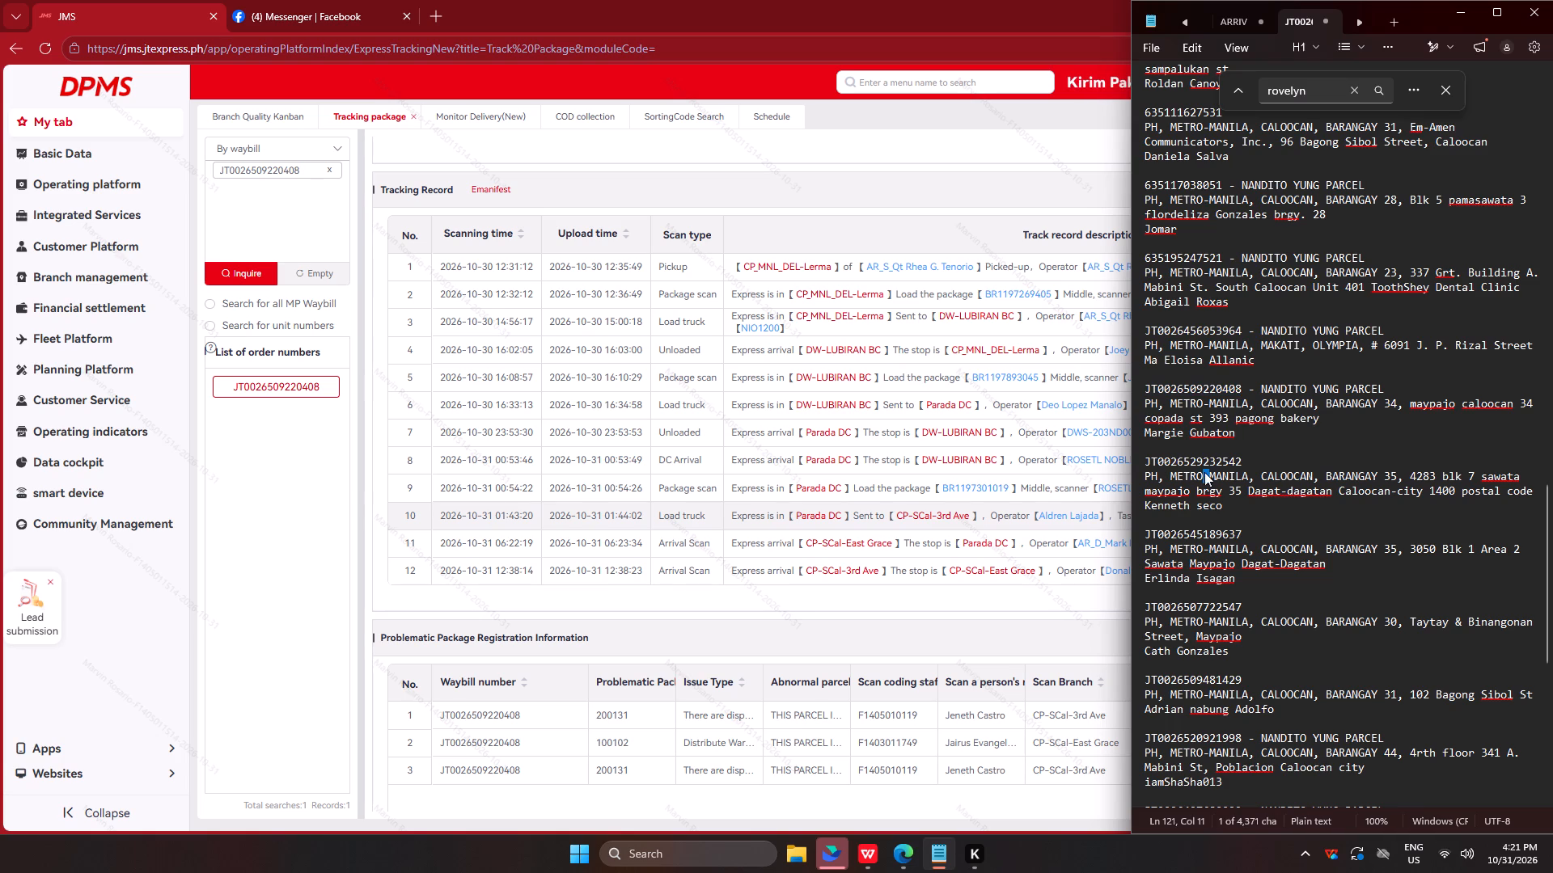
double_click(1214, 467)
key(ctrl+c)
key(ctrl+c)
key(ctrl+c)
key(ctrl+c)
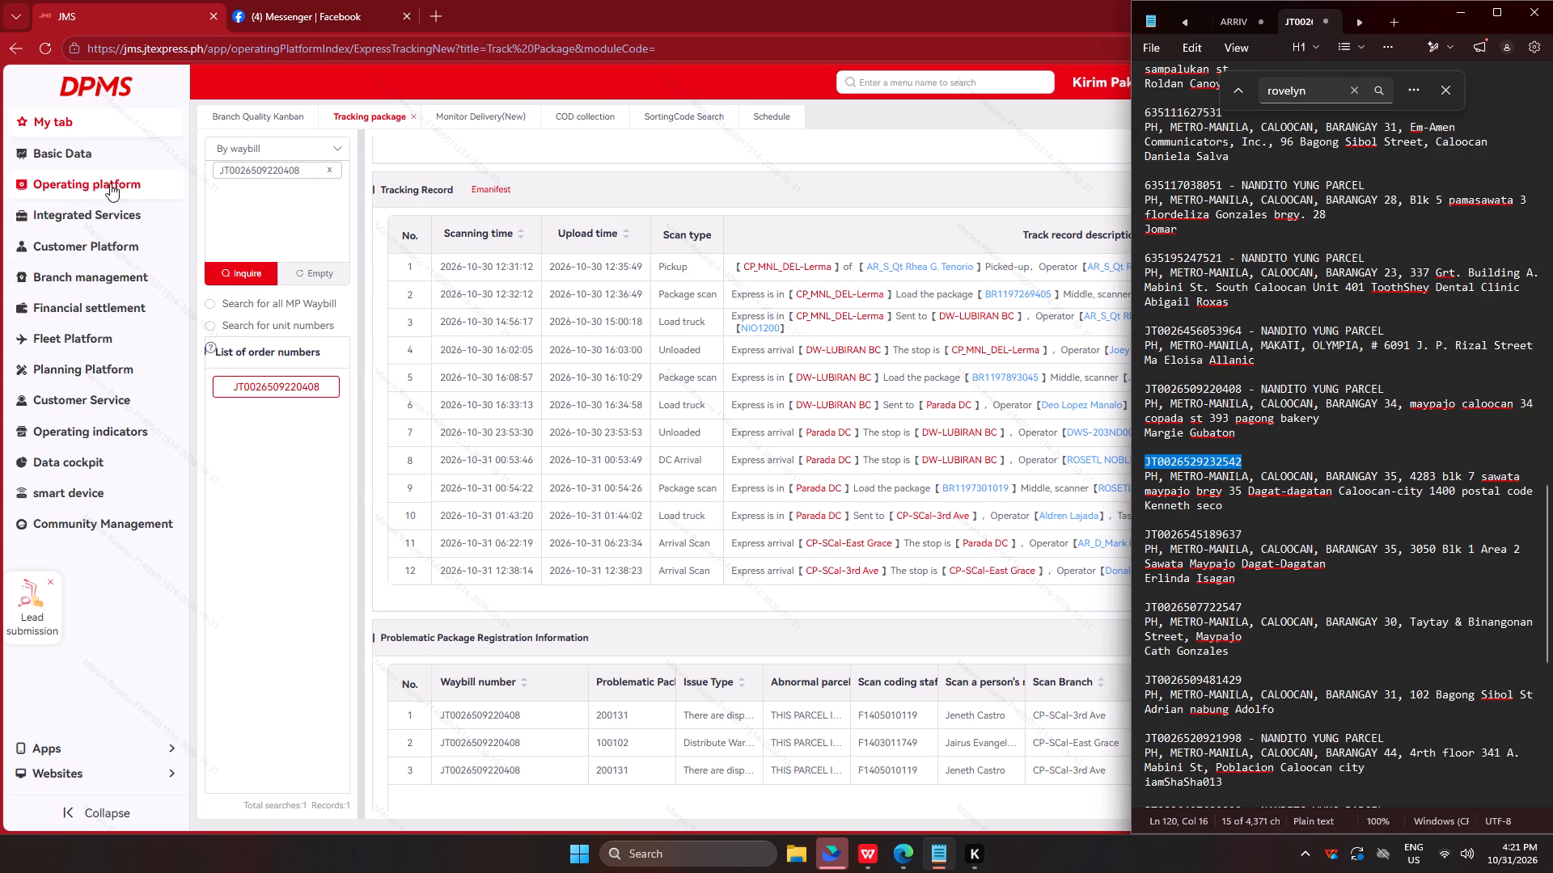
key(ctrl+c)
key(ctrl+c)
key(ctrl+c)
key(ctrl+c)
click(330, 280)
click(325, 255)
key(ctrl+v)
click(253, 275)
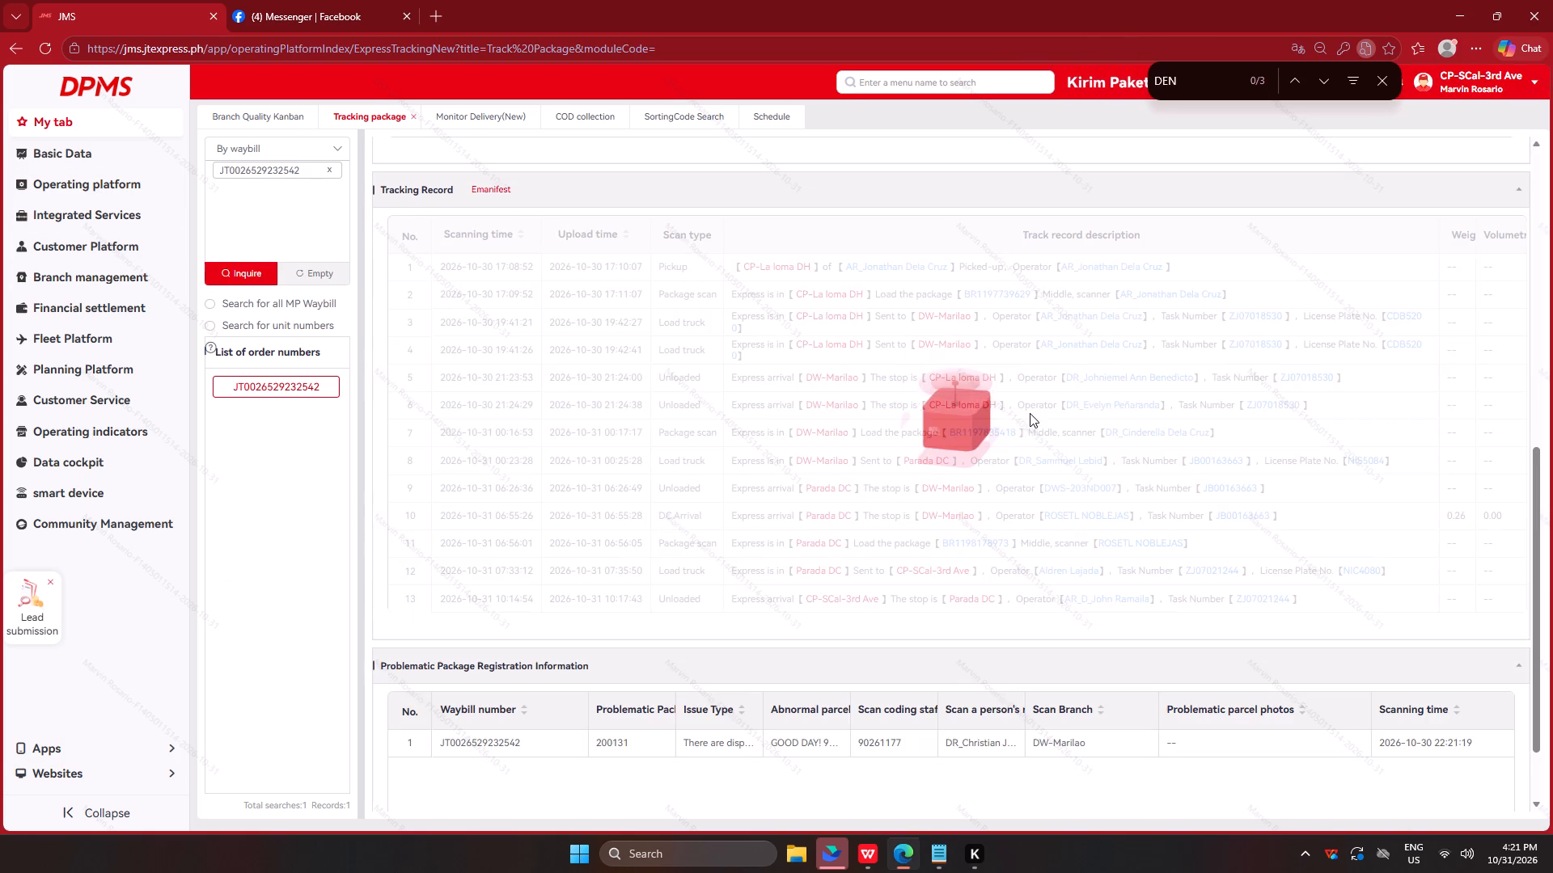
scroll(1065, 444, up, 9)
scroll(1102, 435, down, 9)
key(alt+Tab)
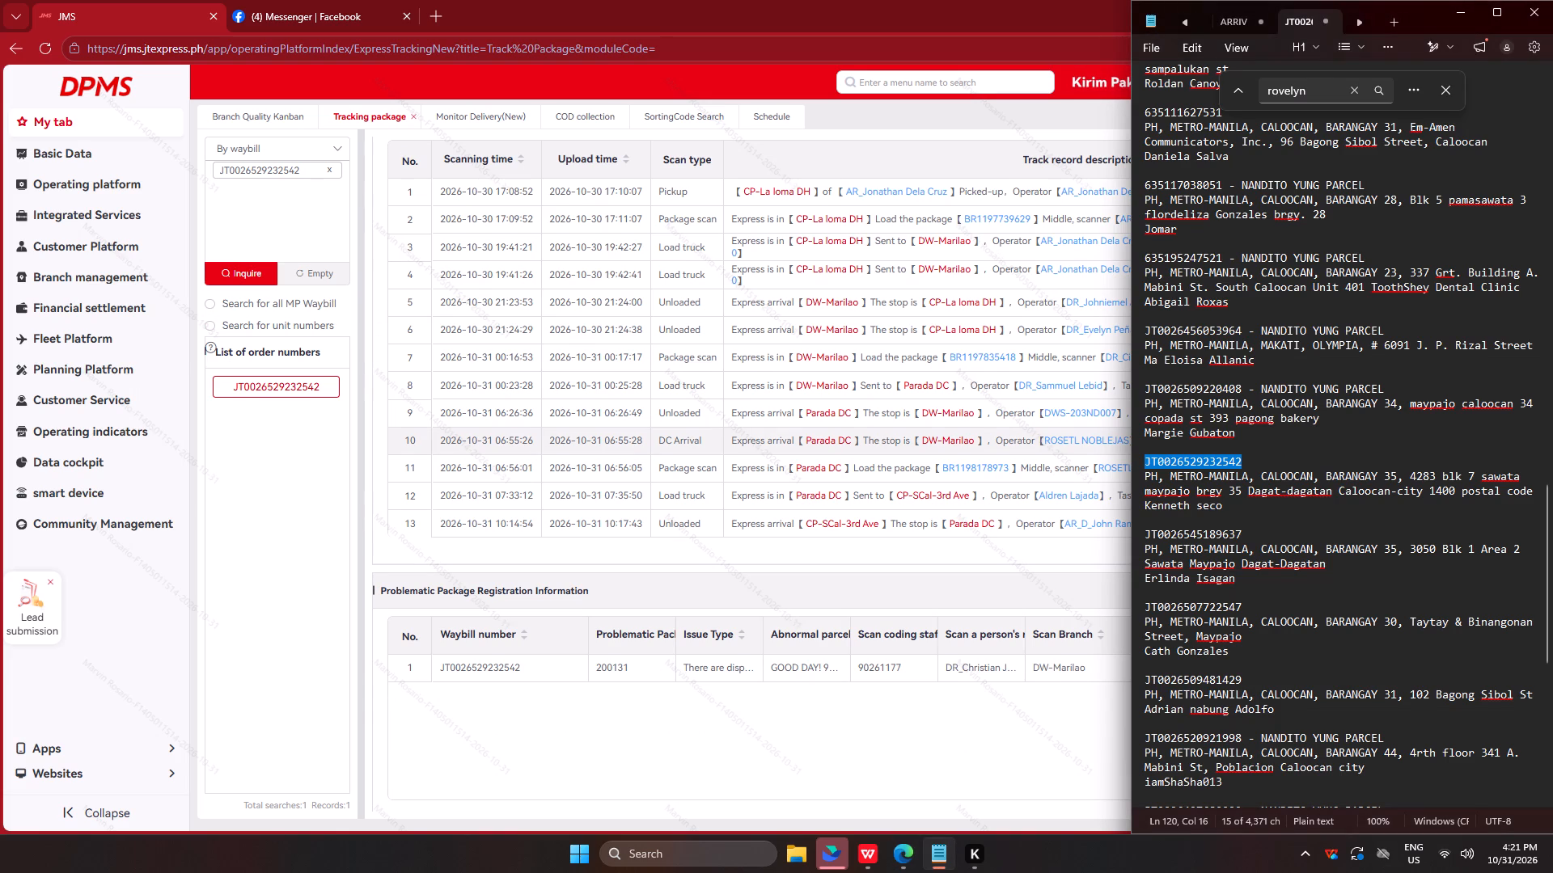
click(1344, 457)
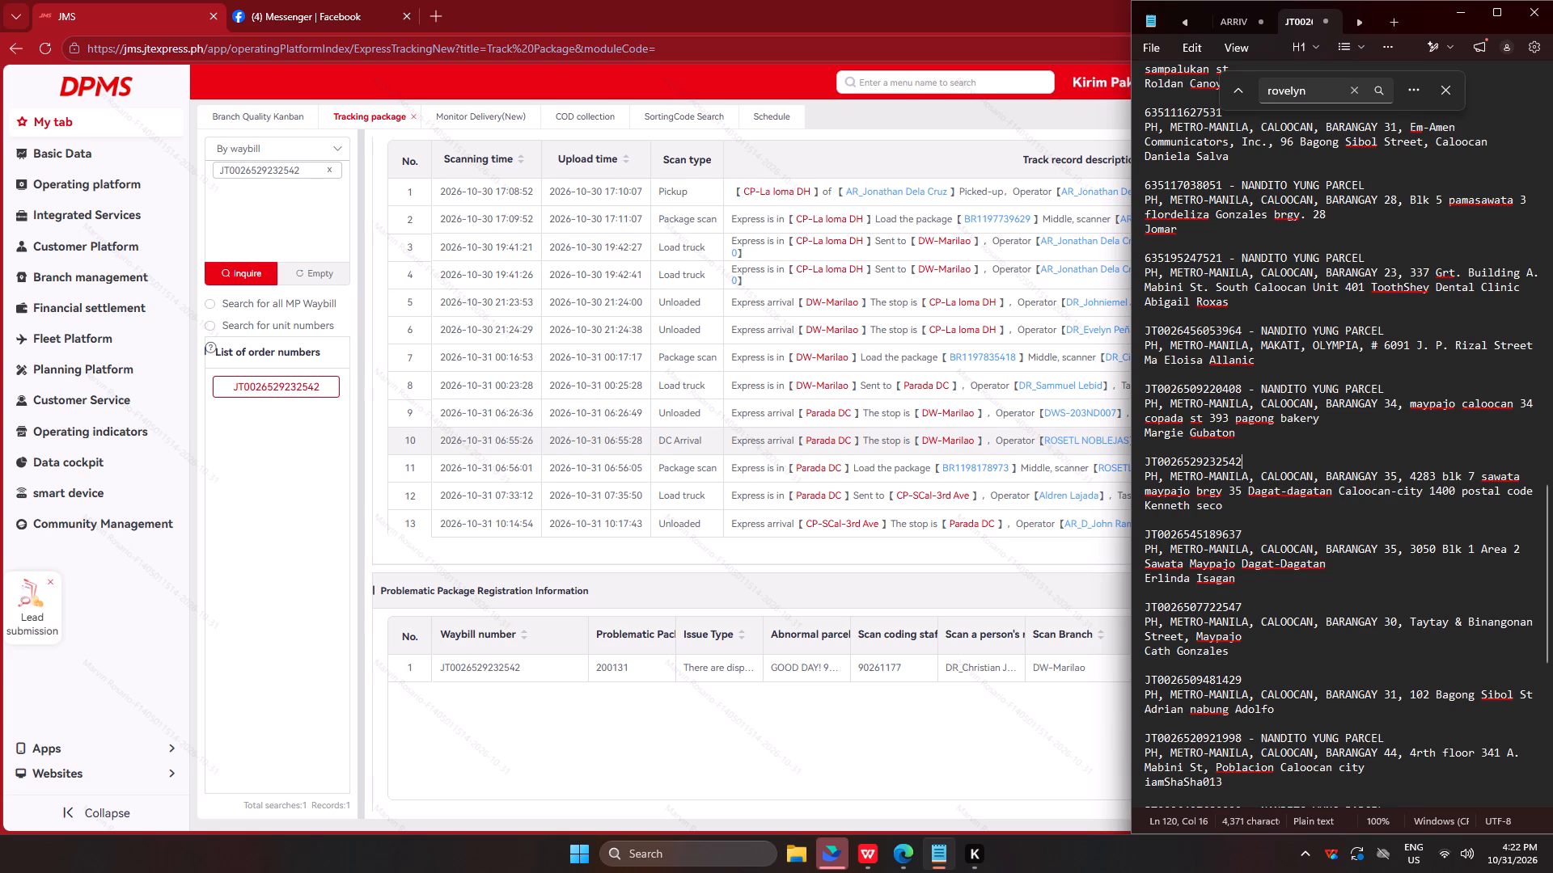
scroll(1272, 512, down, 2)
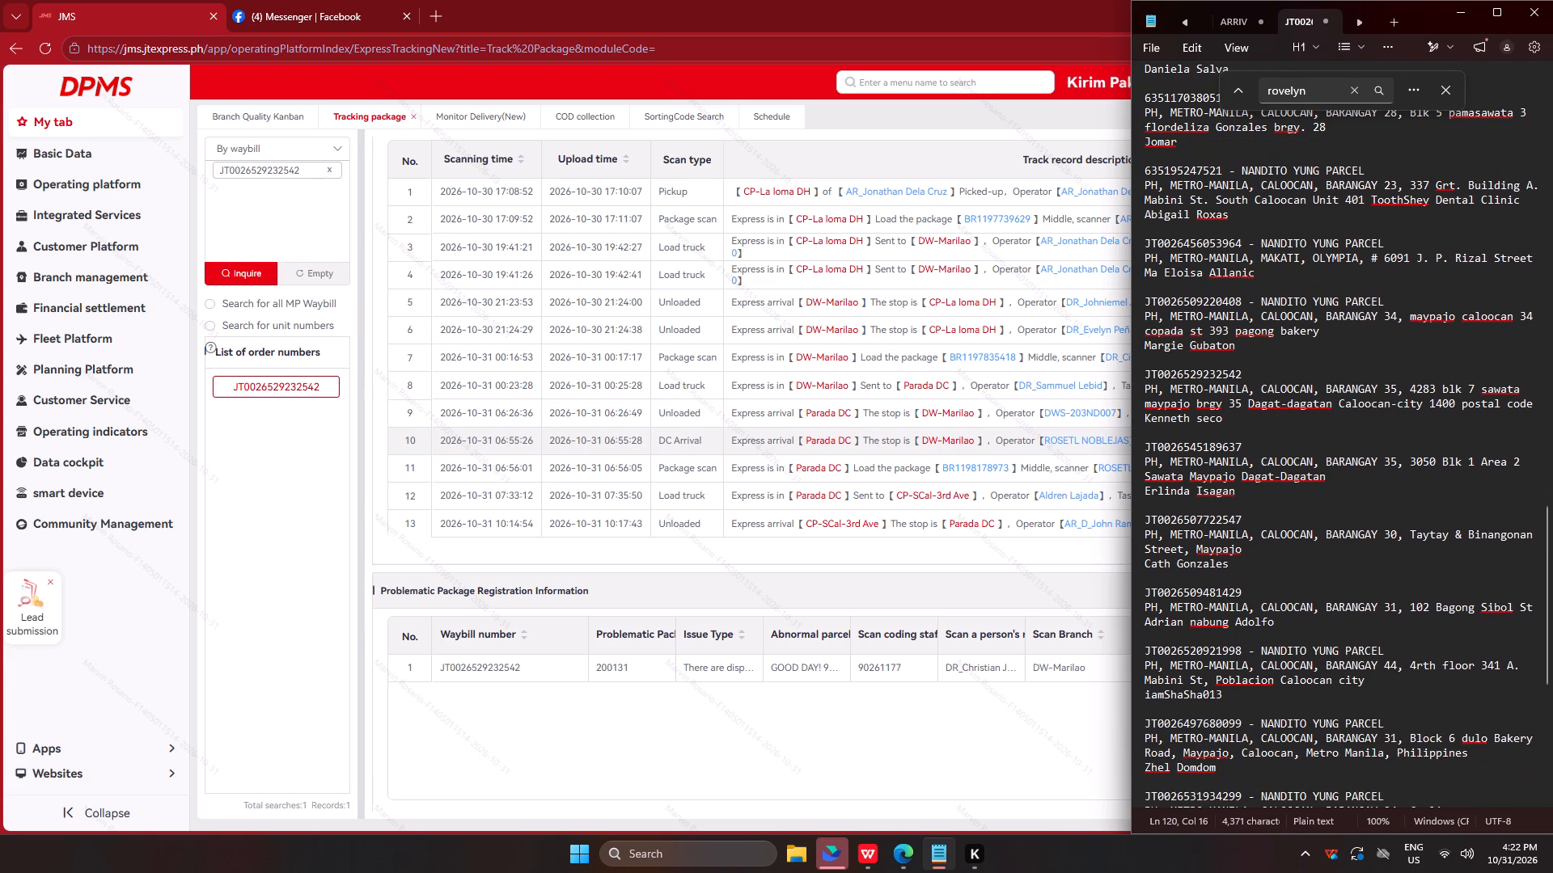
double_click(1214, 449)
key(ctrl+c)
key(ctrl+c)
key(ctrl+c)
key(ctrl+c)
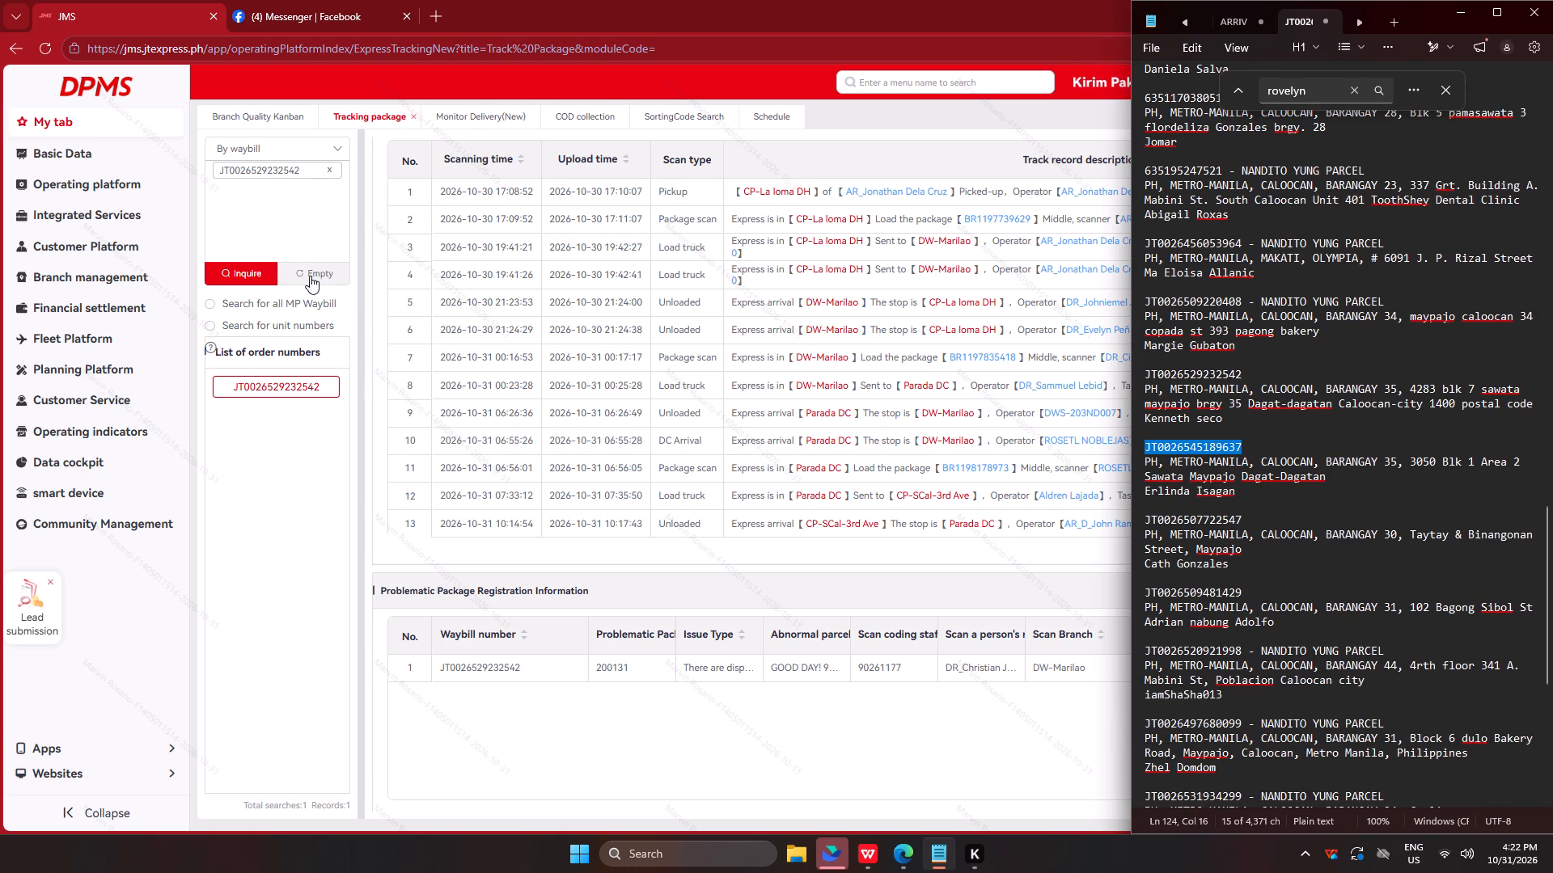
key(ctrl+c)
key(ctrl+c)
key(ctrl+c)
key(ctrl+c)
key(ctrl+c)
ctrl+click(311, 272)
click(315, 264)
key(ctrl+v)
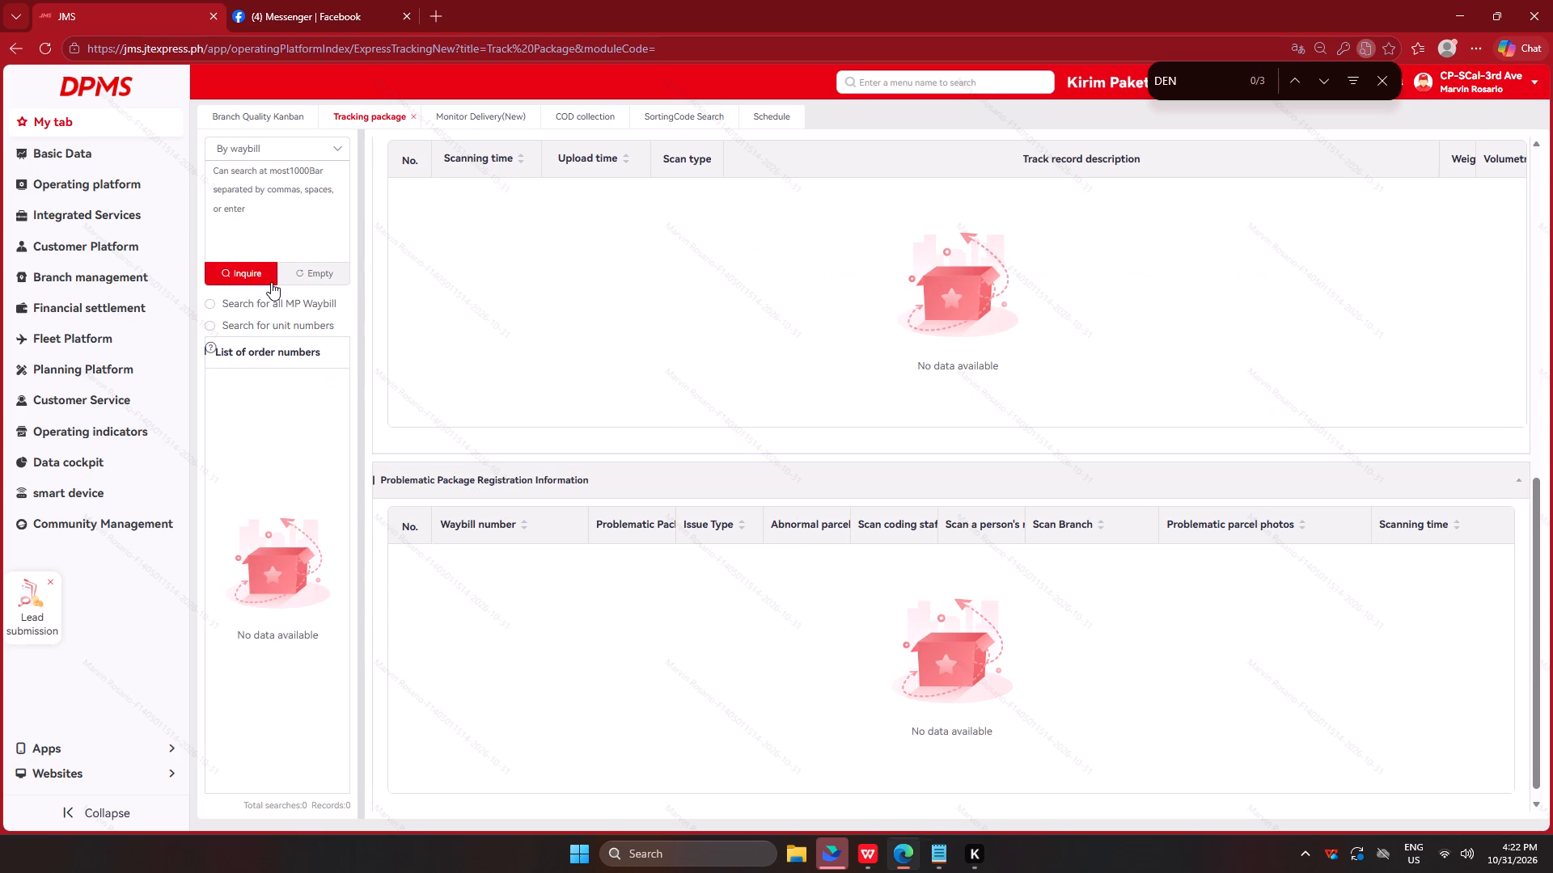
click(269, 280)
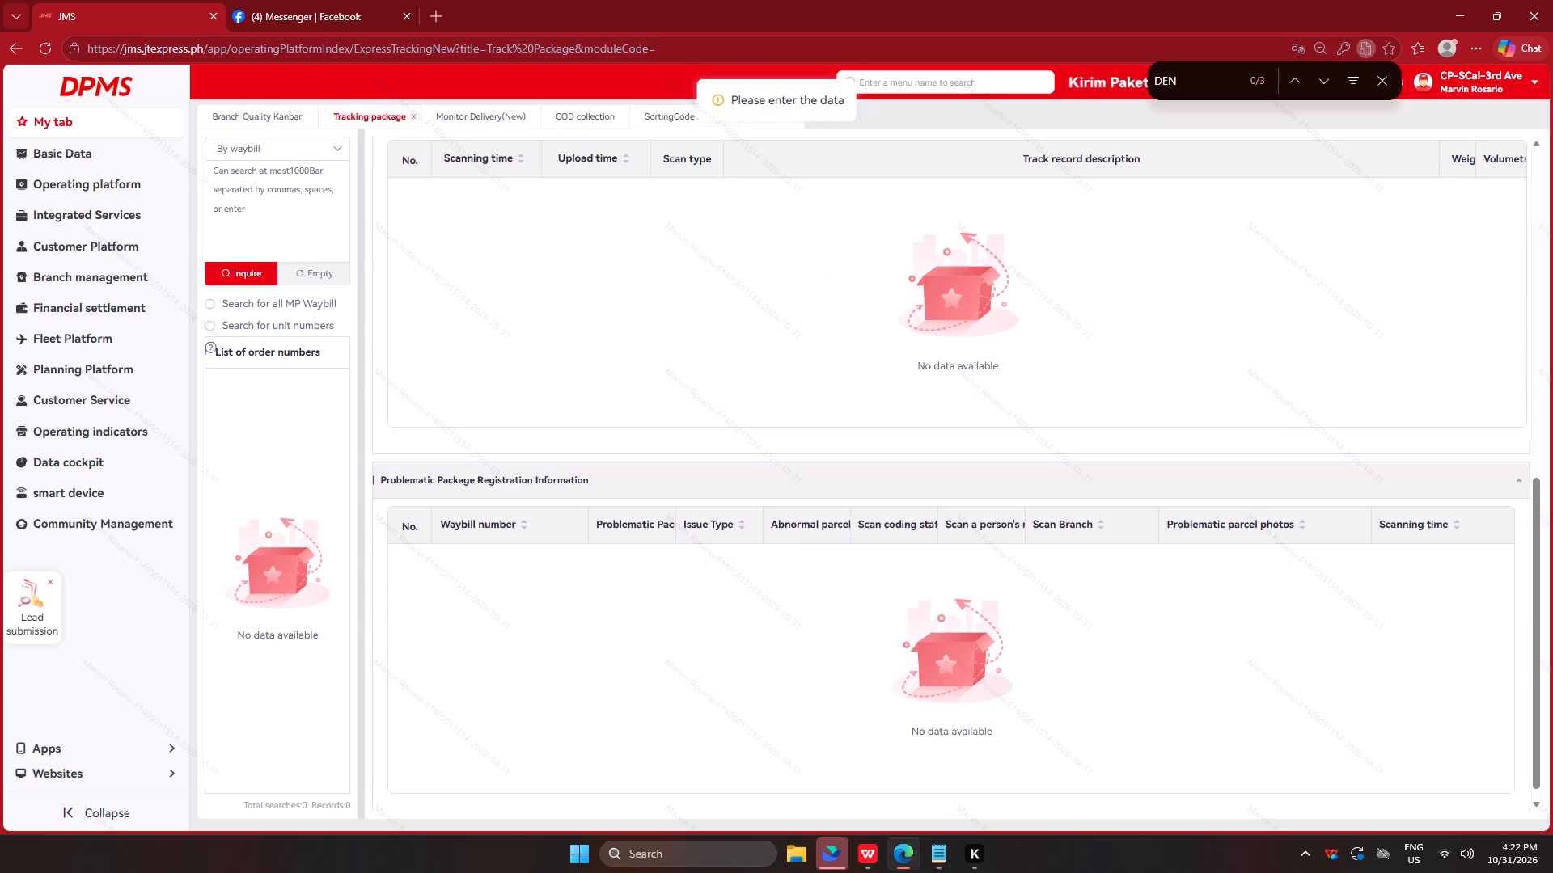
click(281, 231)
key(ctrl+v)
click(252, 270)
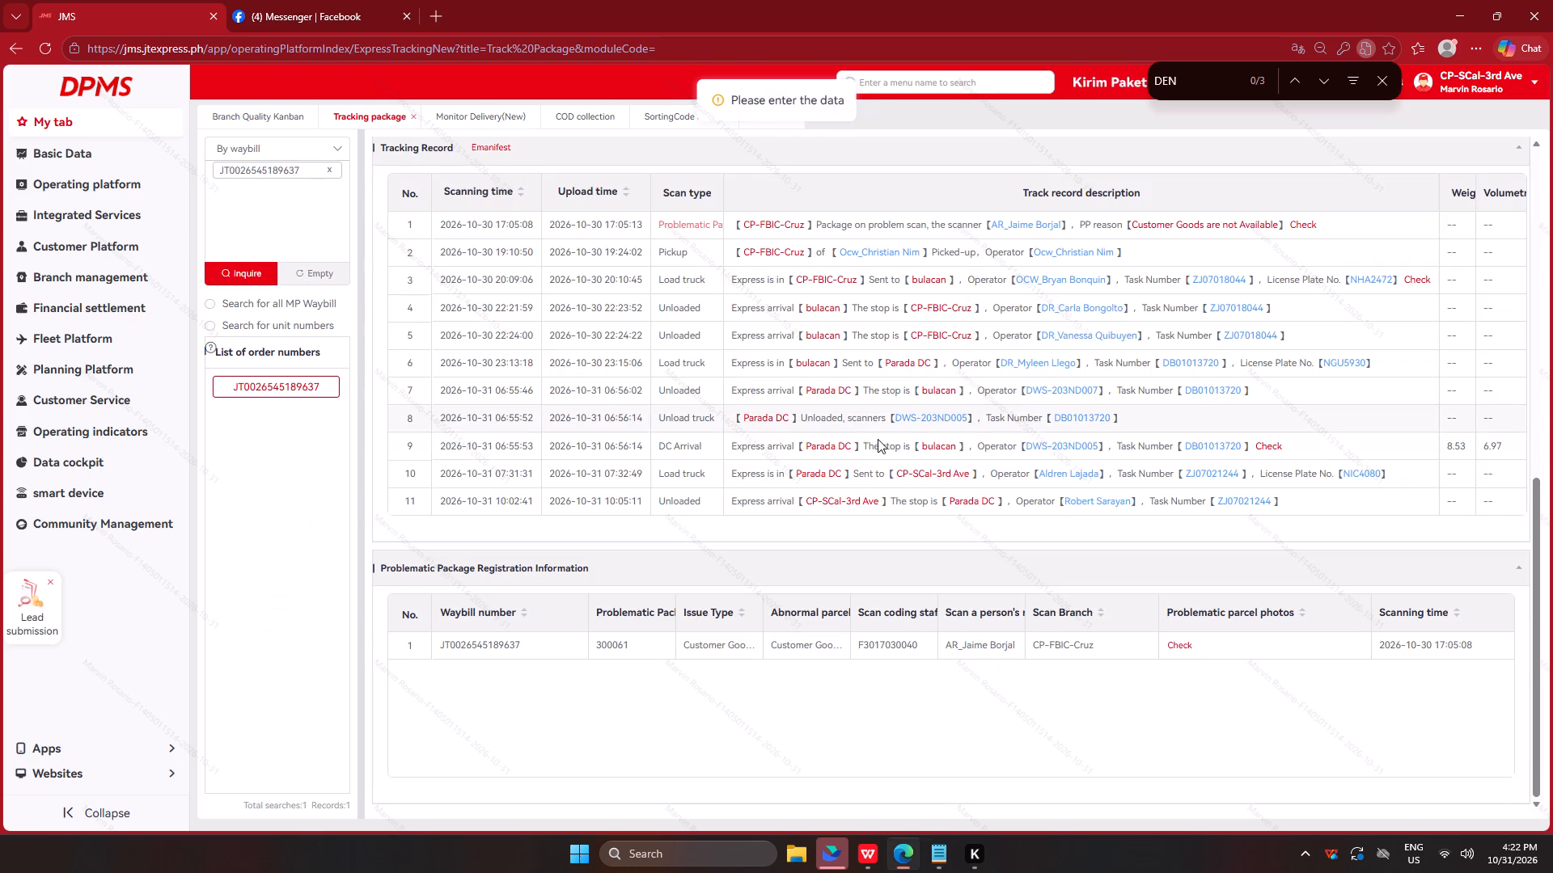
key(alt+Tab)
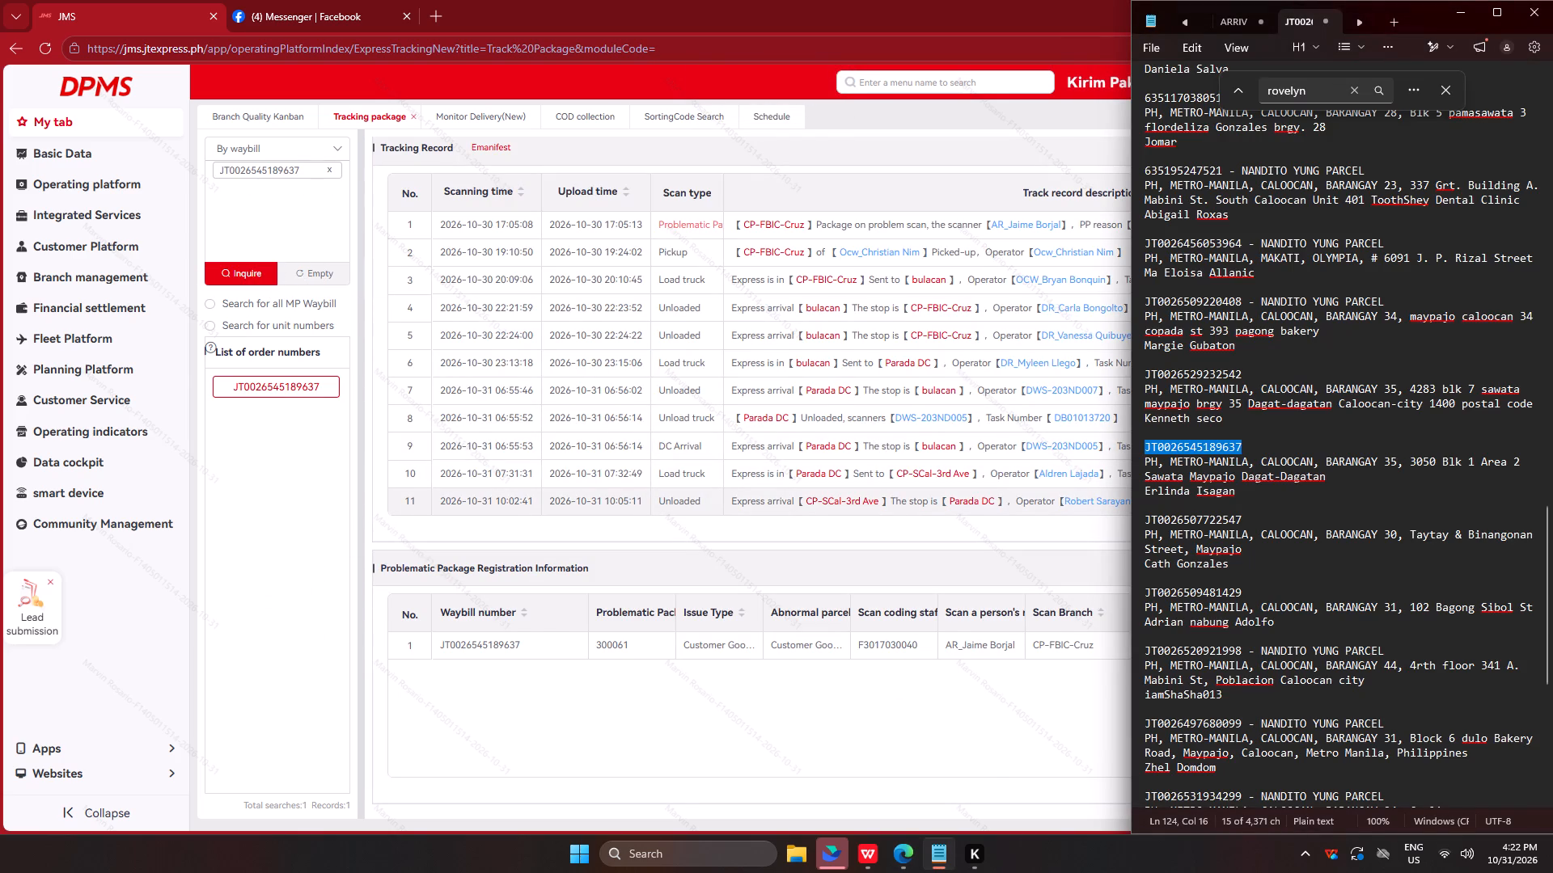
drag(1255, 376, 1132, 372)
key(ctrl+c)
key(ctrl+c)
key(ctrl+c)
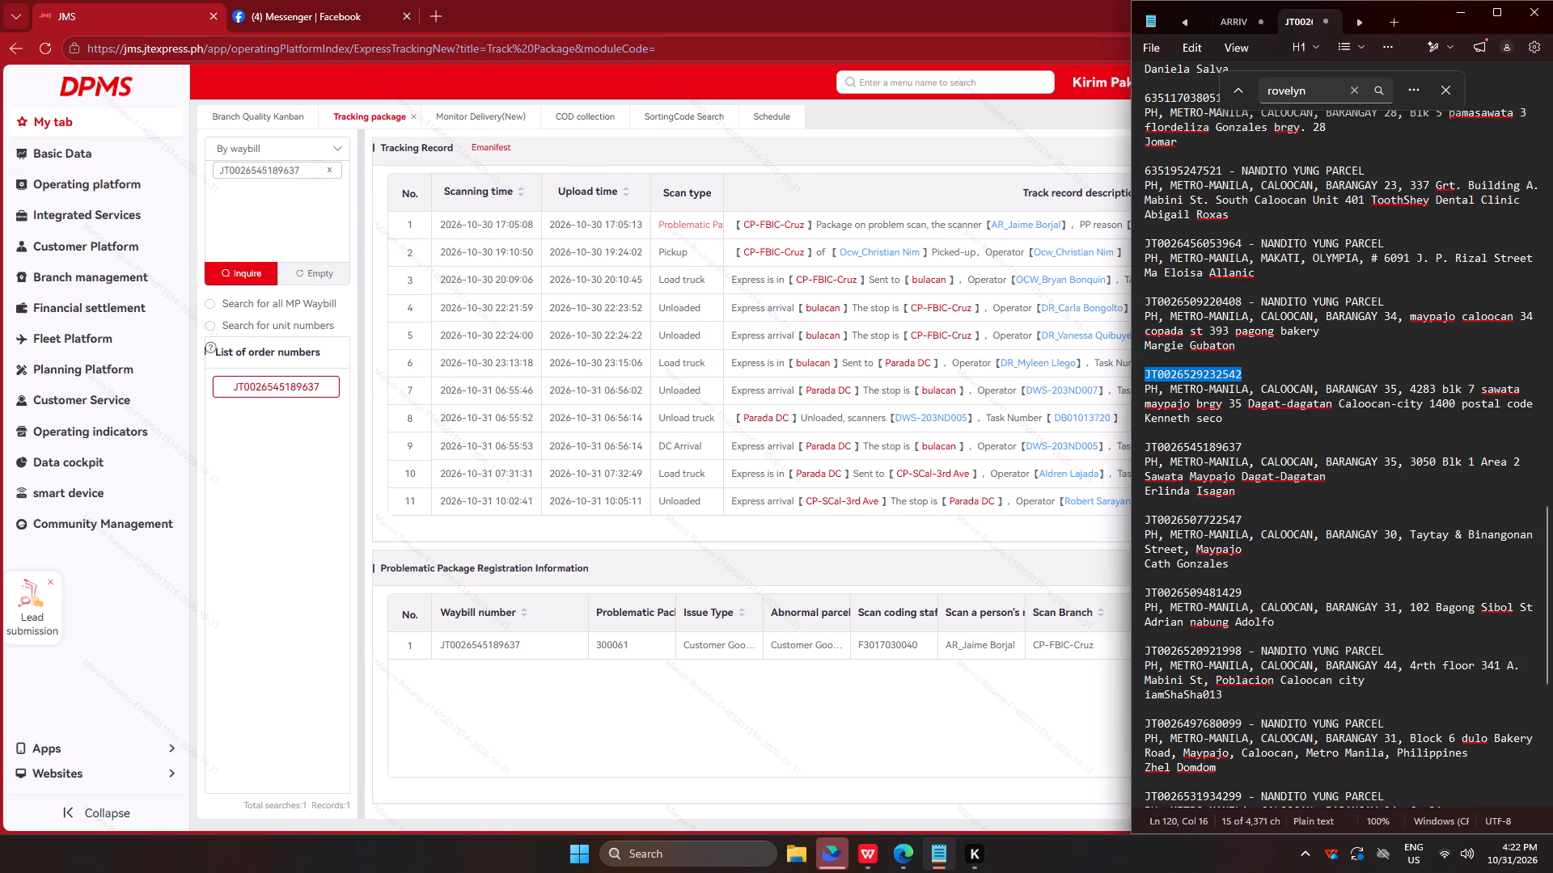
key(ctrl+c)
ctrl+click(319, 273)
click(325, 243)
key(ctrl+v)
click(246, 268)
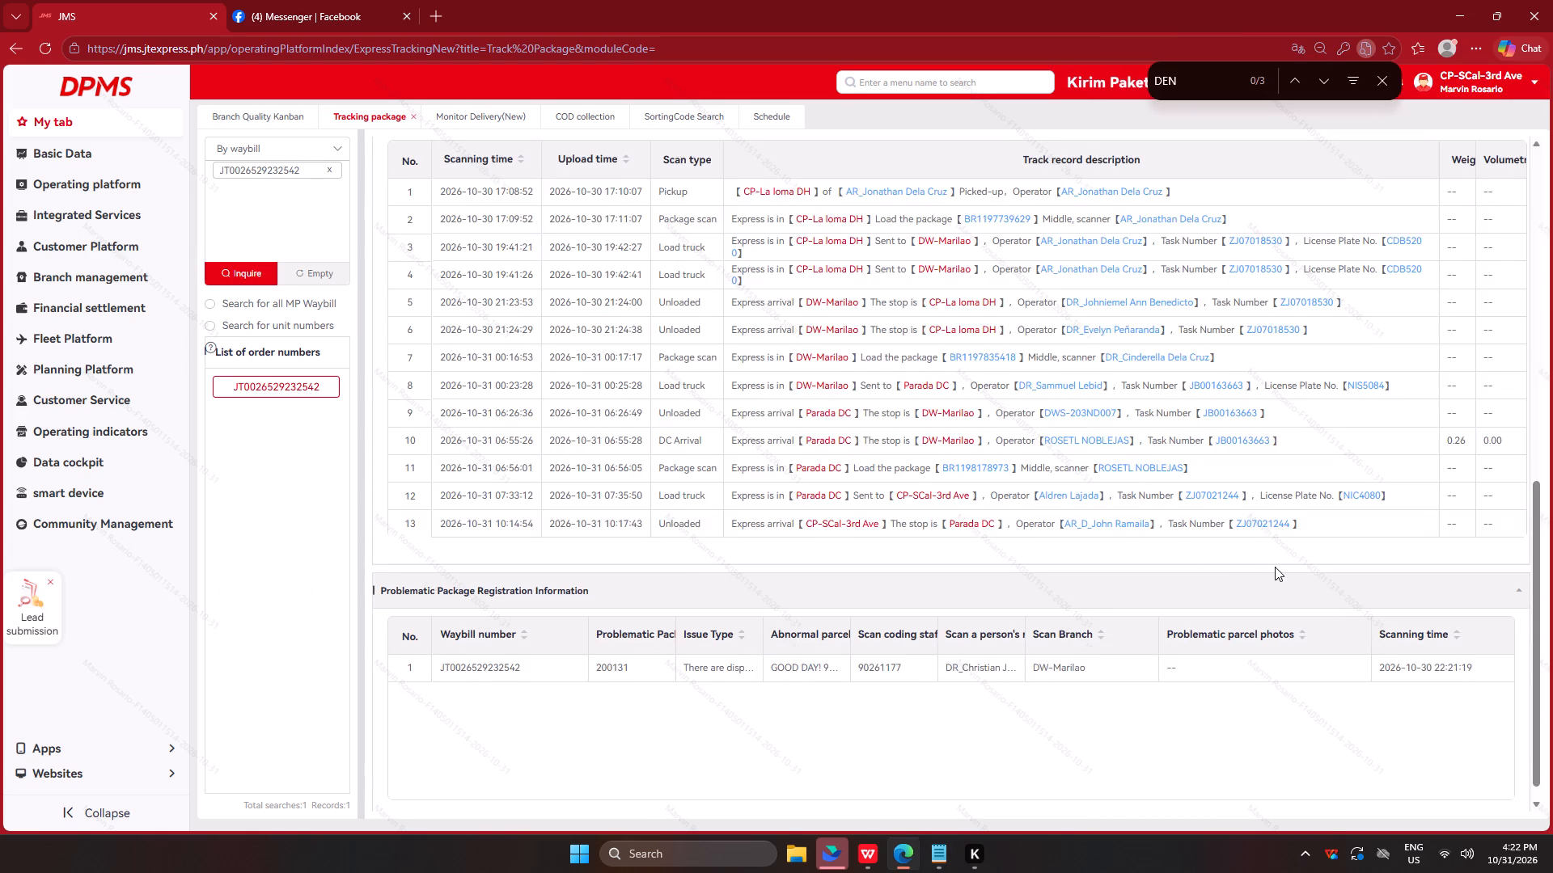
scroll(1047, 517, up, 7)
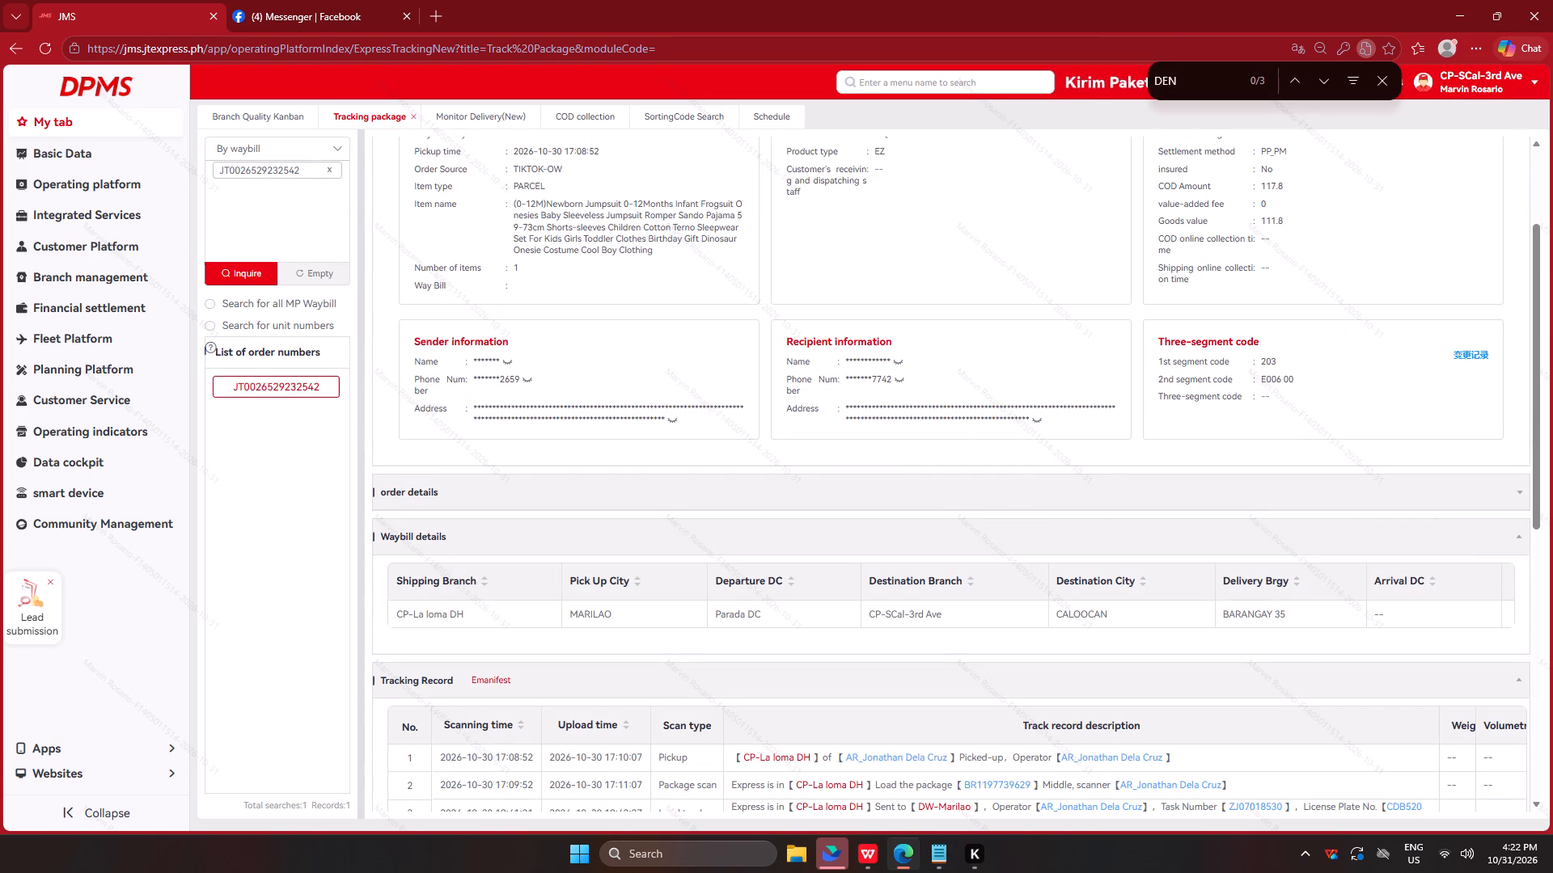
scroll(705, 266, up, 1)
scroll(1096, 490, down, 7)
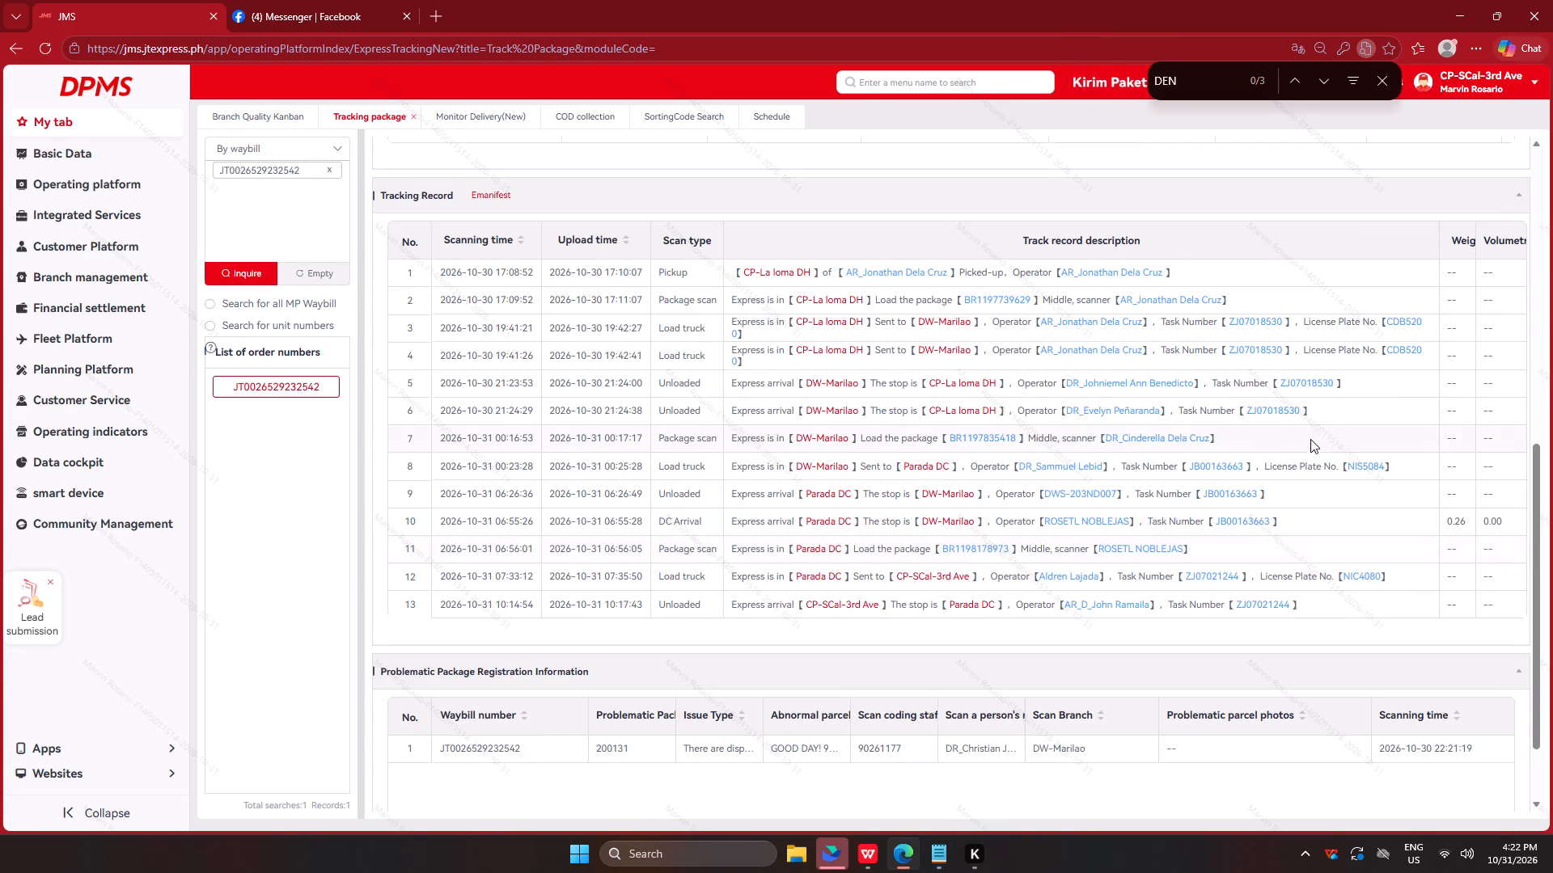
Switch to Notepad and look through the remaining parcel entries down to the ARRIVAL NO DELIVERY SCAN heading and back.
key(alt+Tab)
scroll(1344, 516, down, 2)
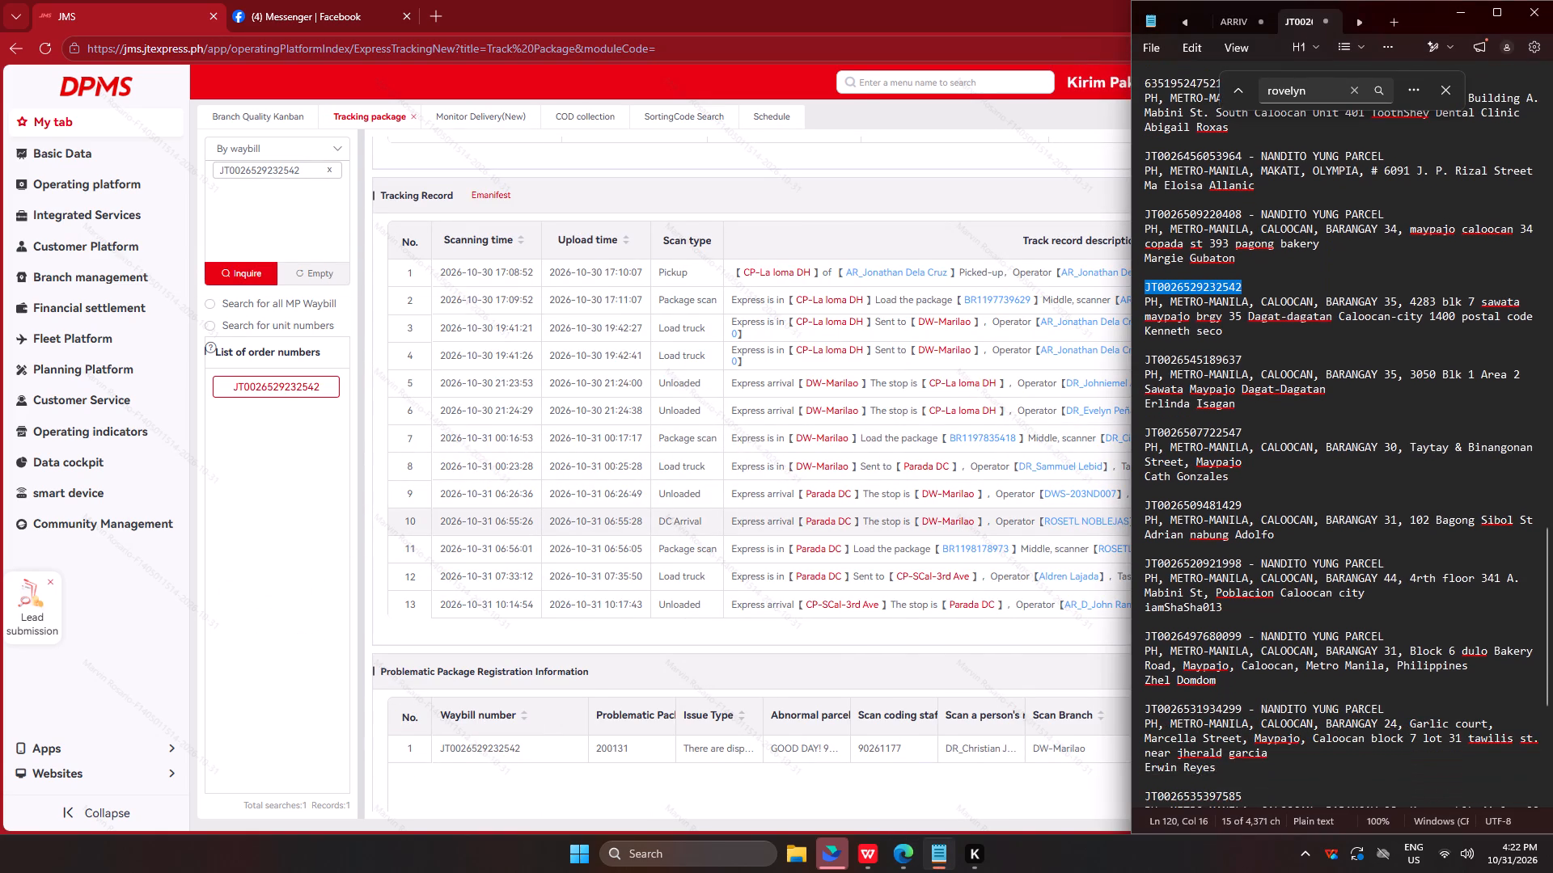
scroll(1343, 515, down, 4)
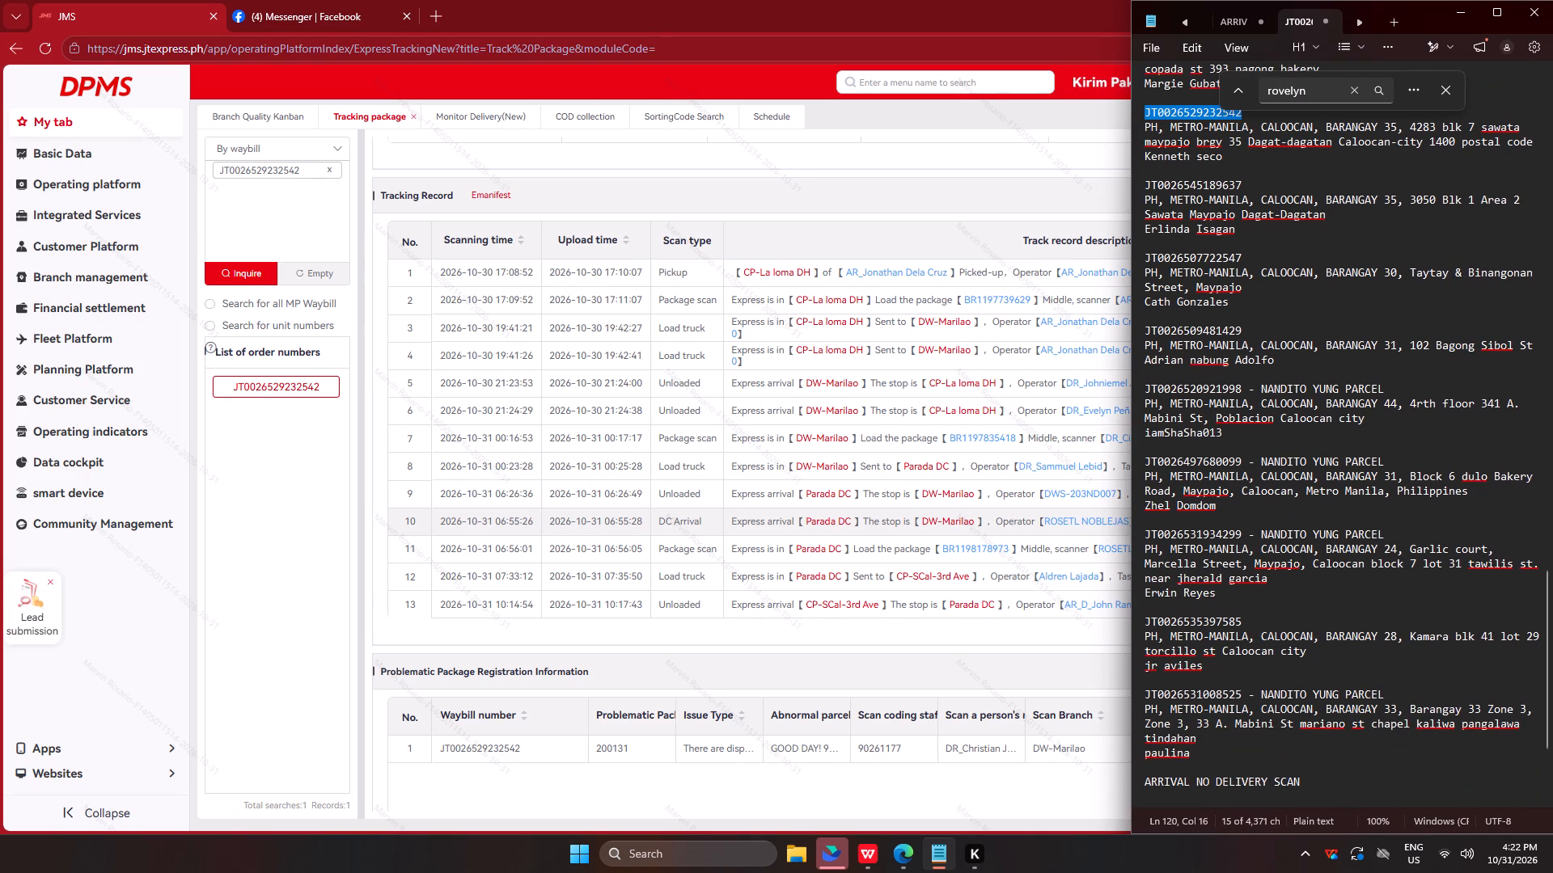
scroll(1373, 503, down, 2)
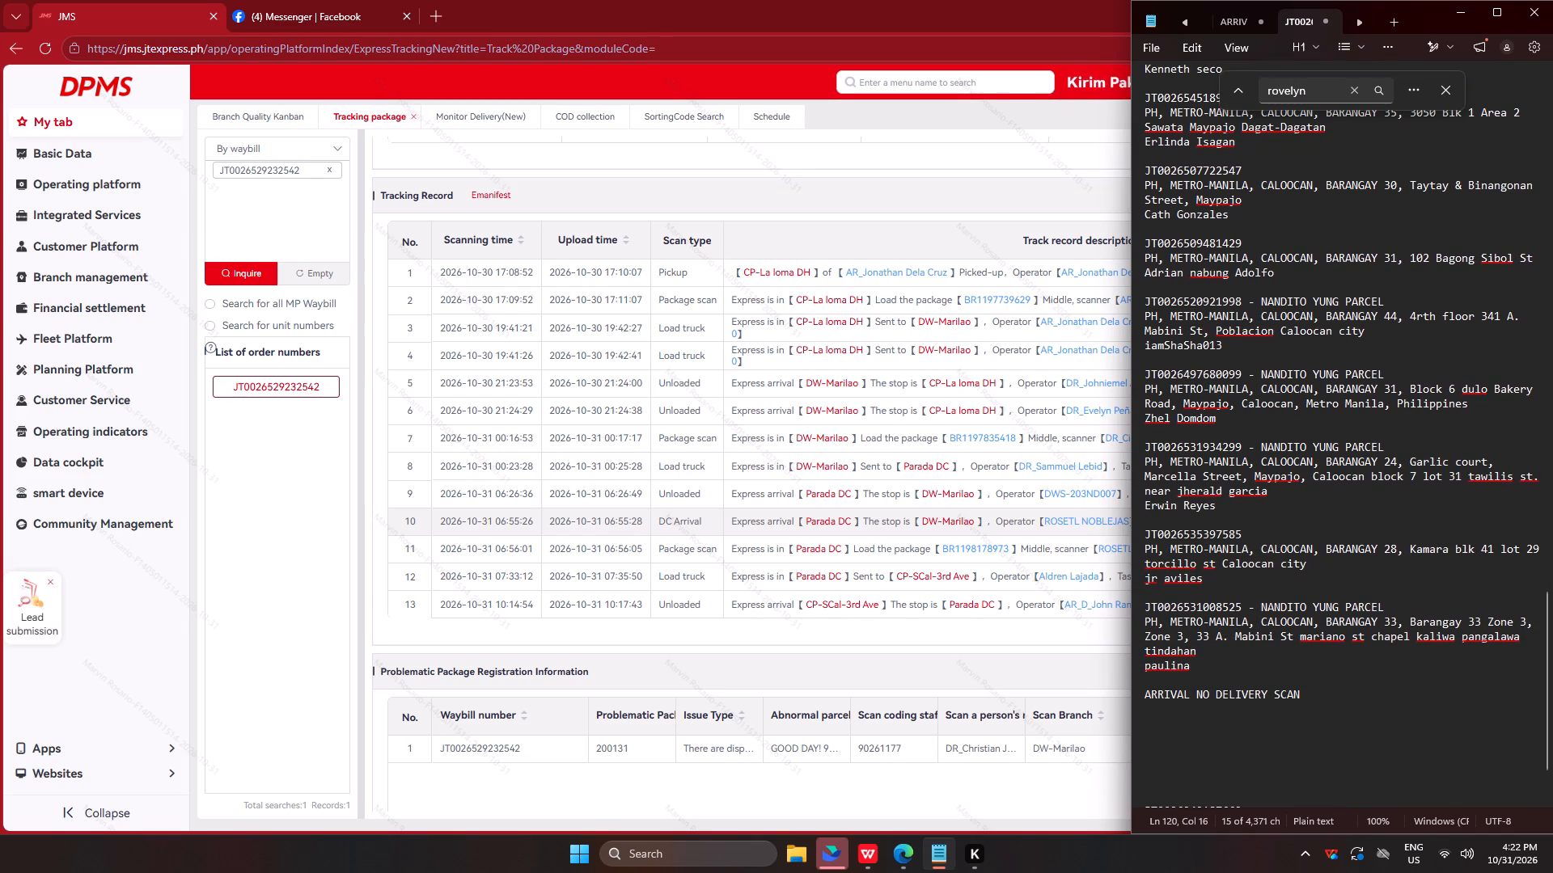
scroll(1356, 525, up, 5)
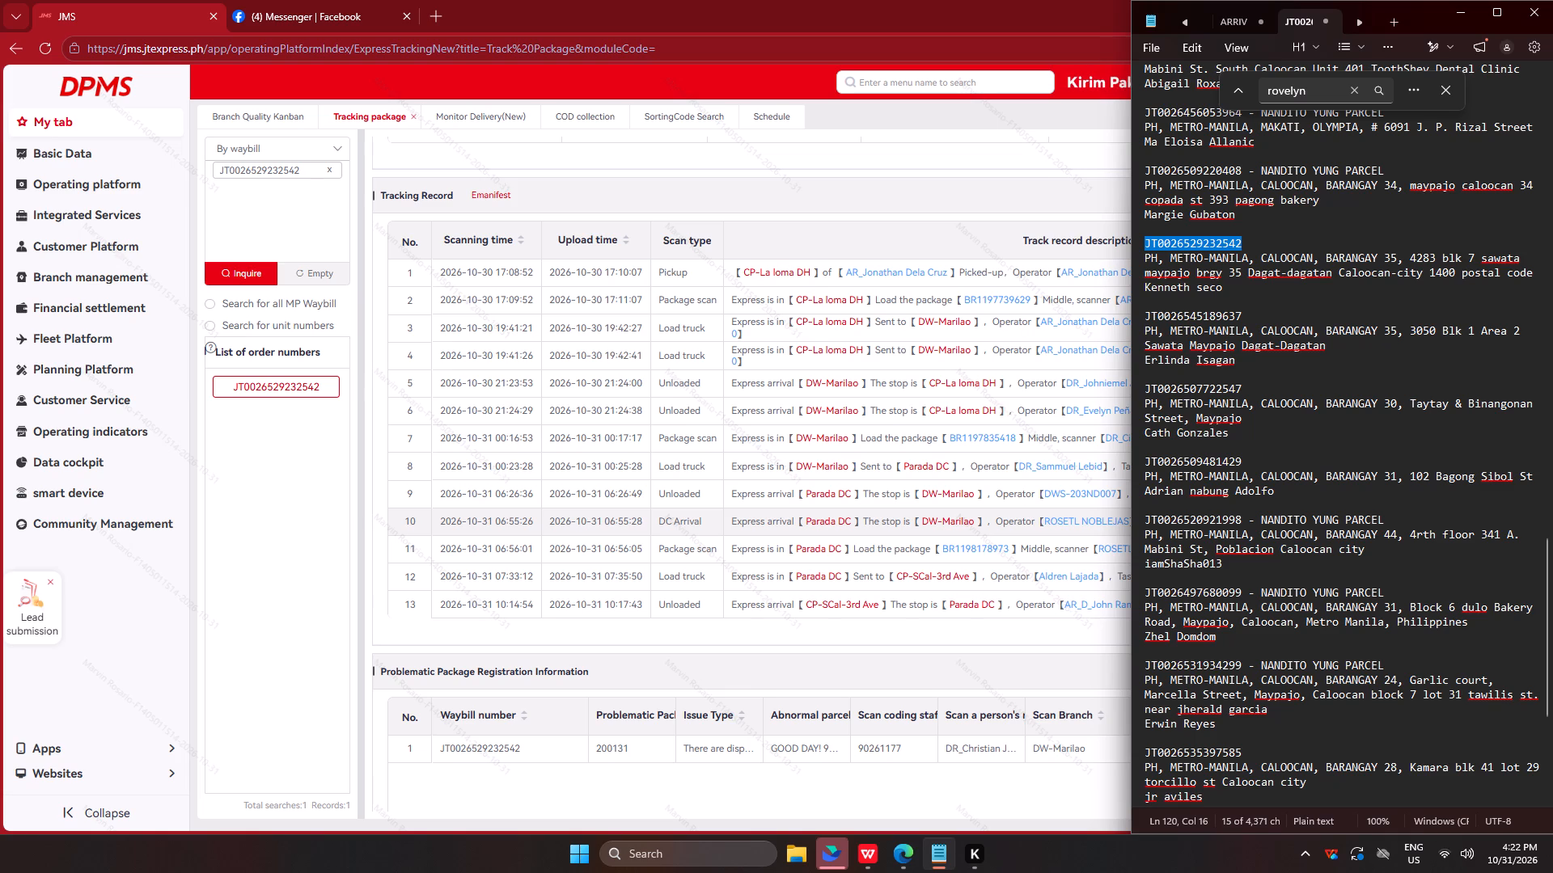
key(alt+Tab)
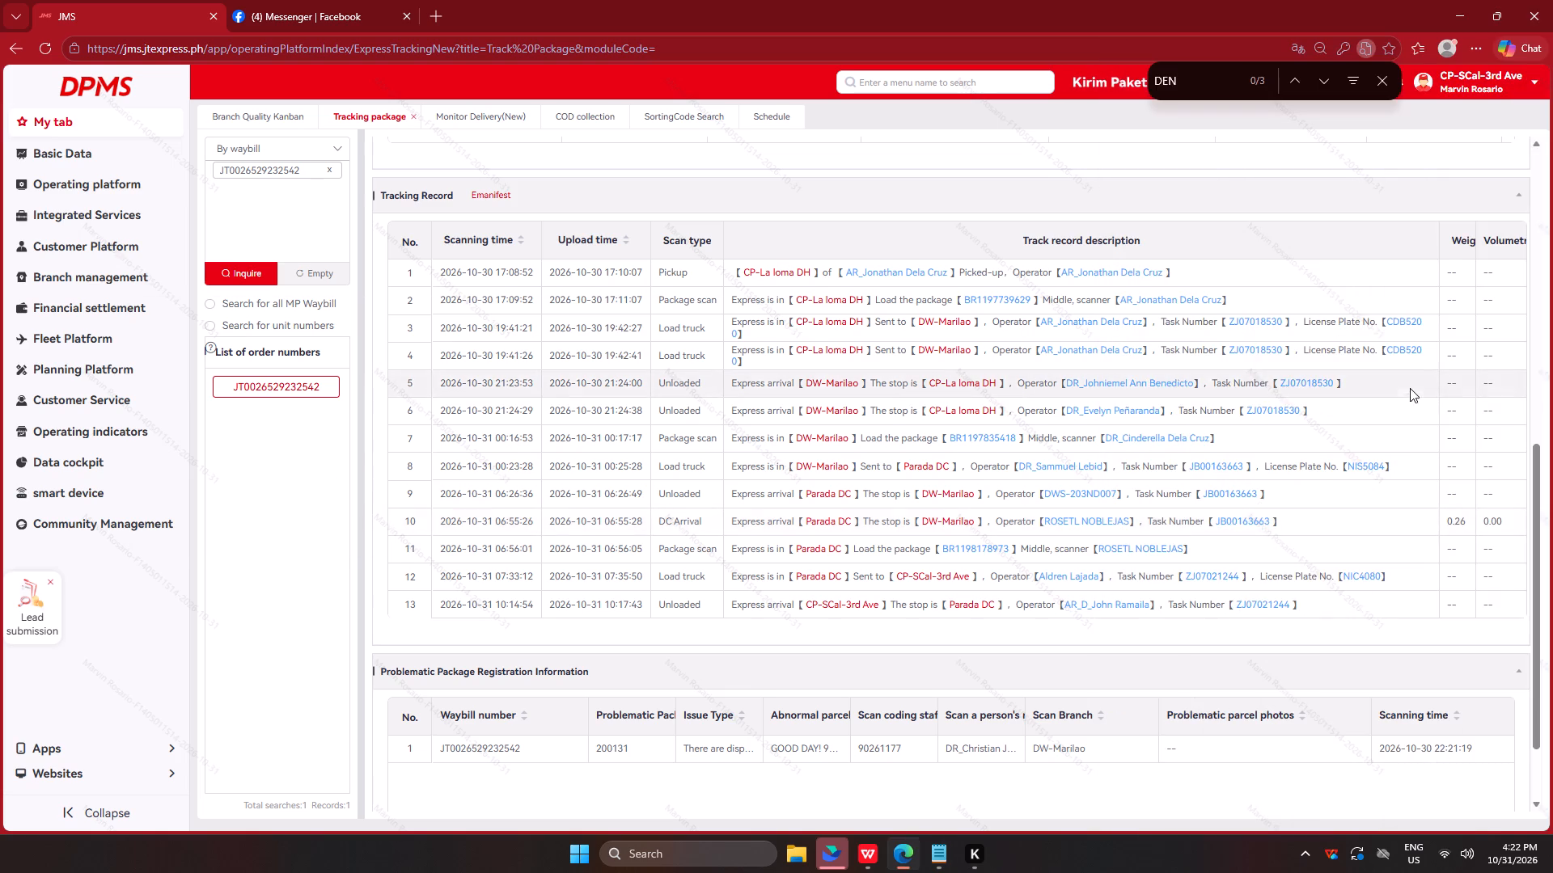
key(alt+Tab)
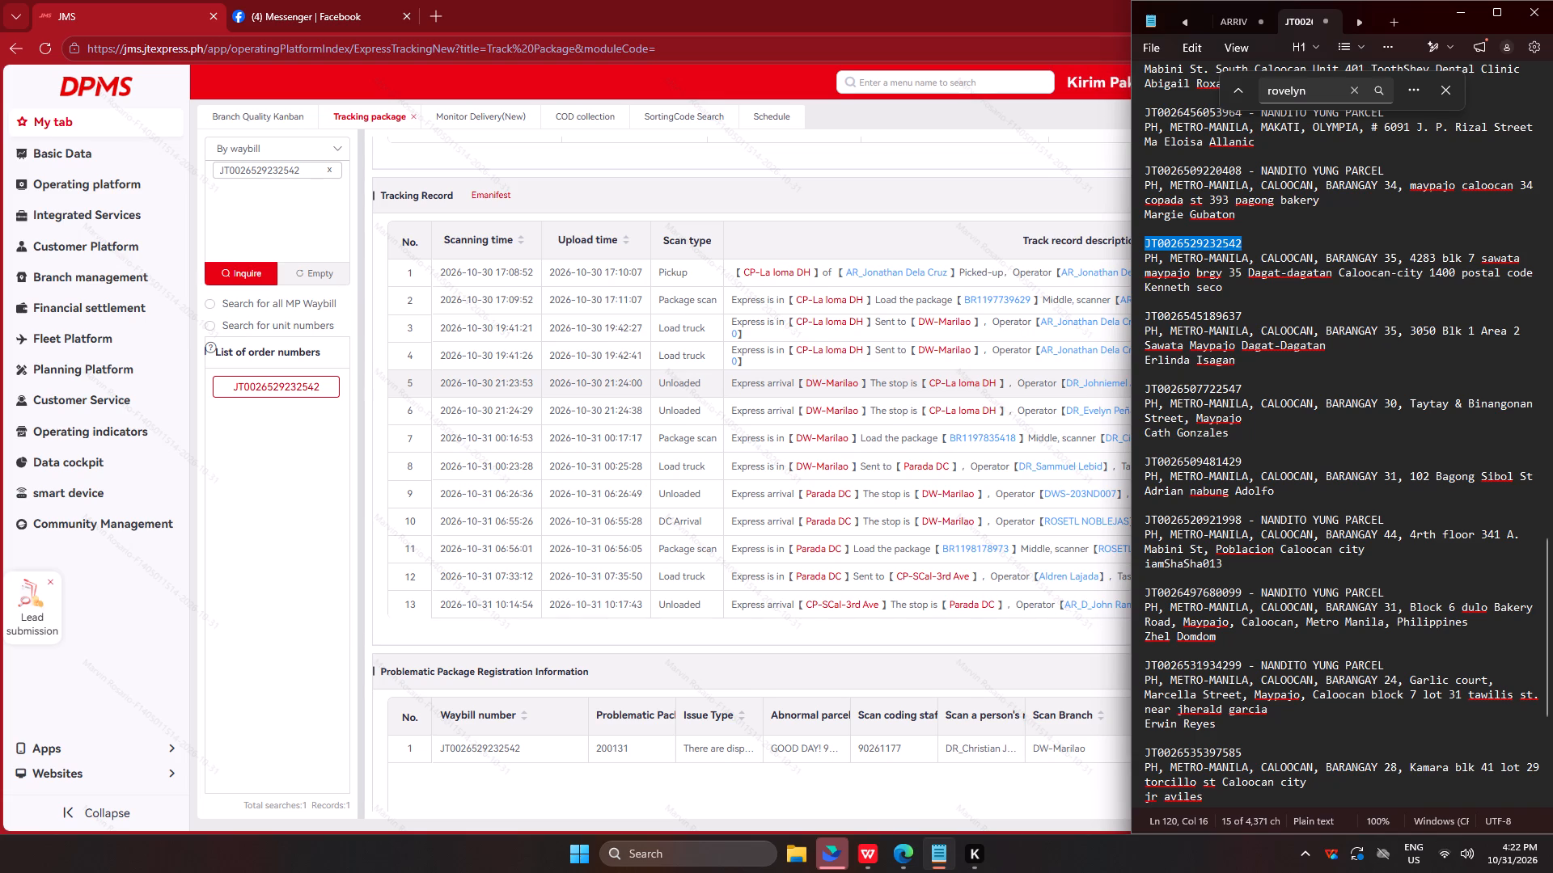
key(alt+Tab)
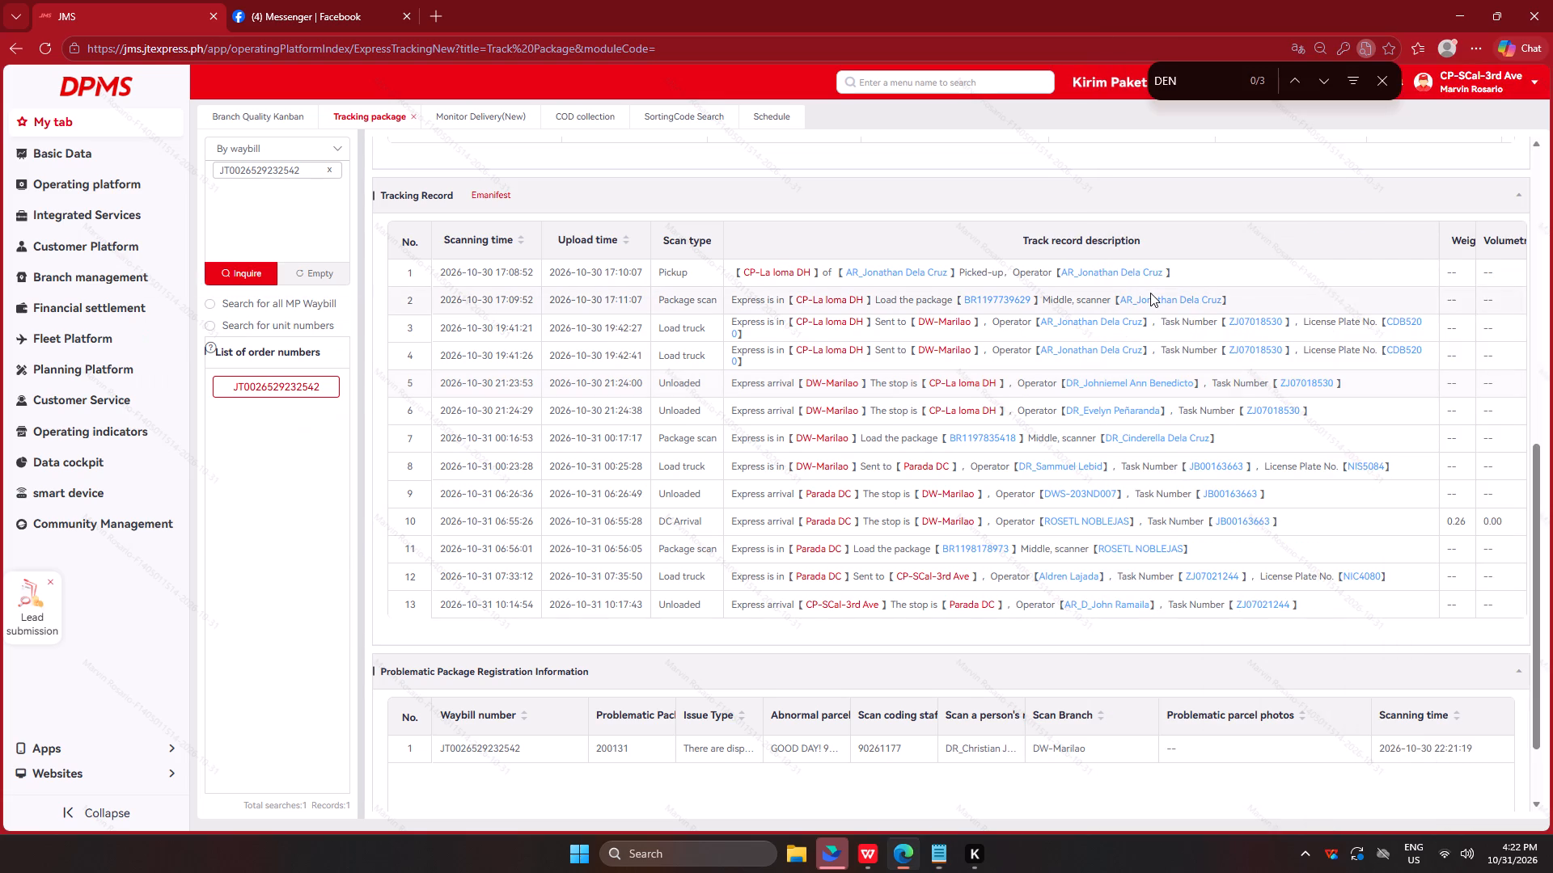
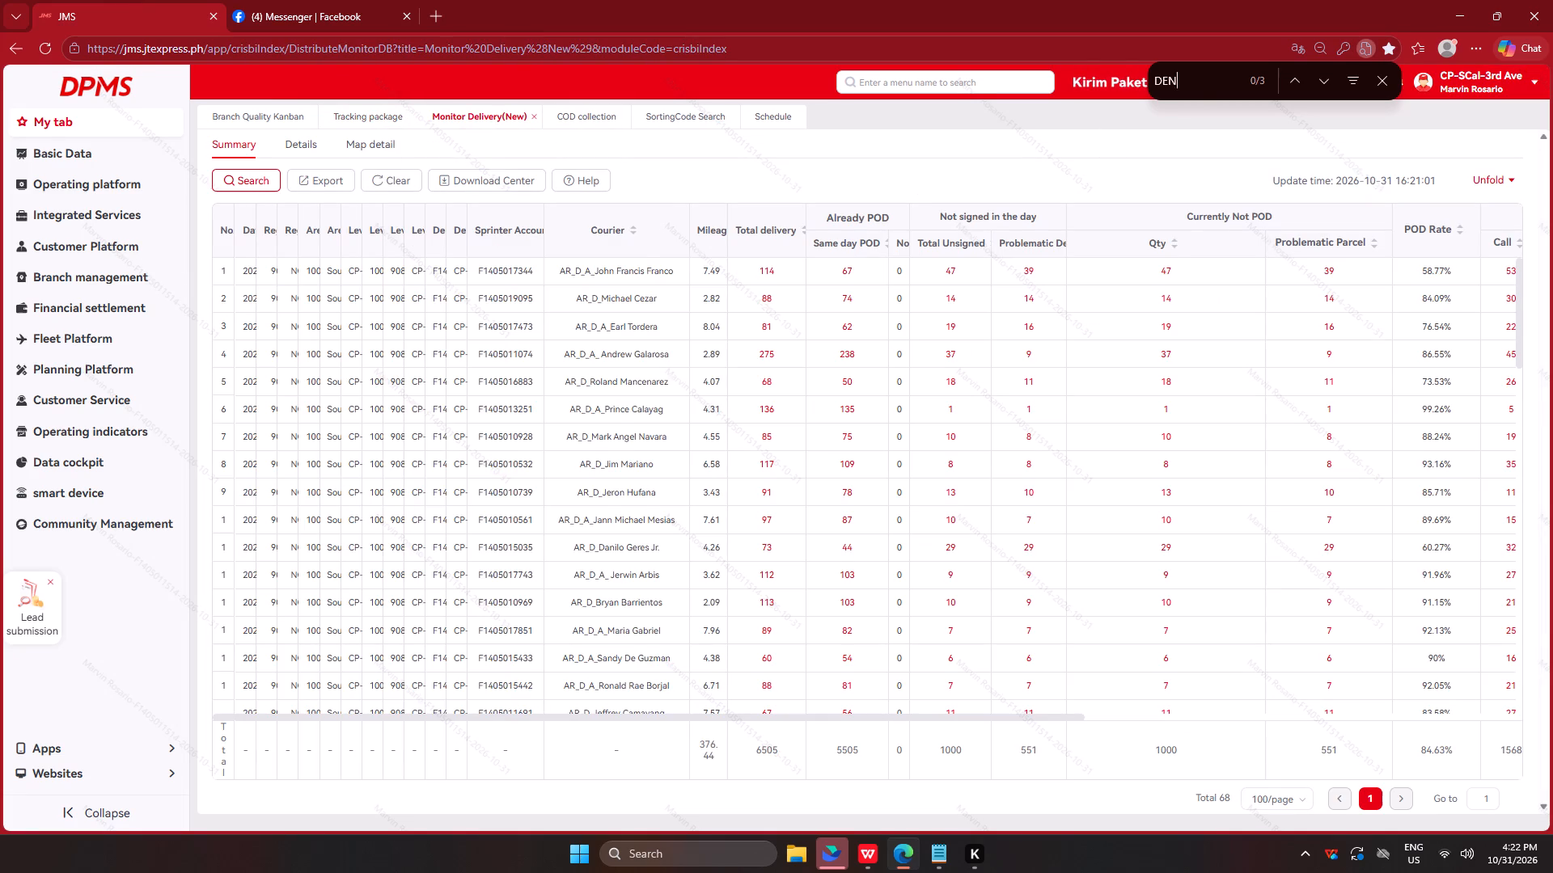
Search the Monitor Delivery(New) summary page for the courier surname JABOLI.
drag(1198, 86, 950, 102)
key(BackSpace)
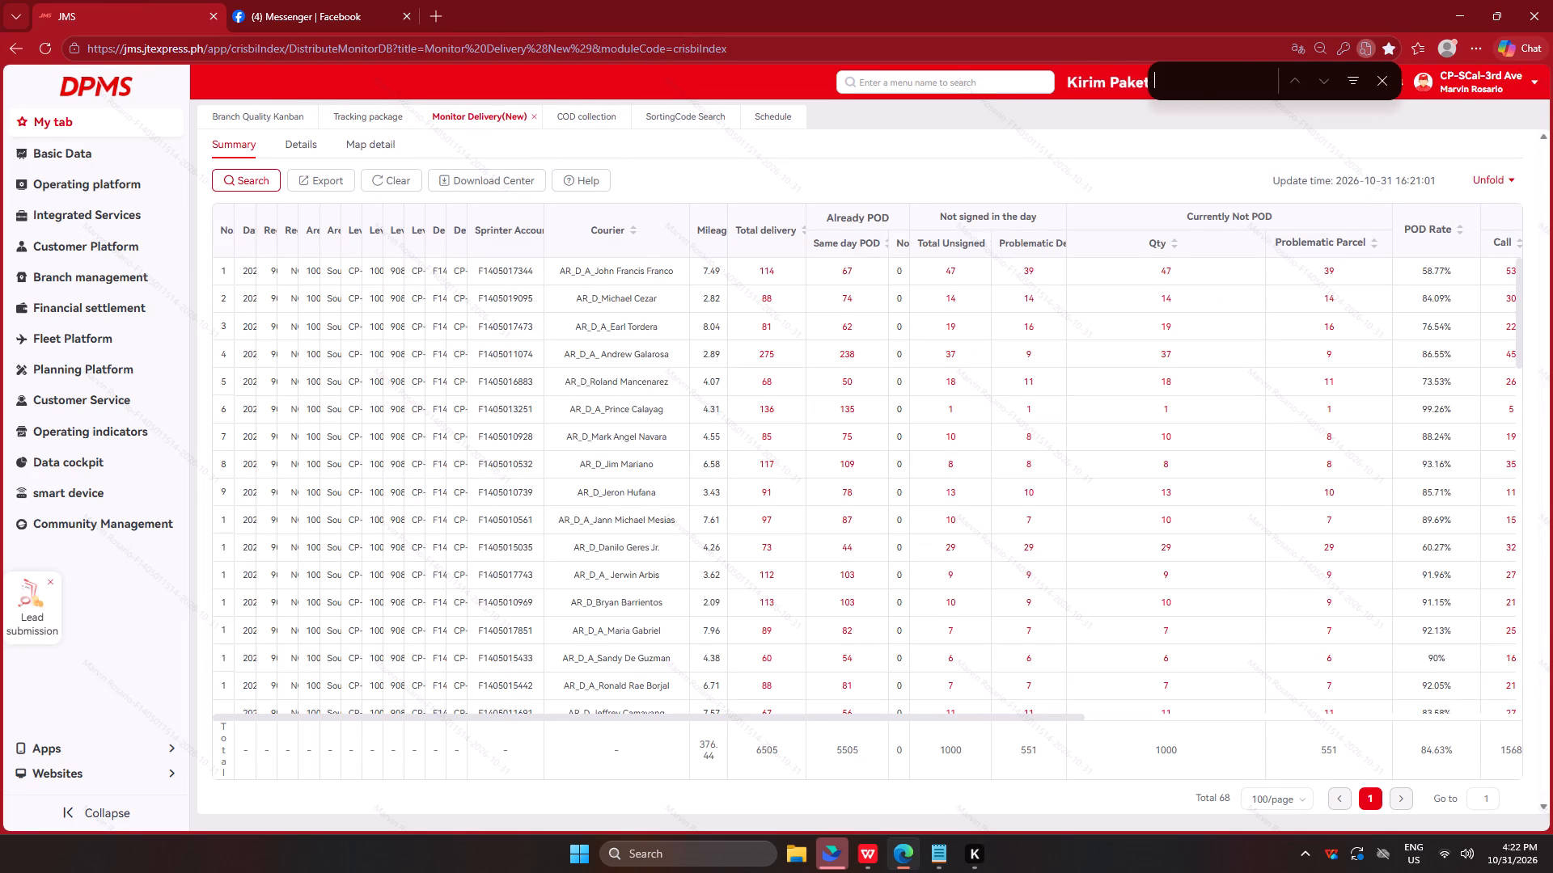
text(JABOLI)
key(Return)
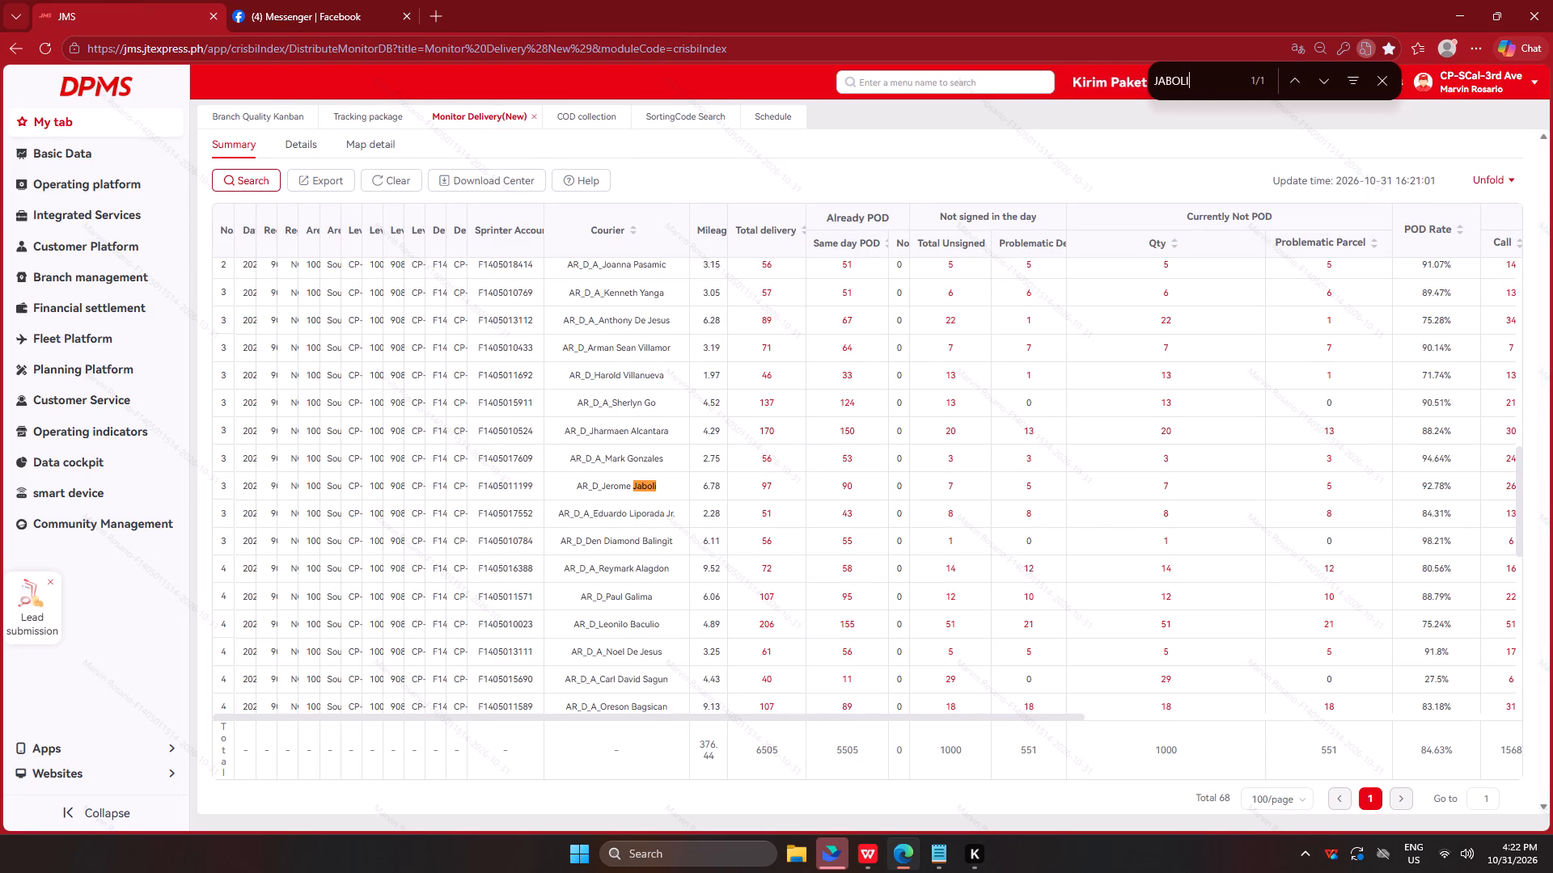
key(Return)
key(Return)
Clear the find-on-page search text on the Monitor Delivery(New) page.
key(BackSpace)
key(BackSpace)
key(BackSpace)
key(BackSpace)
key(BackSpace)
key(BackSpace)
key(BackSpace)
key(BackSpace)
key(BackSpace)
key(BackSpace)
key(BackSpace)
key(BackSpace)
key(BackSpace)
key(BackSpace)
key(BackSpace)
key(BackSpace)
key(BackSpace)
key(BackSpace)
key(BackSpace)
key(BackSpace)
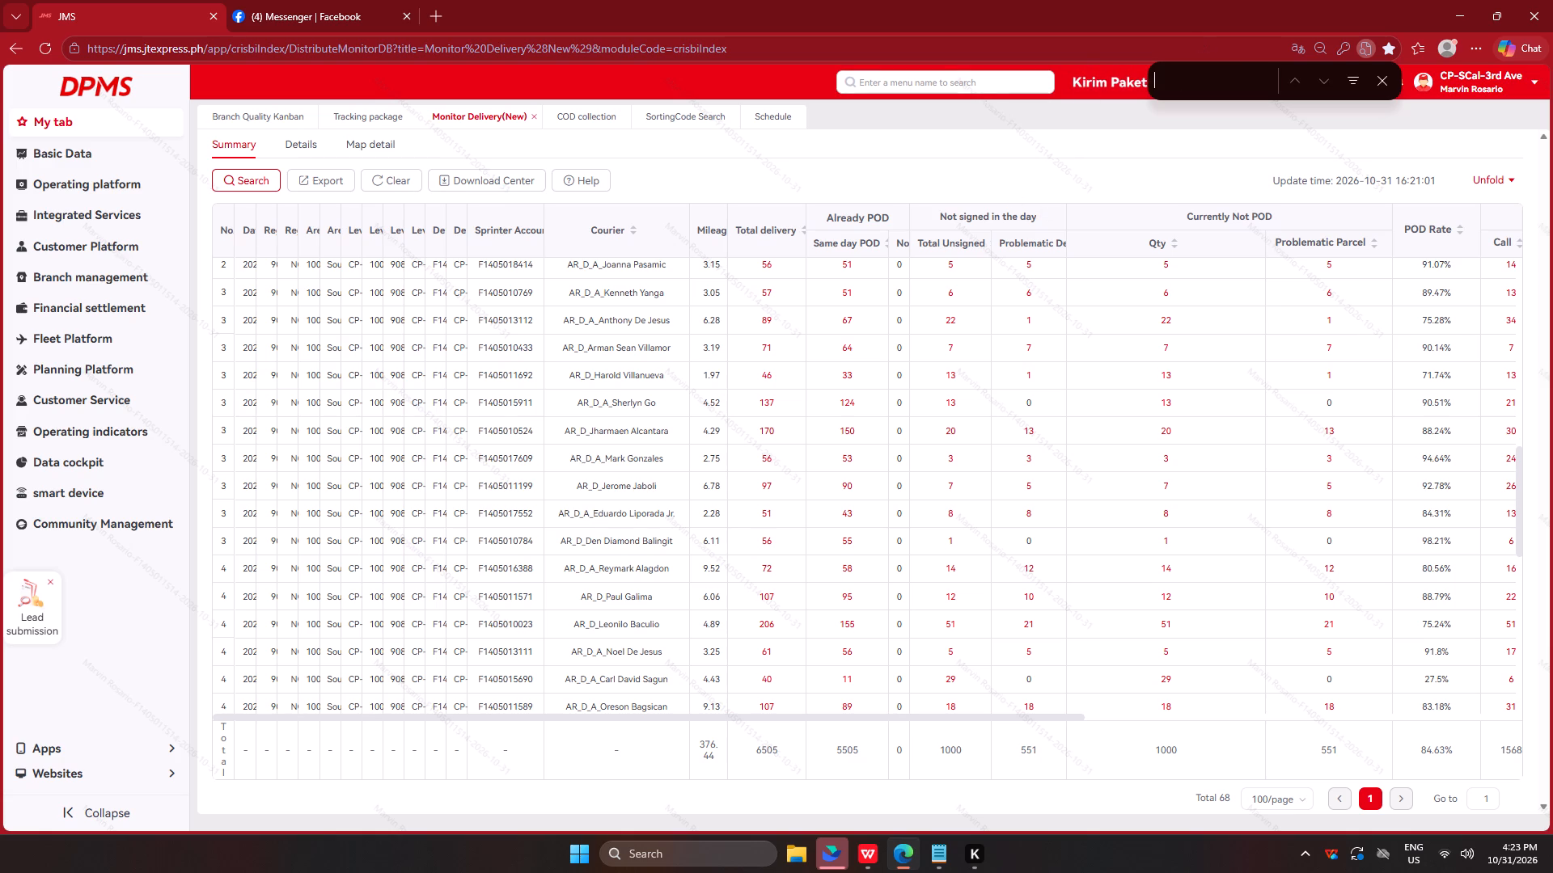
click(1192, 85)
key(BackSpace)
key(BackSpace)
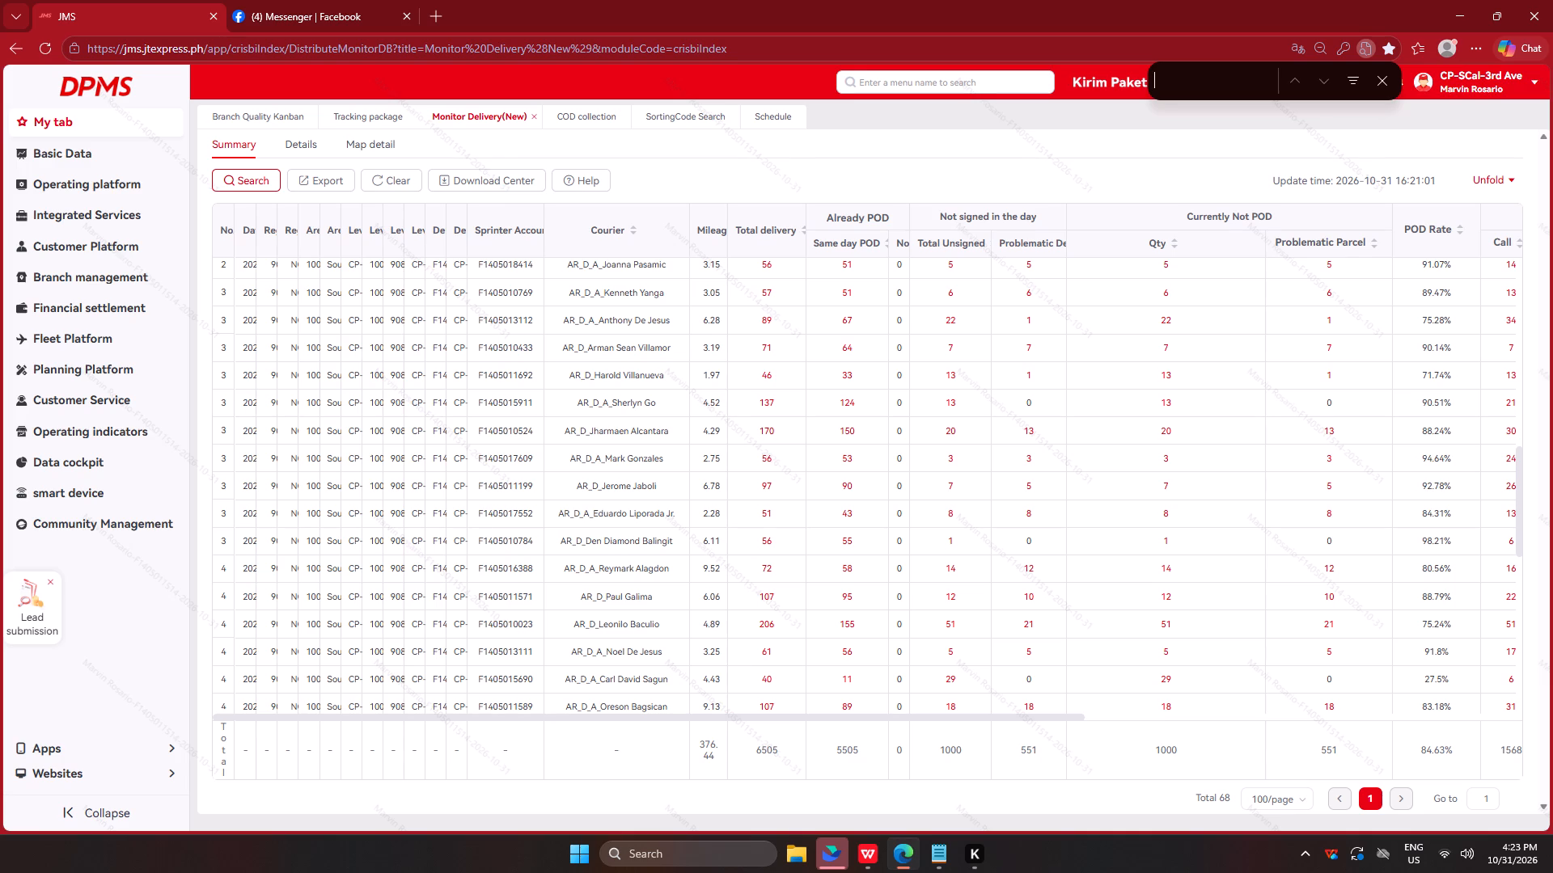
key(BackSpace)
click(945, 858)
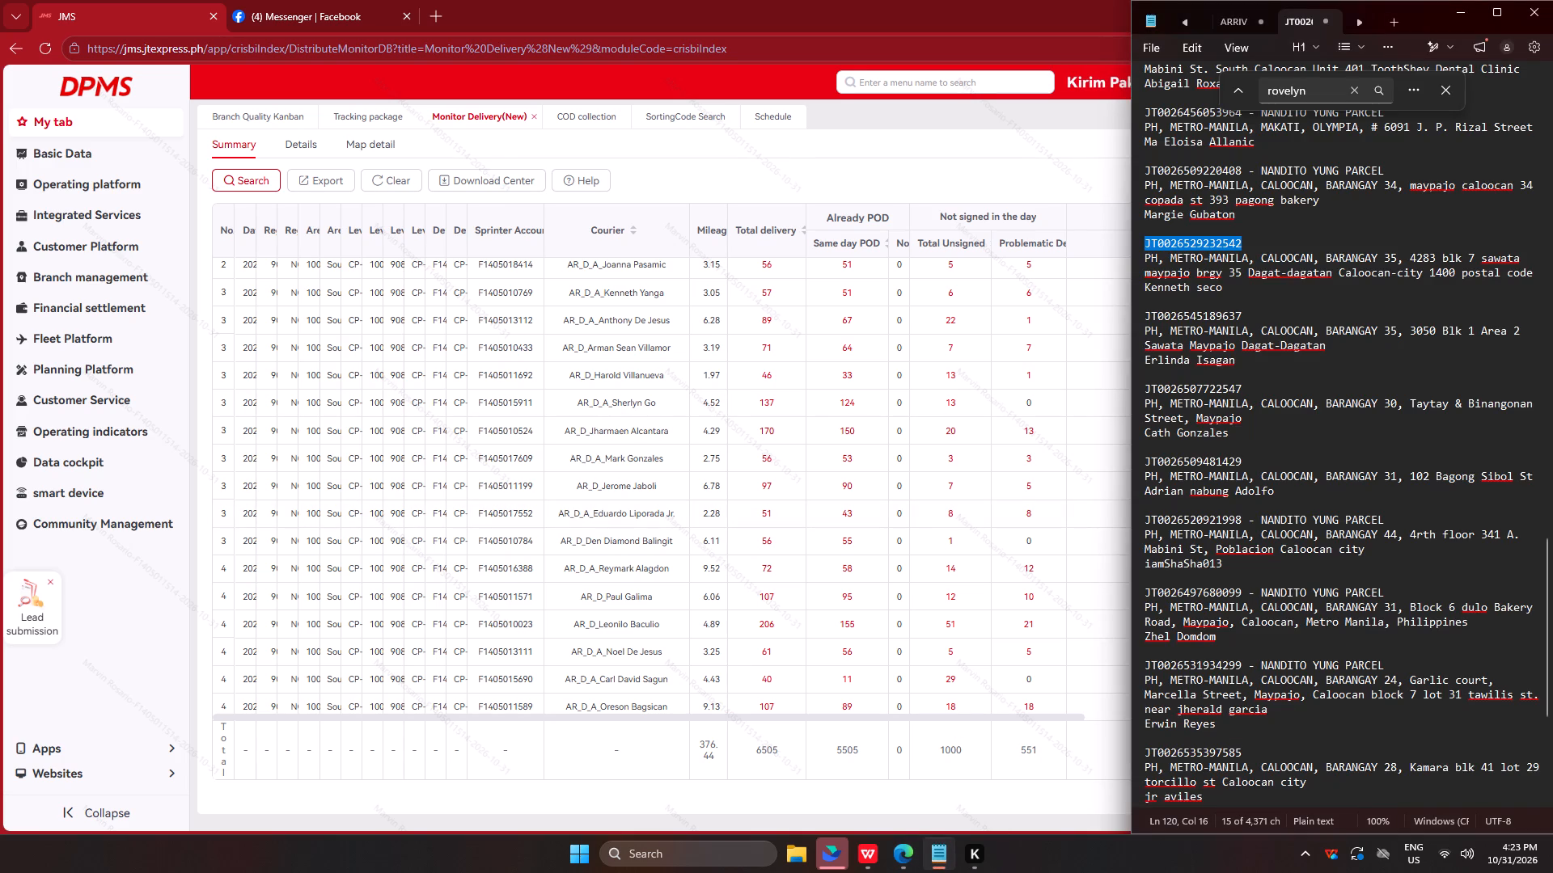
key(ctrl+c)
key(ctrl+c)
key(ctrl+c)
key(ctrl+c)
key(ctrl+c)
ctrl+click(380, 120)
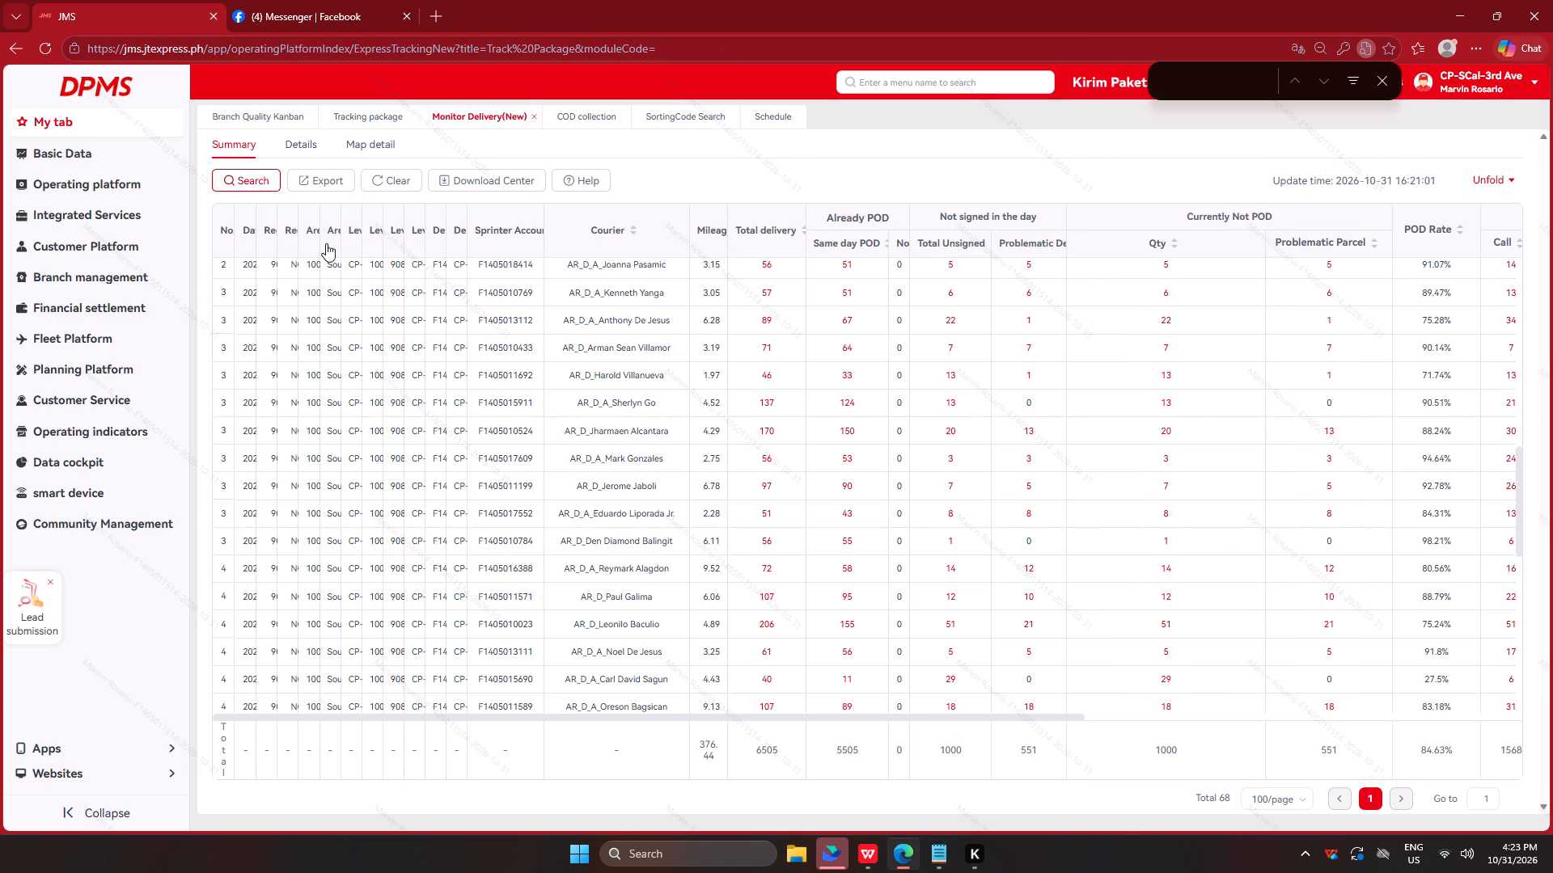
click(322, 267)
drag(315, 226, 309, 234)
key(ctrl+v)
click(258, 269)
scroll(539, 313, down, 9)
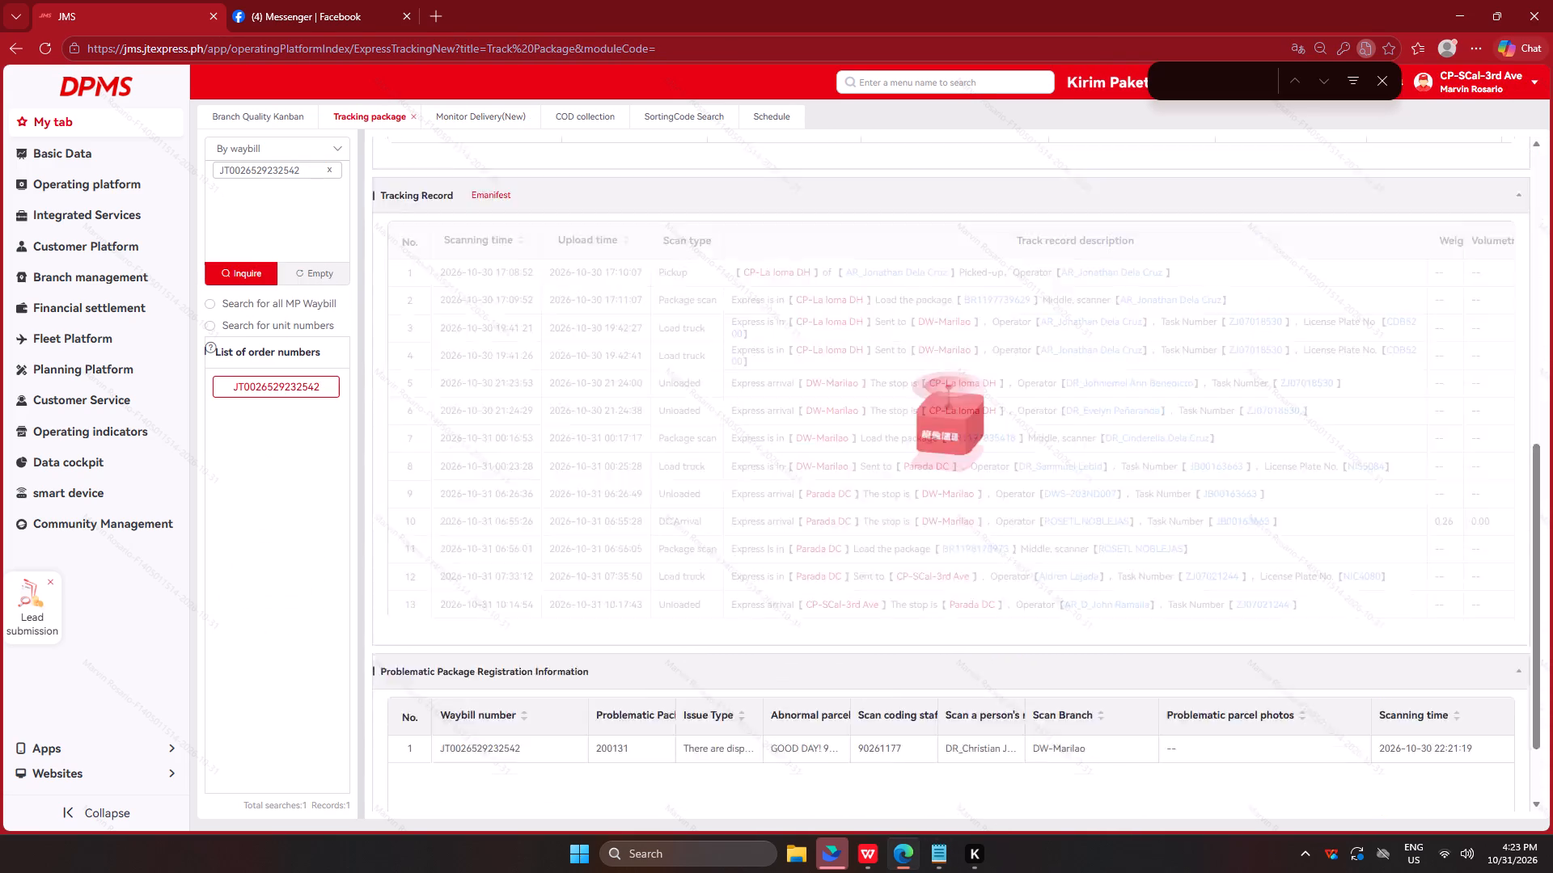
scroll(729, 463, down, 5)
double_click(246, 276)
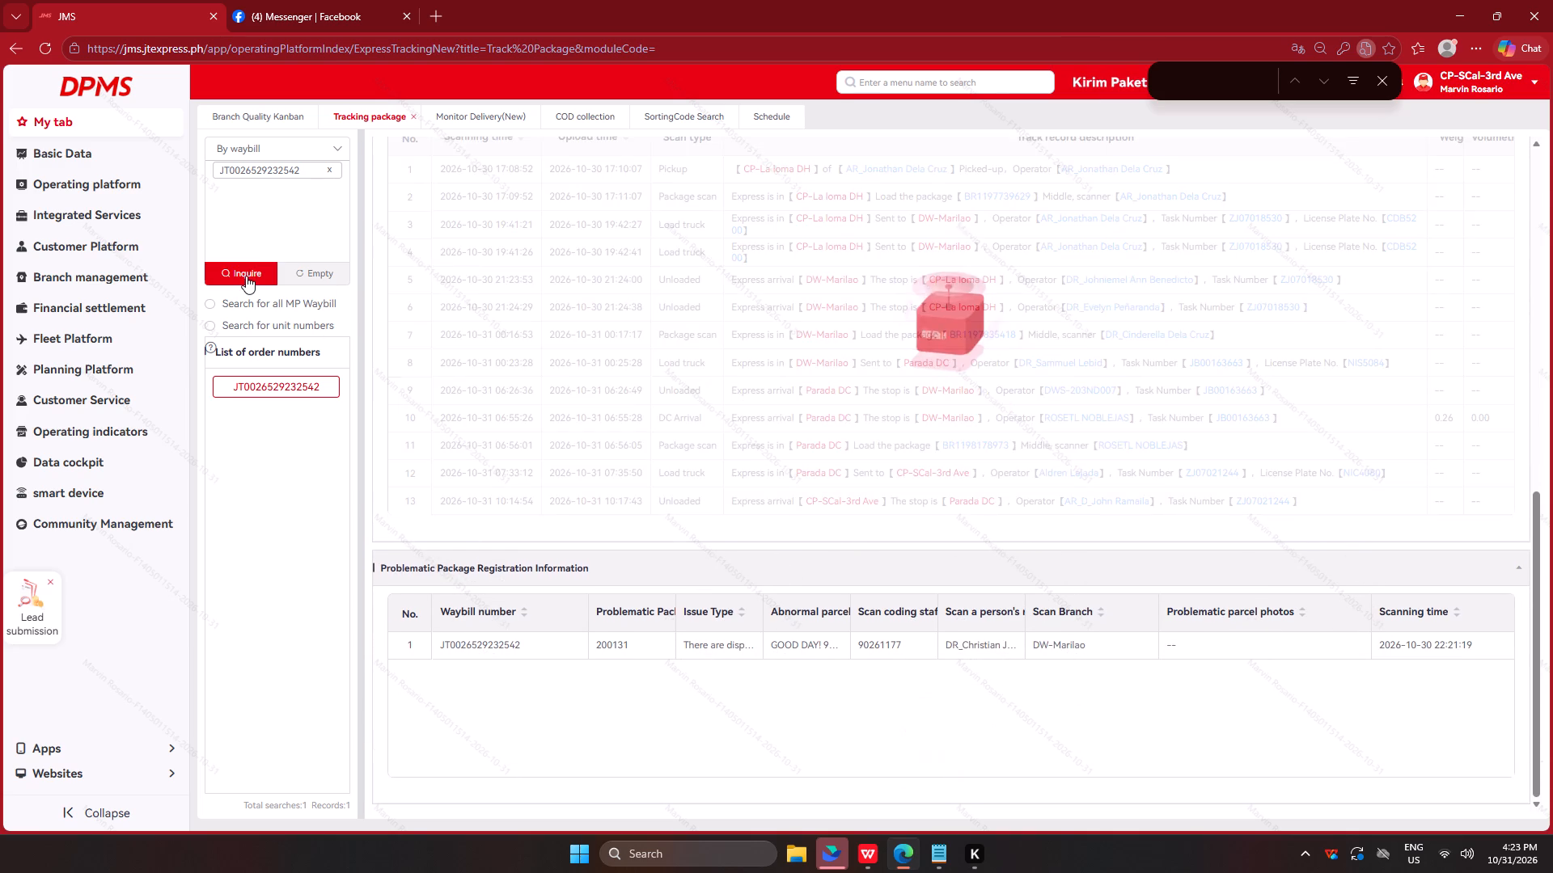
triple_click(246, 276)
triple_click(246, 276)
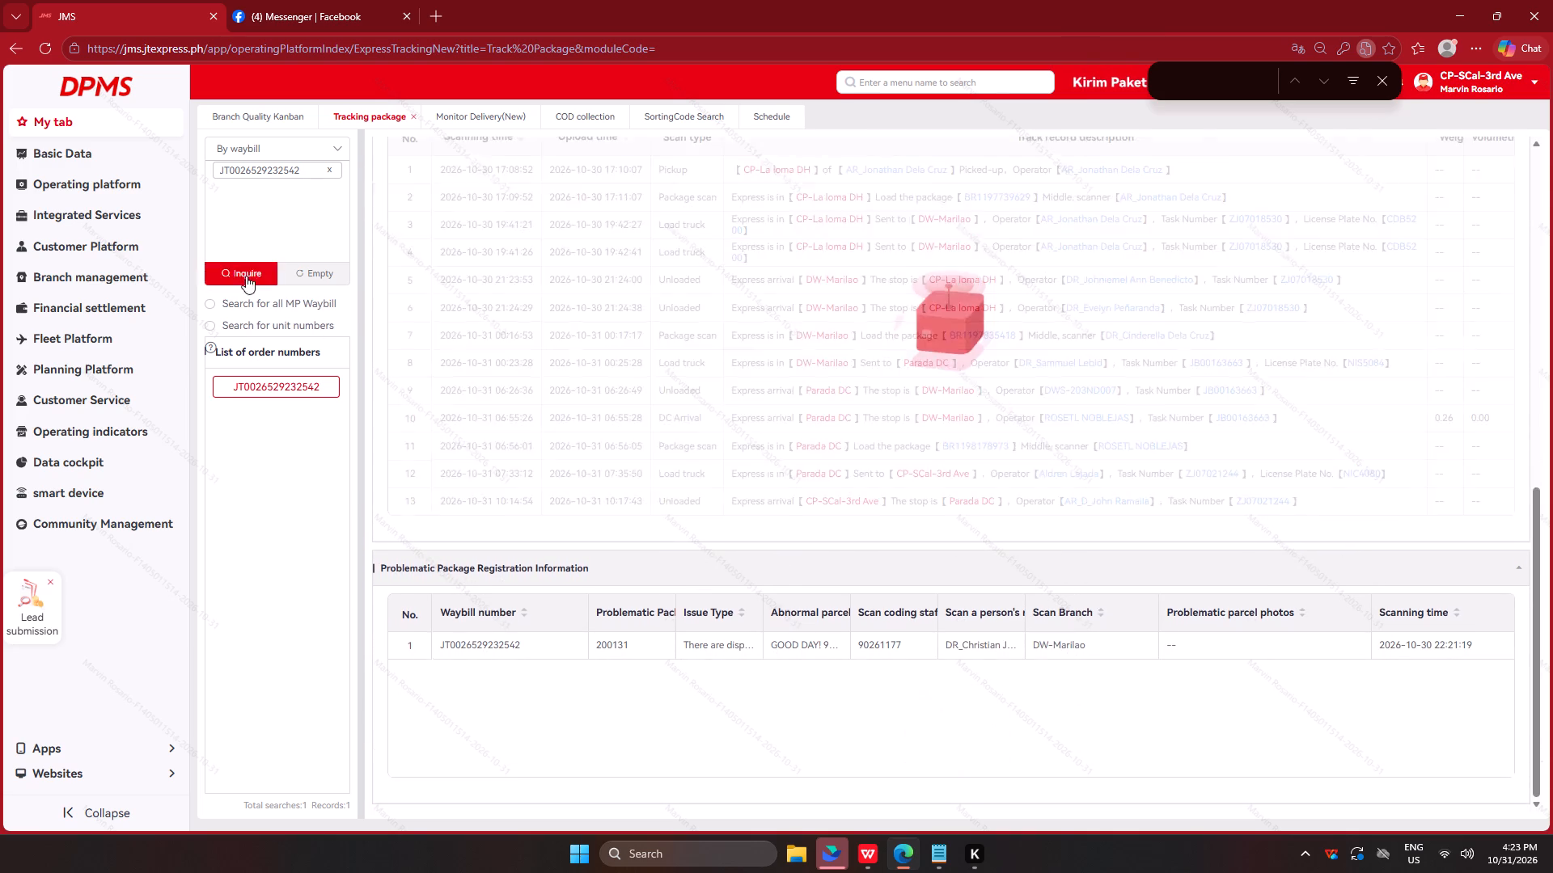
click(246, 276)
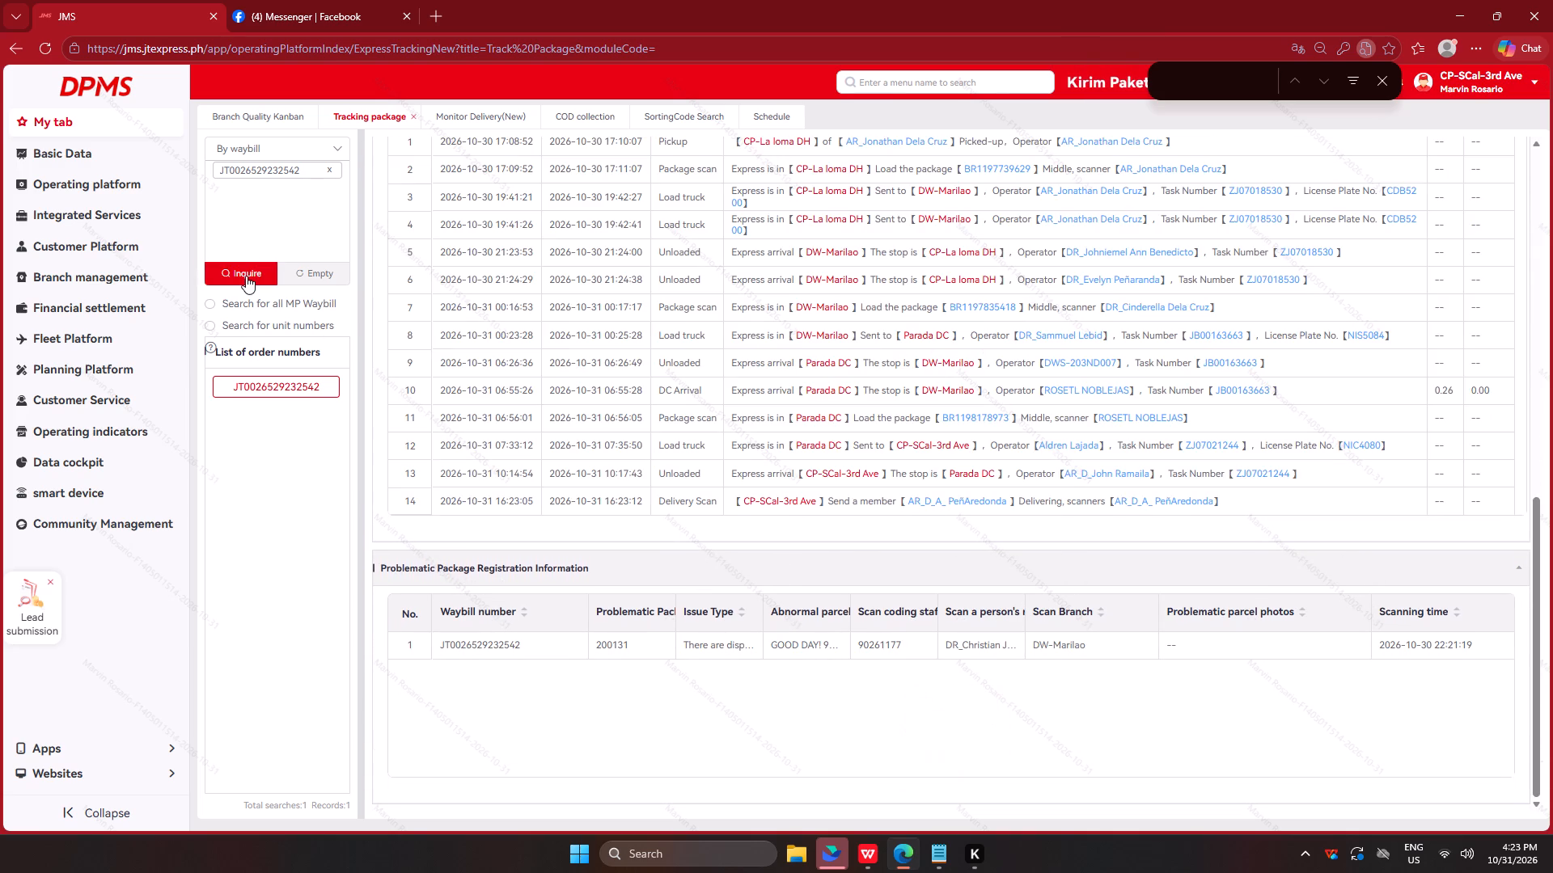
key(alt+Tab)
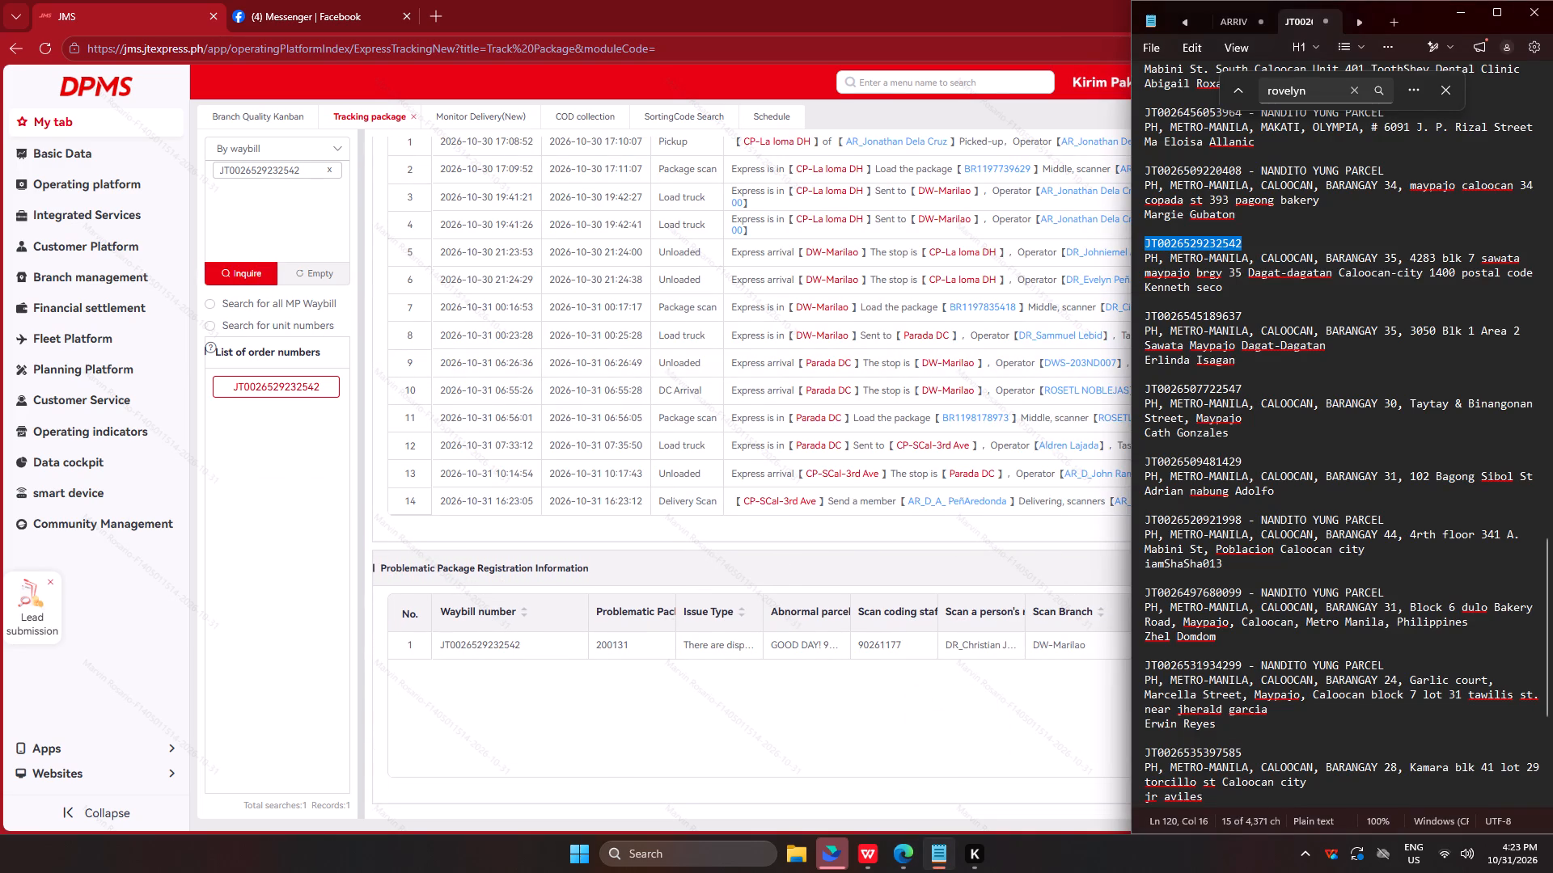
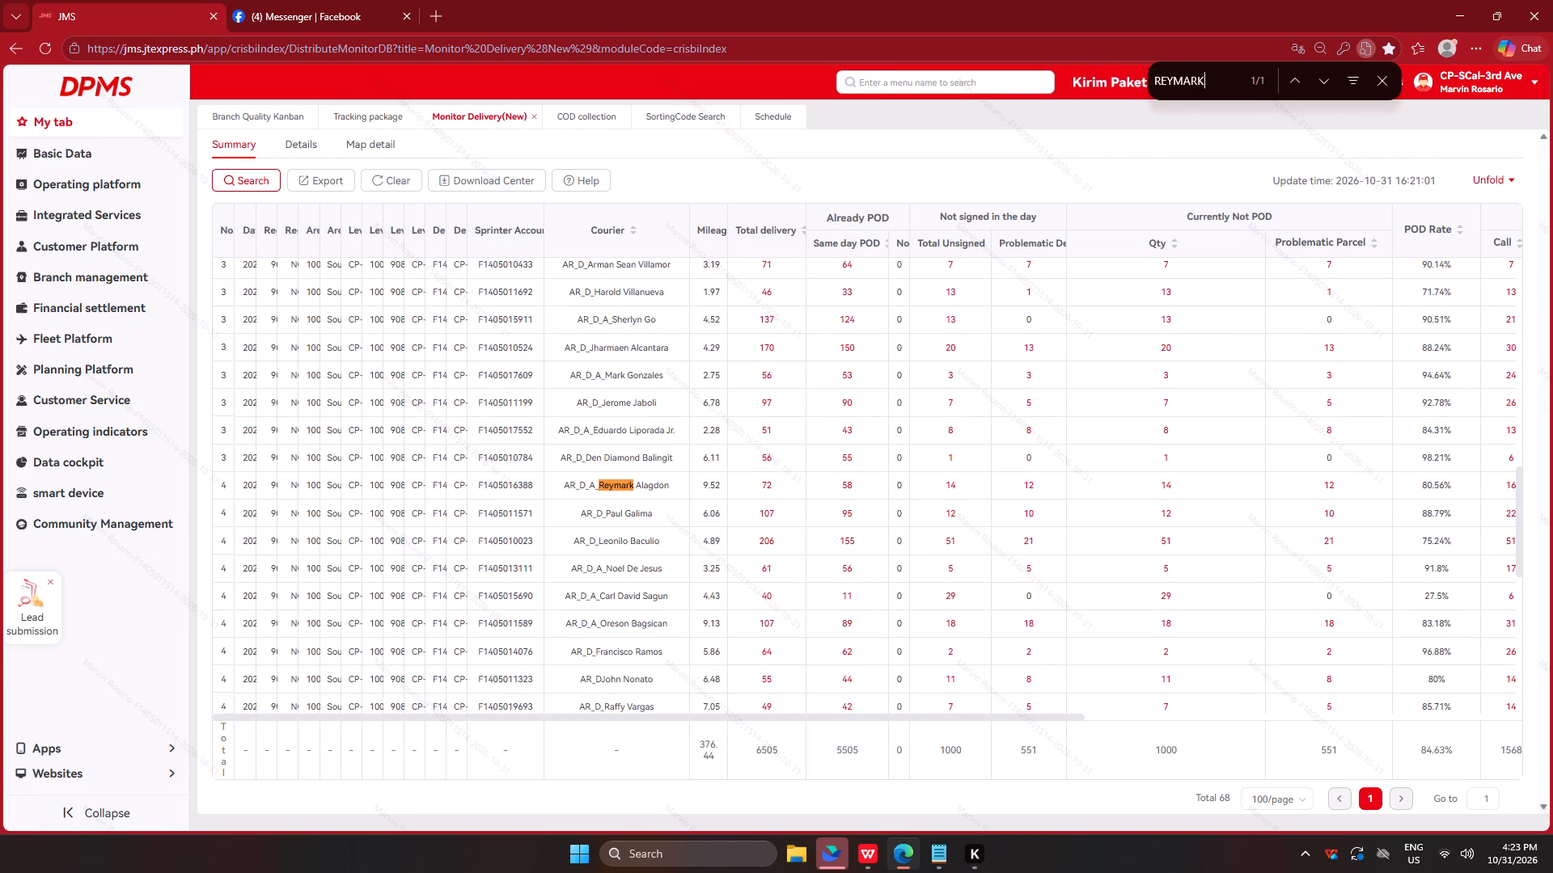
Find the courier matching REYMARK in the Monitor Delivery summary table.
key(Return)
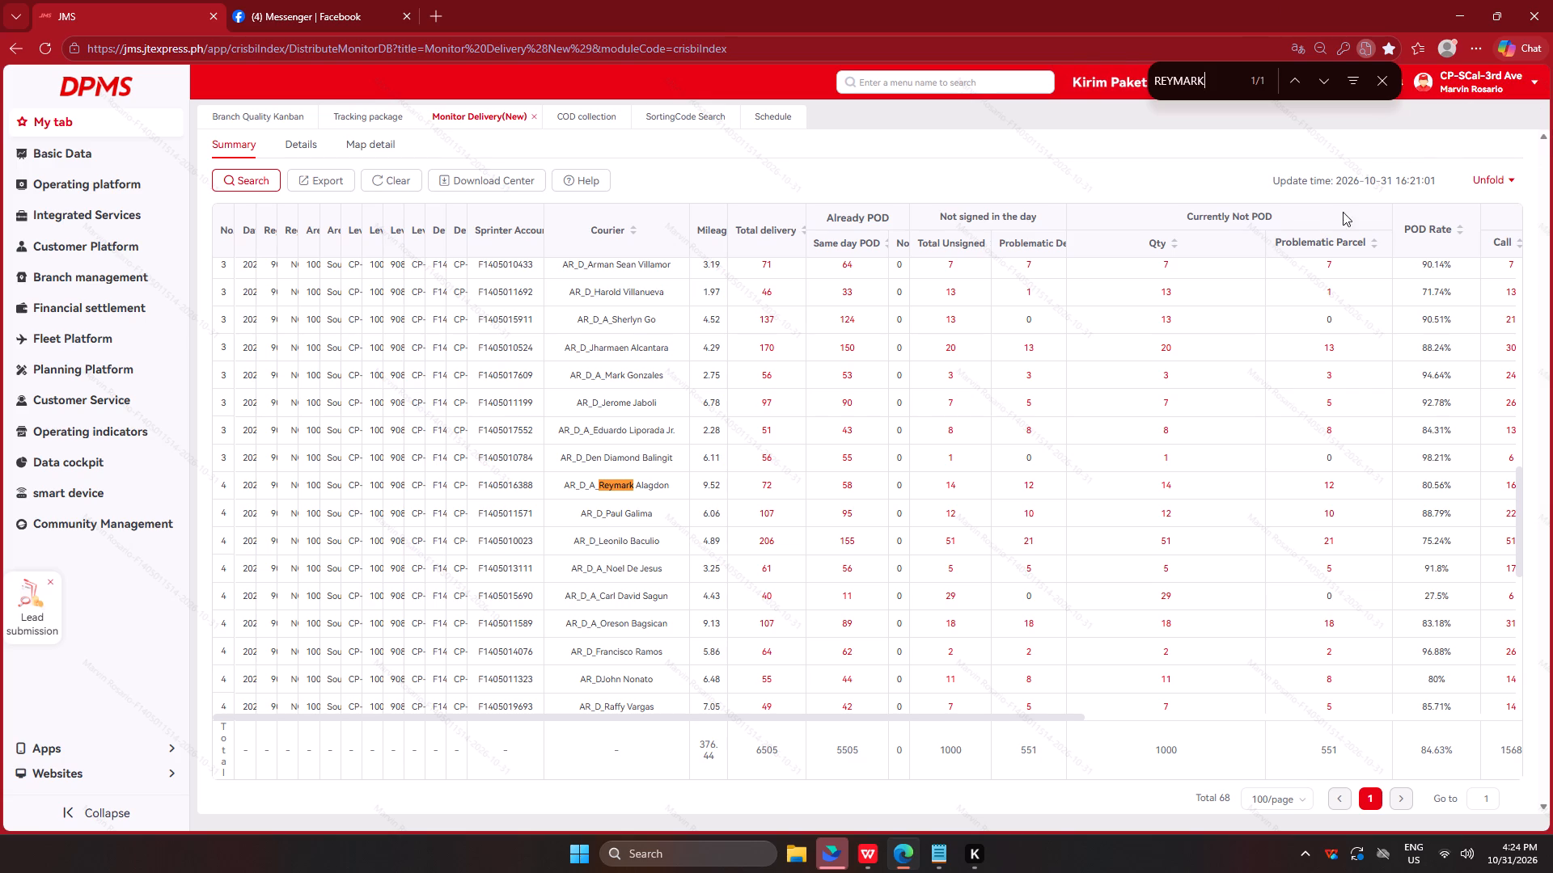
Open the details of courier Reymark's currently-not-POD parcels and capture the 14 waybill numbers as text with the screenshot tool.
click(1168, 487)
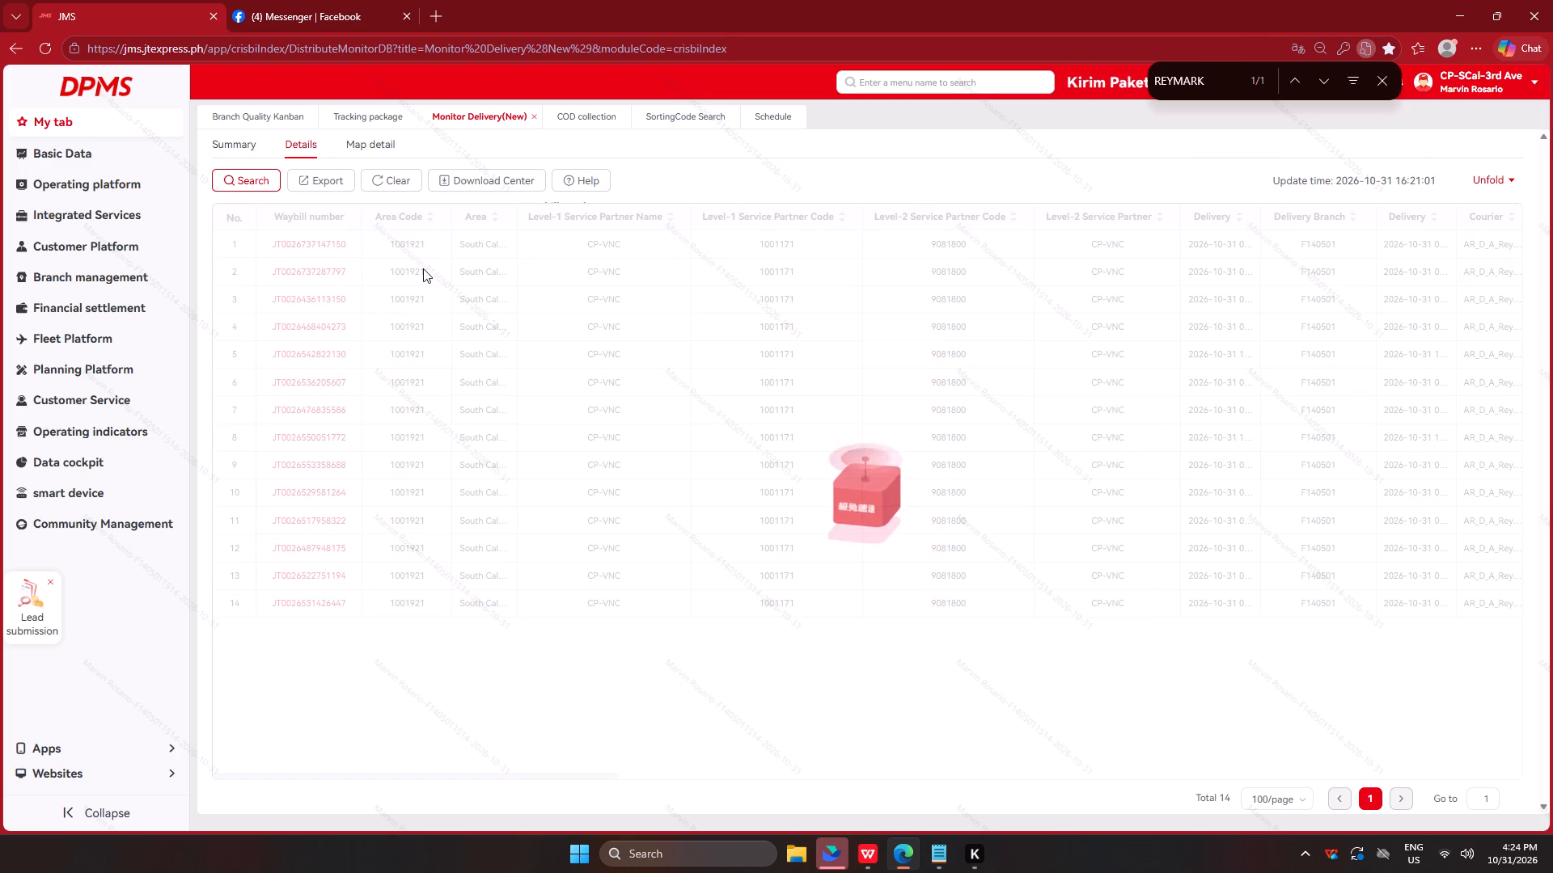
key(ctrl+shift+a)
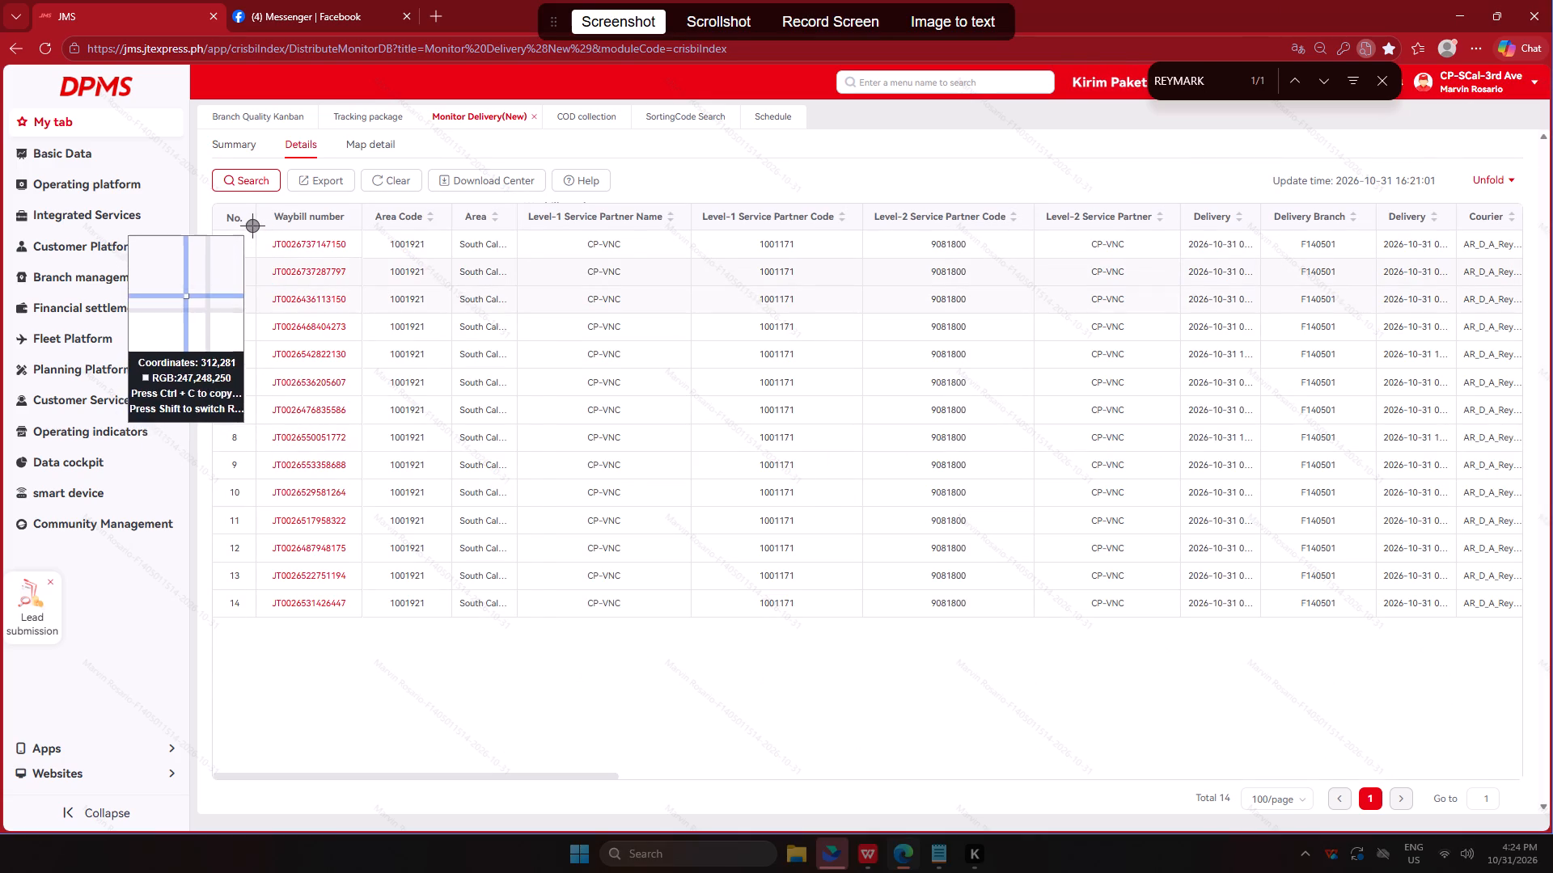
drag(252, 226, 371, 615)
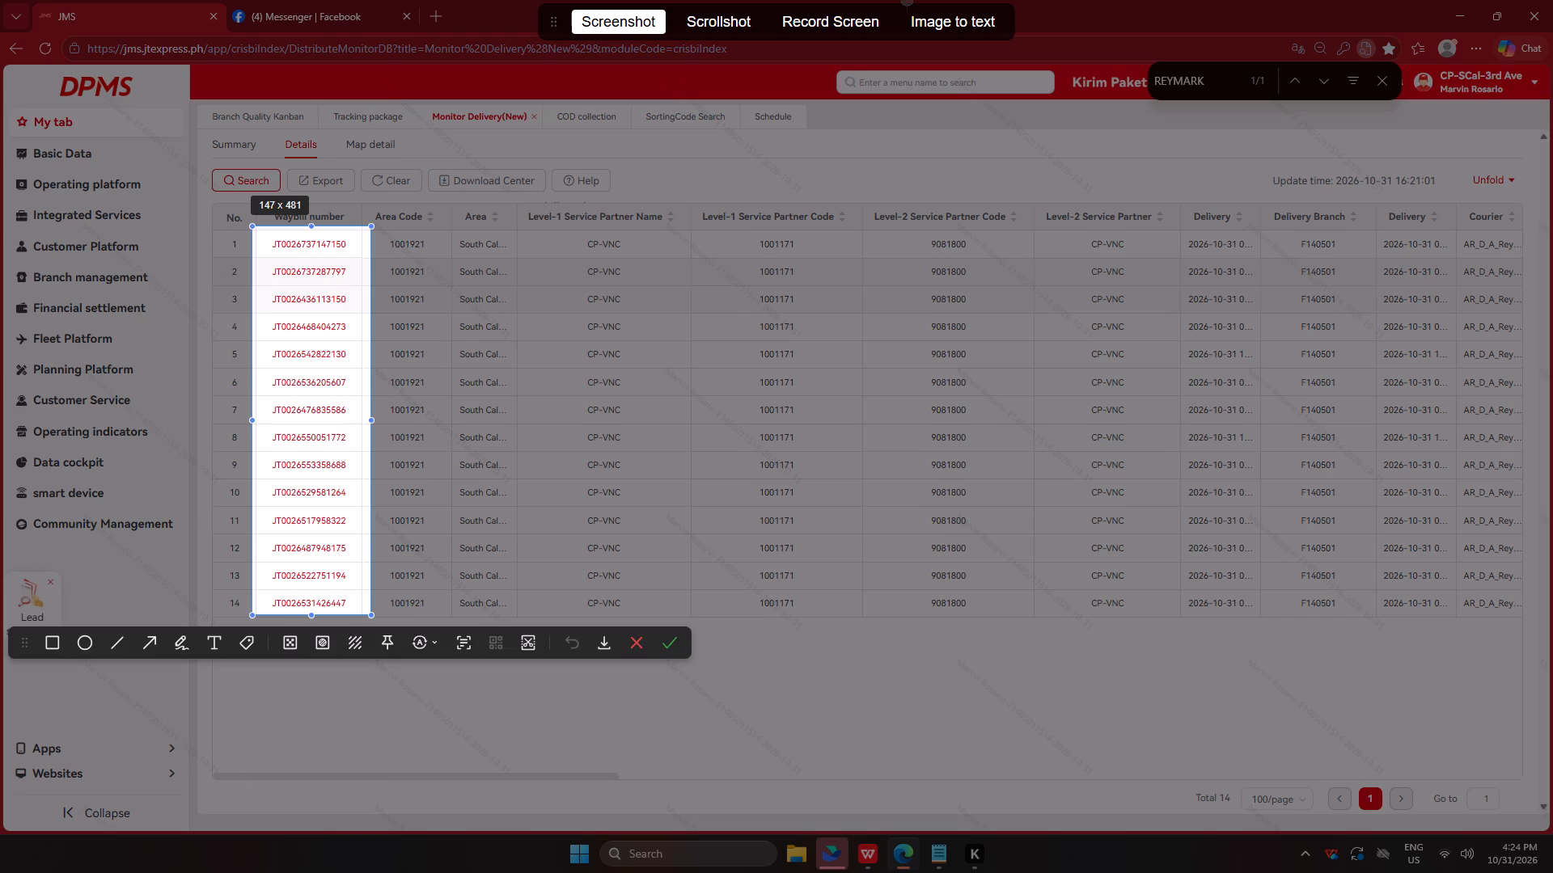
click(920, 23)
click(614, 576)
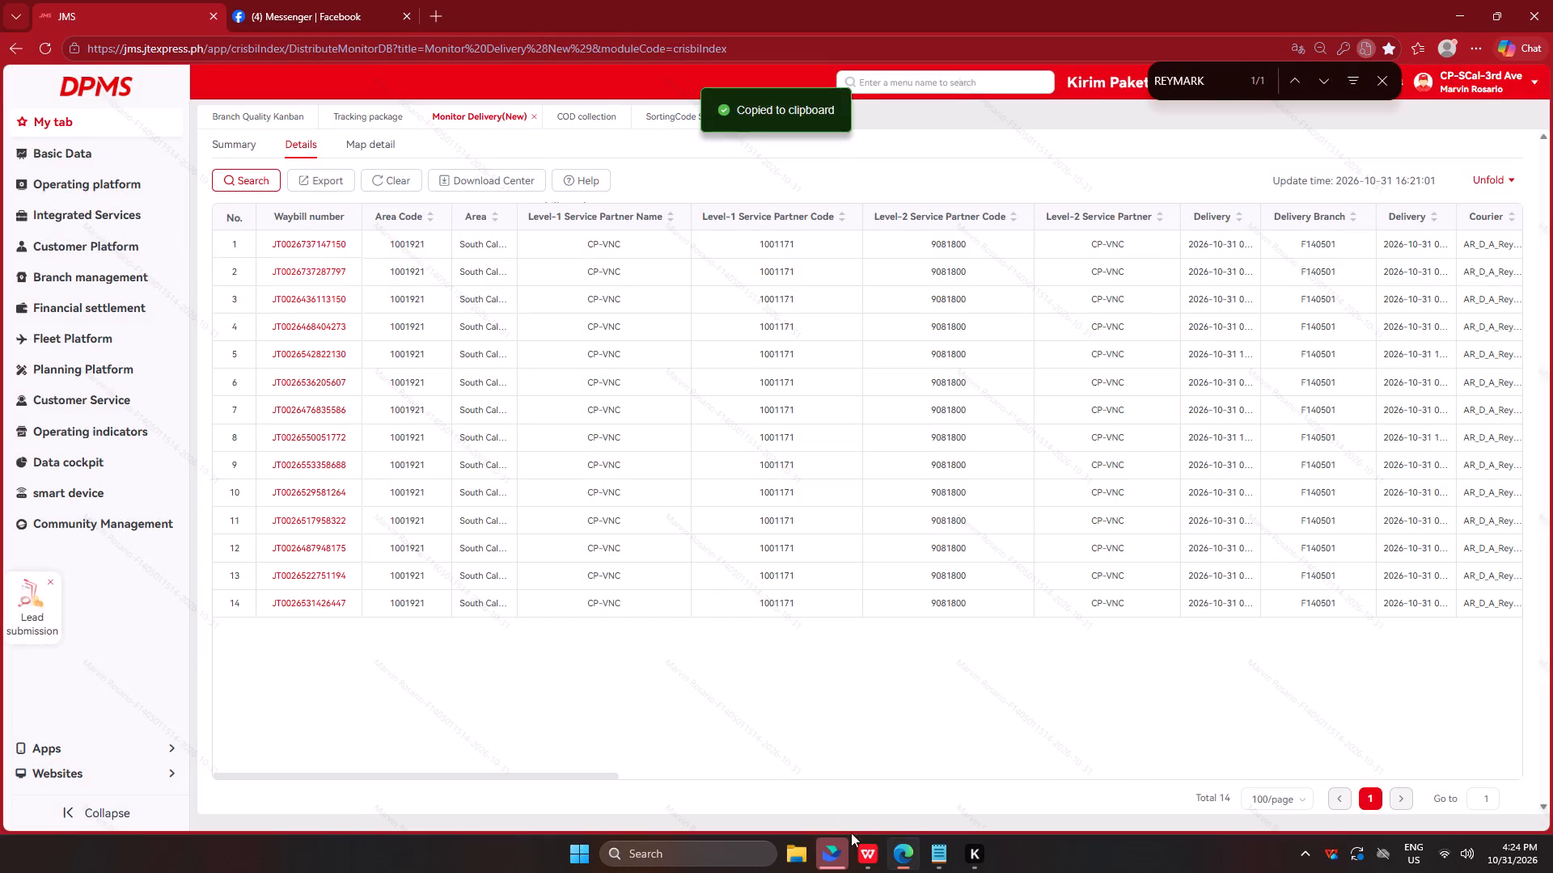
Switch to the WPS daily manifest and paste the captured waybill numbers into column B of the CHECKING sheet from row 137.
click(864, 846)
click(358, 693)
key(ctrl+v)
scroll(463, 610, down, 7)
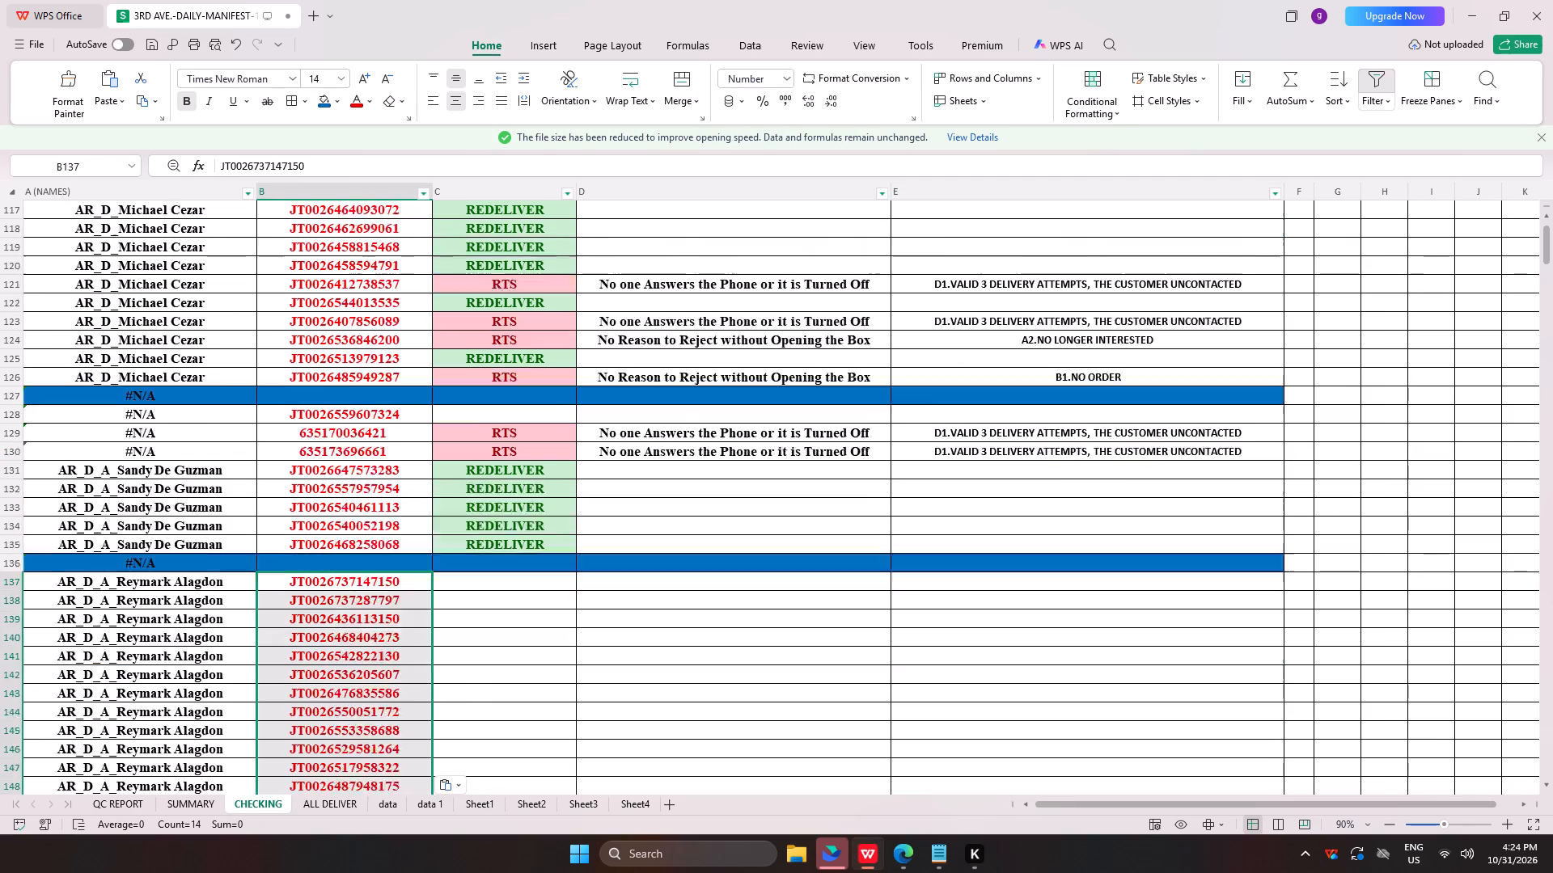
Fill row 151, columns A to E, with blue as a divider below the pasted waybills.
scroll(463, 613, down, 4)
drag(117, 542, 985, 542)
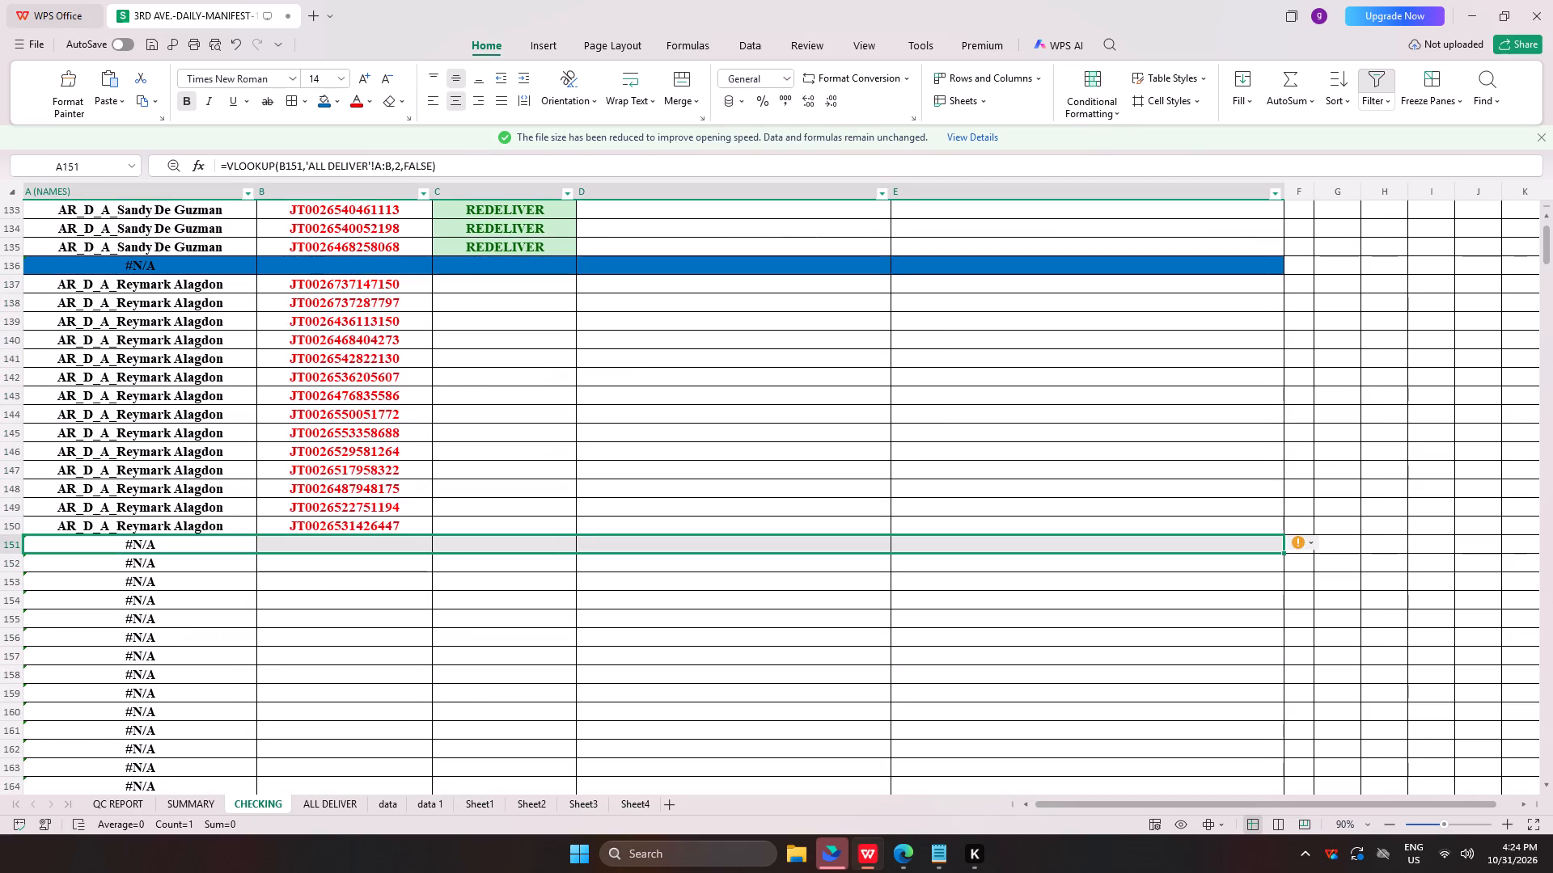
click(319, 103)
Copy the REDELIVER status from C135 into C137:C150 for all the newly pasted waybills.
click(501, 242)
key(ctrl+c)
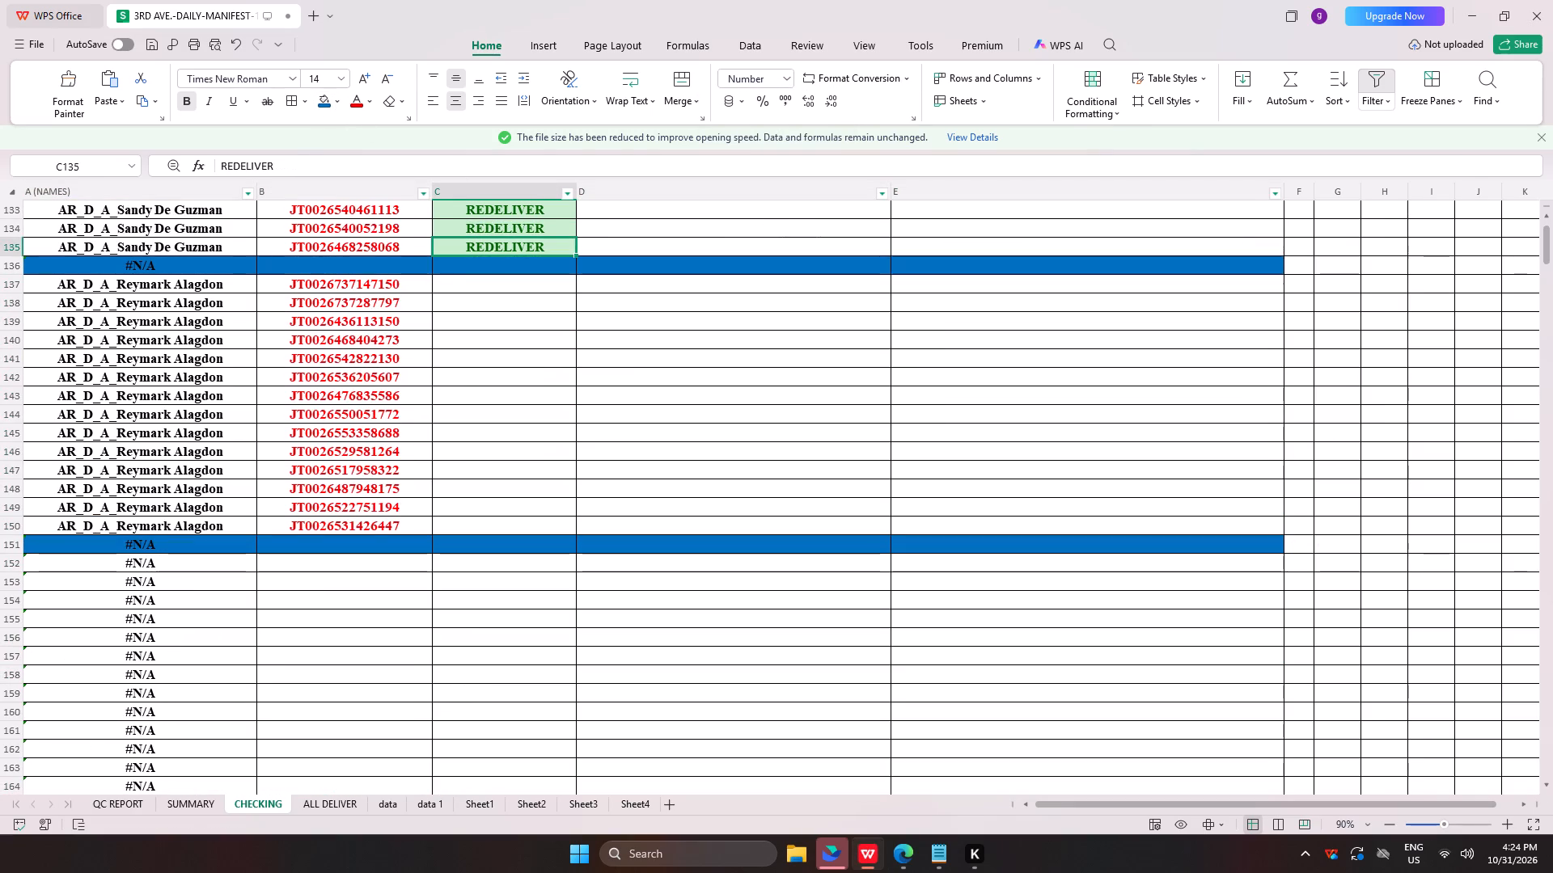
drag(510, 283, 509, 522)
key(ctrl+v)
Copy waybills B137:B150 and query them together on the browser's Tracking package page in place of the previous entries.
drag(389, 283, 389, 318)
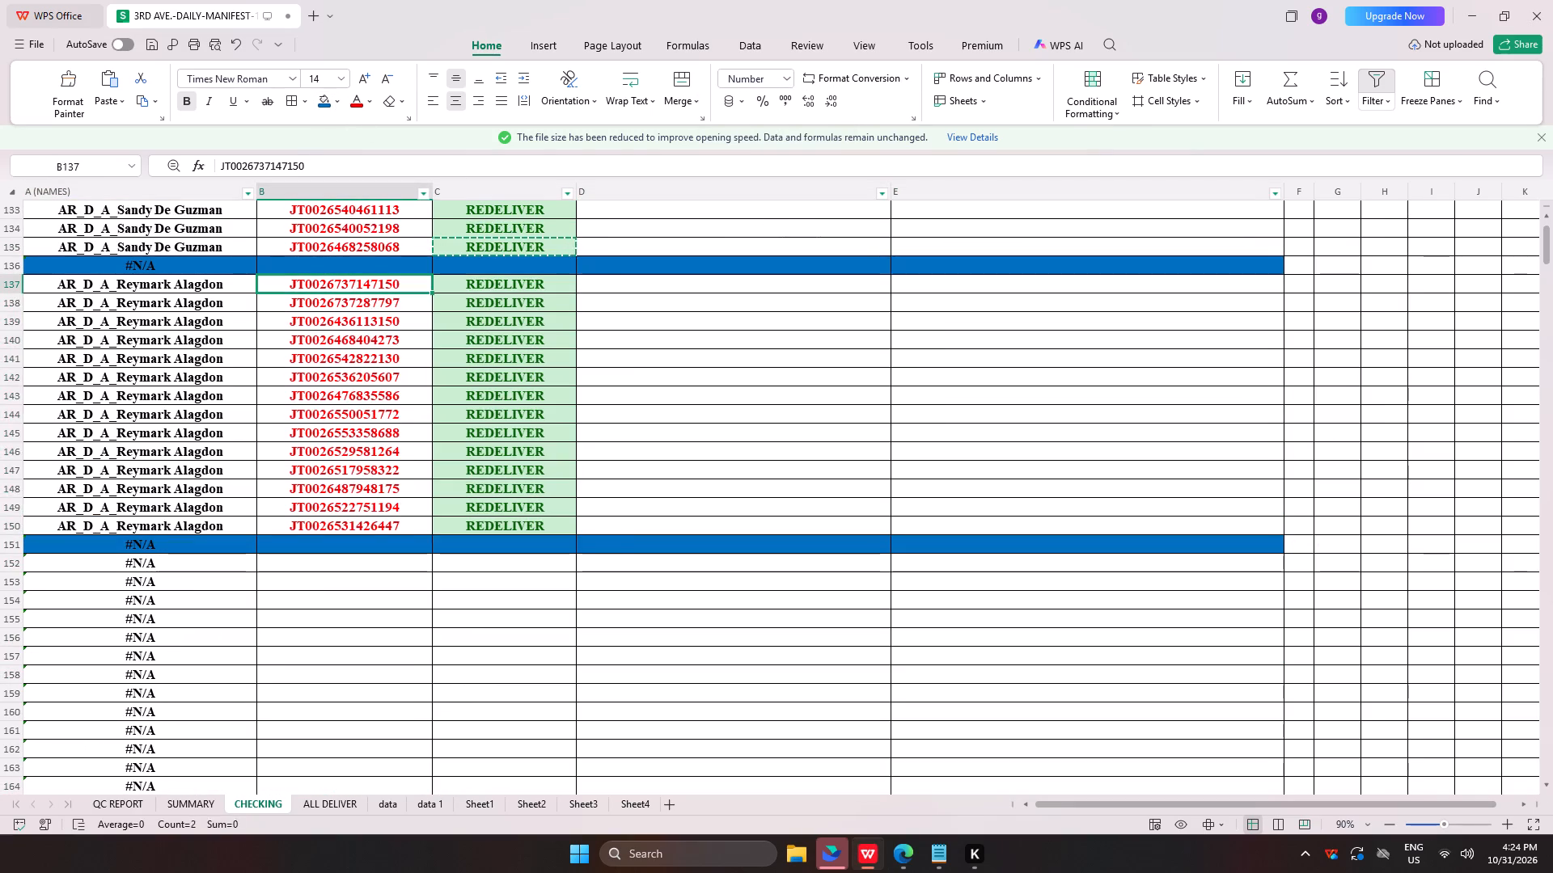
drag(389, 318, 400, 525)
key(ctrl+c)
key(alt+Tab)
click(361, 117)
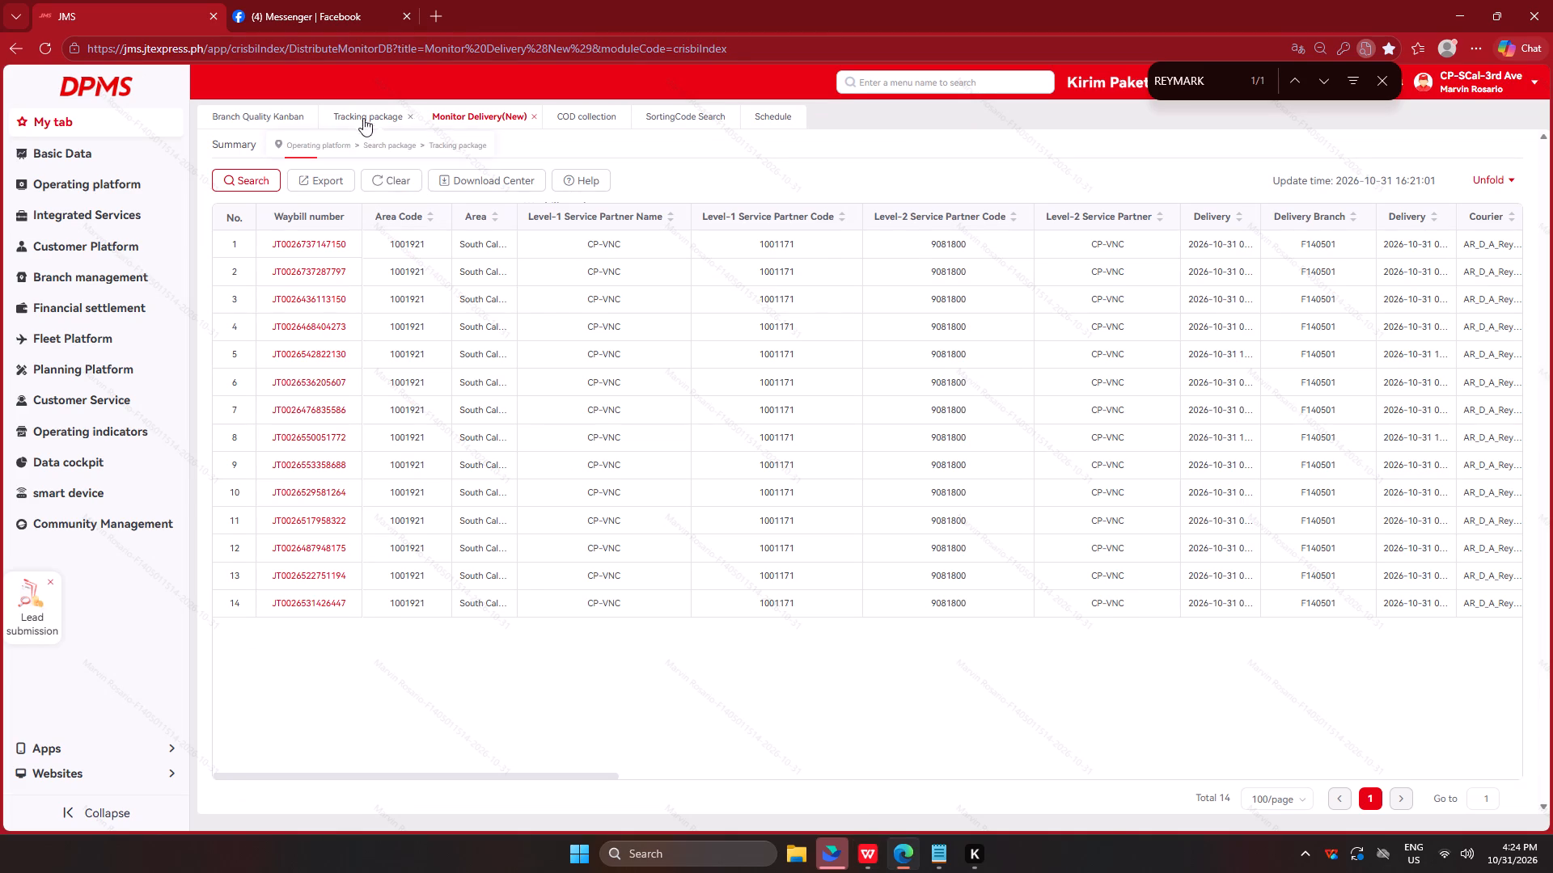
click(330, 268)
click(312, 229)
key(ctrl+v)
click(247, 271)
scroll(544, 351, down, 5)
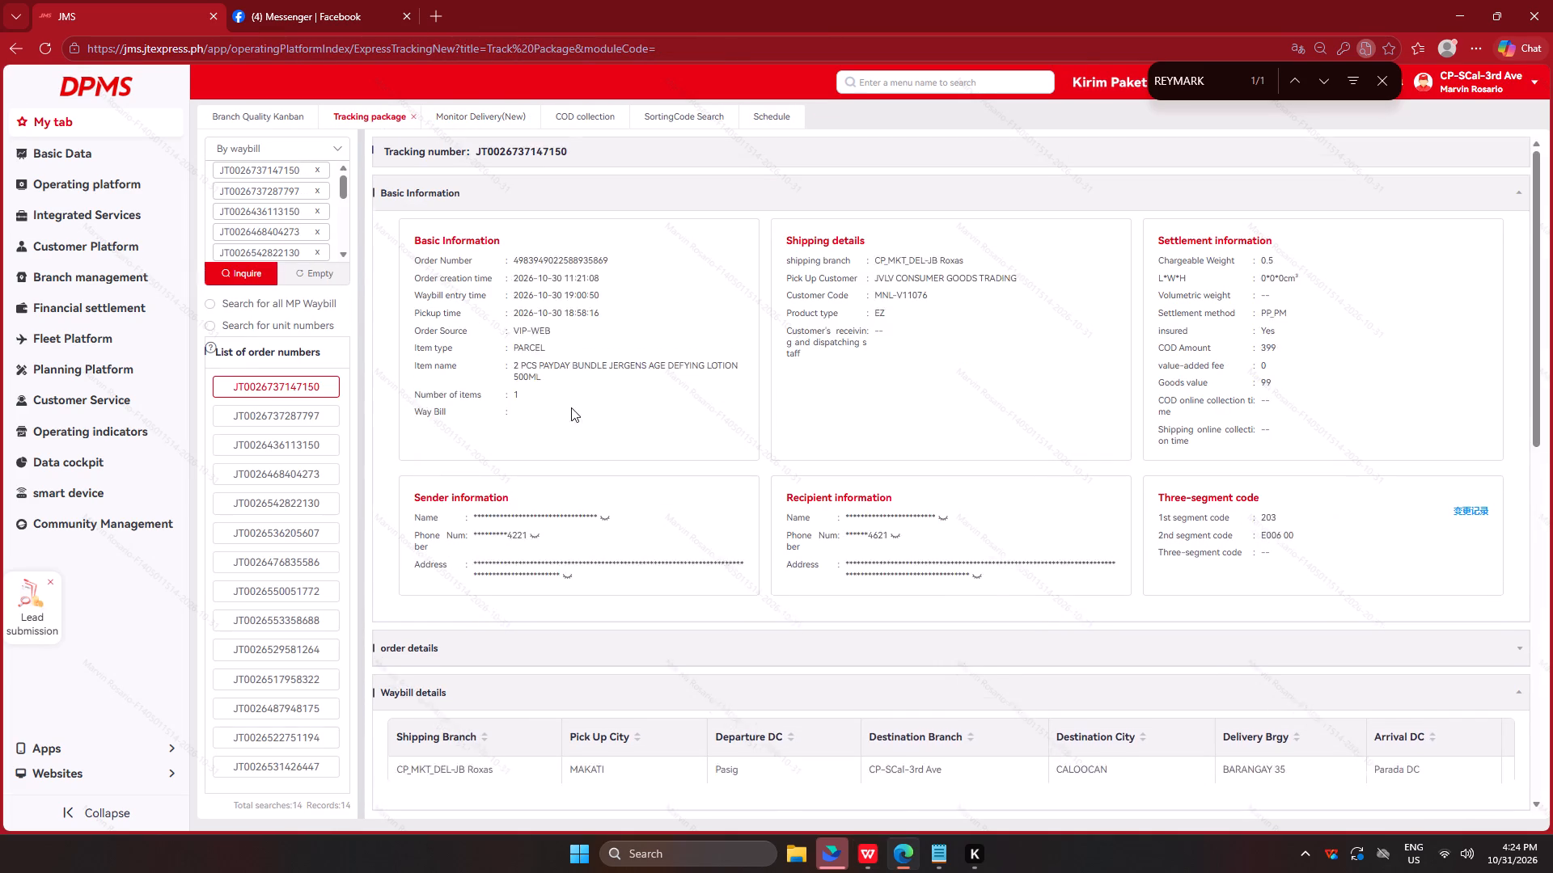
scroll(571, 407, down, 4)
key(alt+Tab)
scroll(534, 321, up, 6)
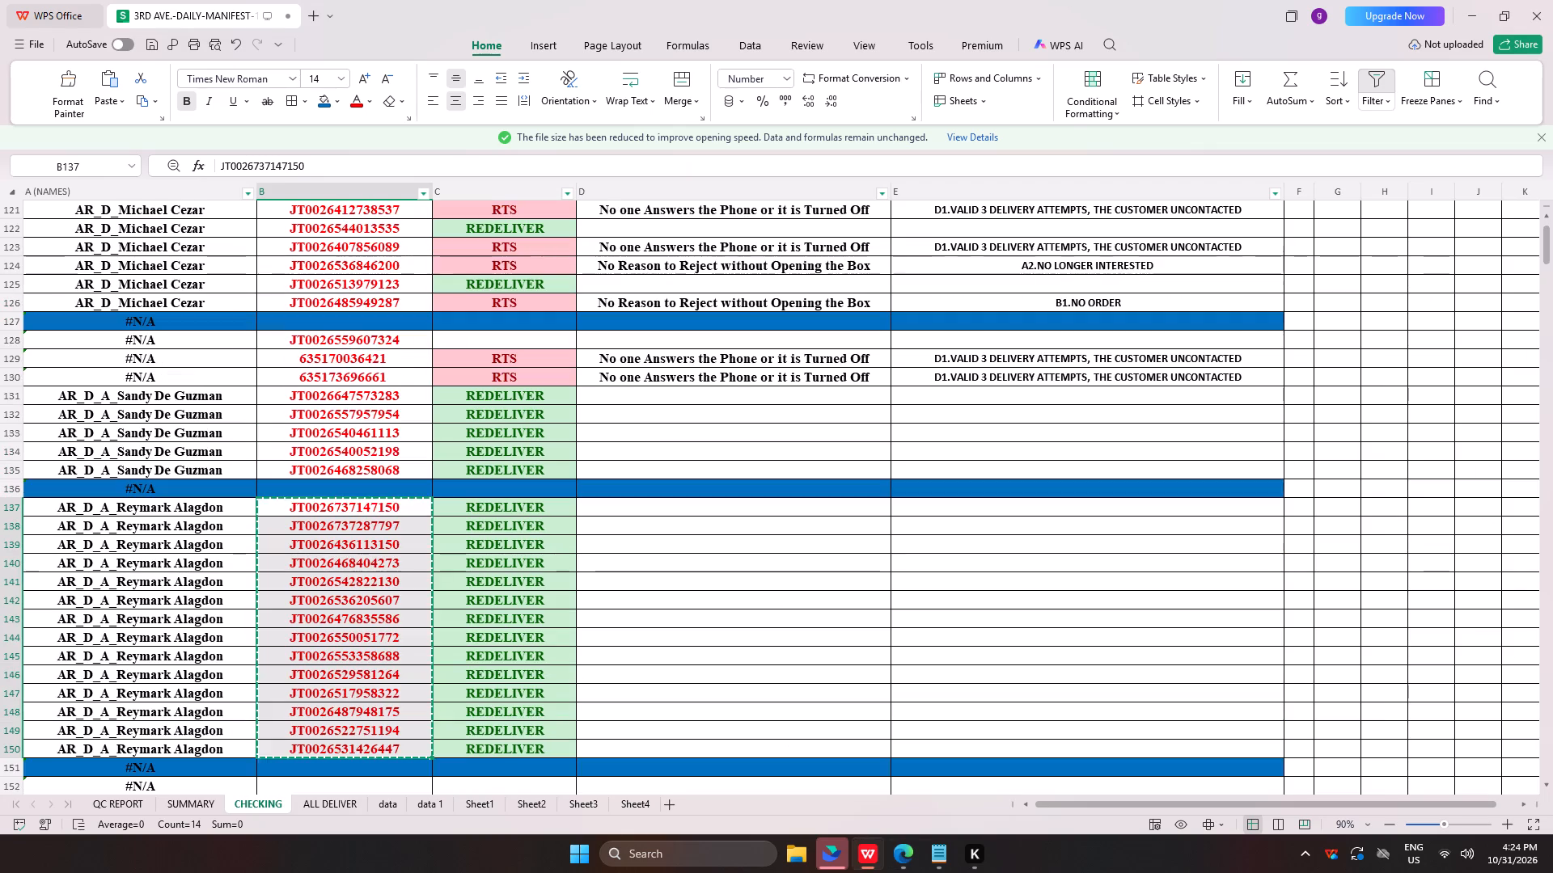
drag(533, 304, 721, 299)
key(ctrl+c)
click(496, 510)
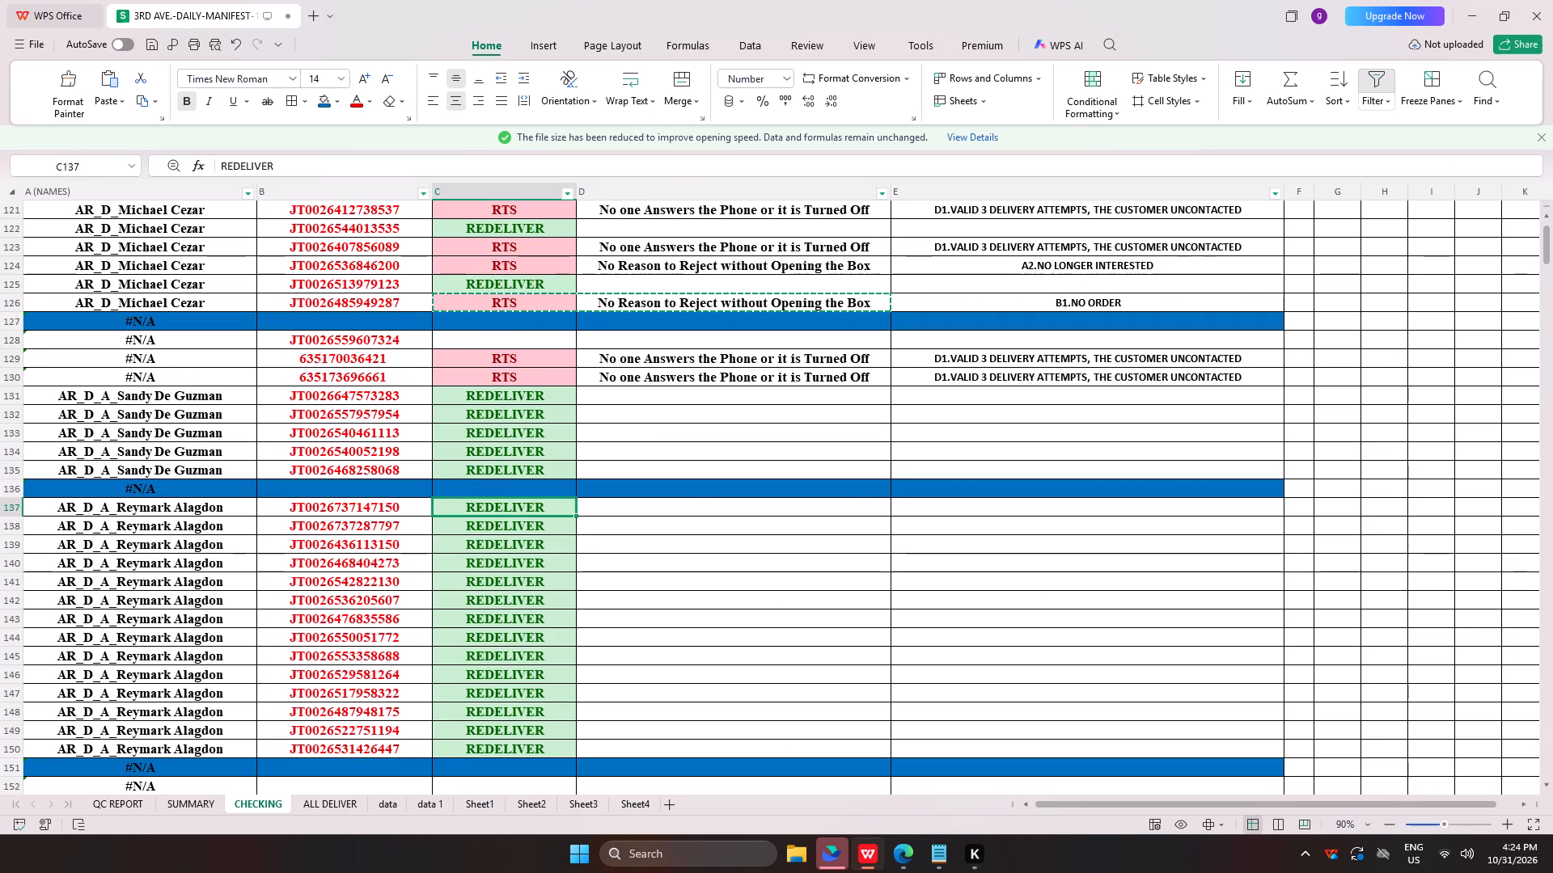
key(ctrl+v)
key(alt+Tab)
click(267, 423)
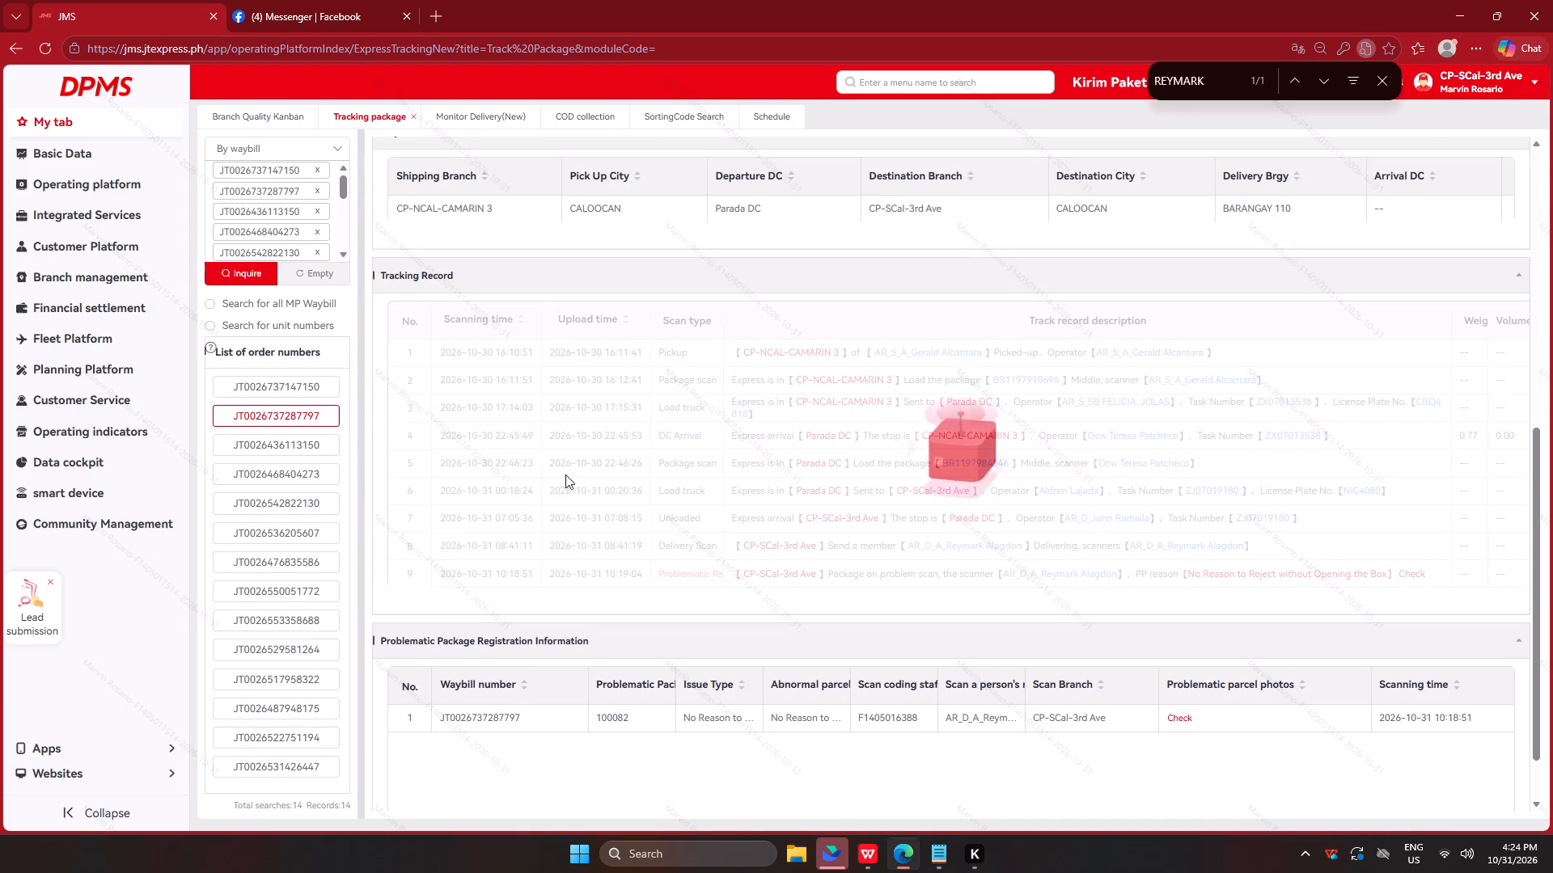
scroll(569, 482, down, 7)
key(alt+Tab)
click(501, 528)
key(ctrl+v)
key(alt+Tab)
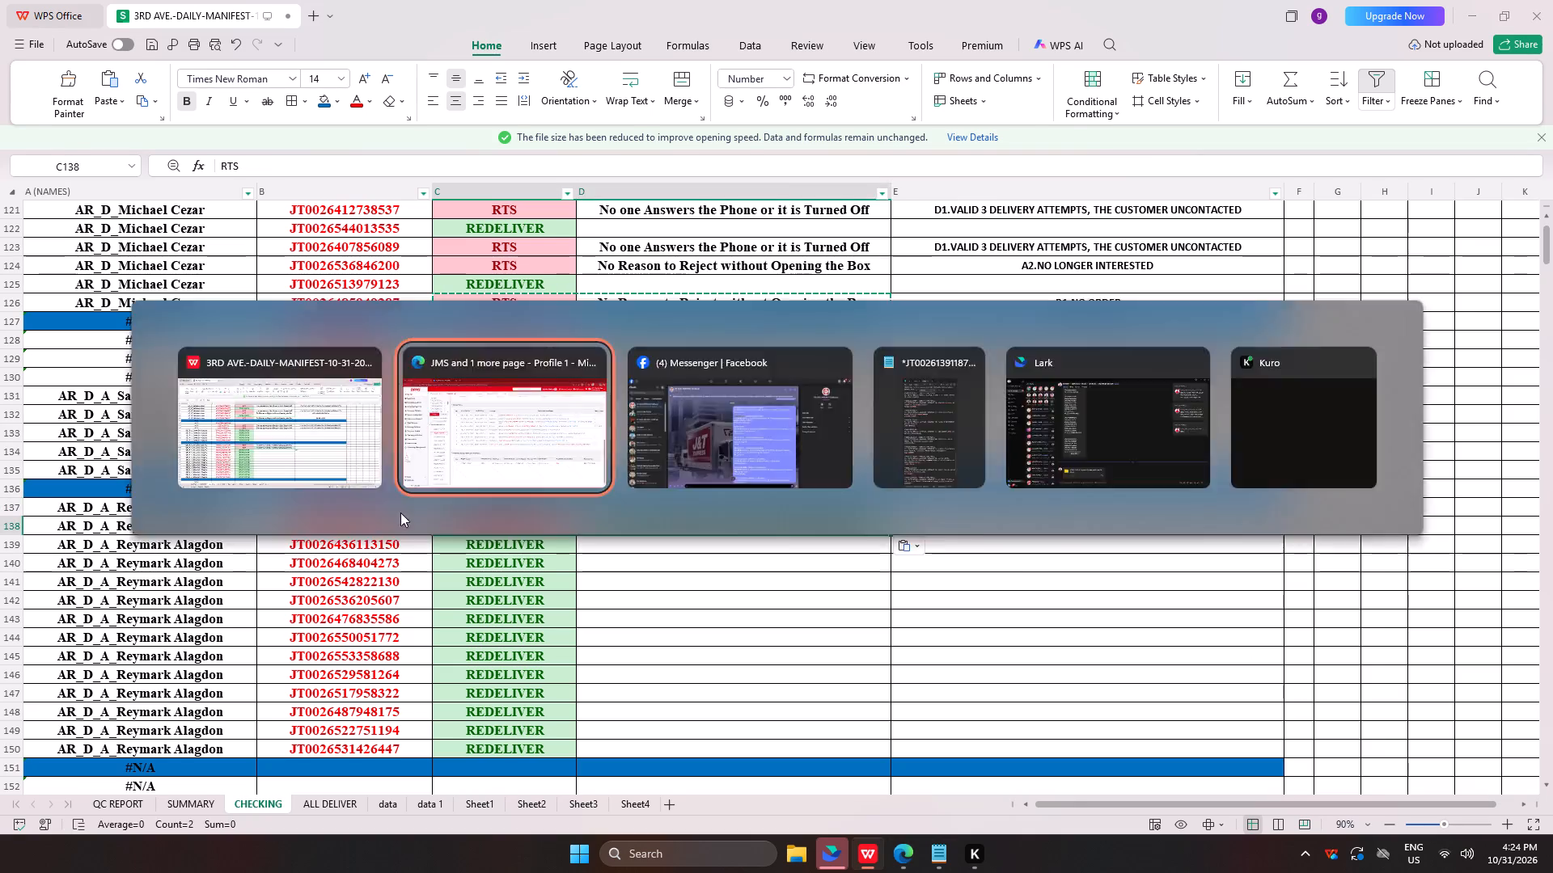
click(288, 453)
scroll(574, 504, down, 13)
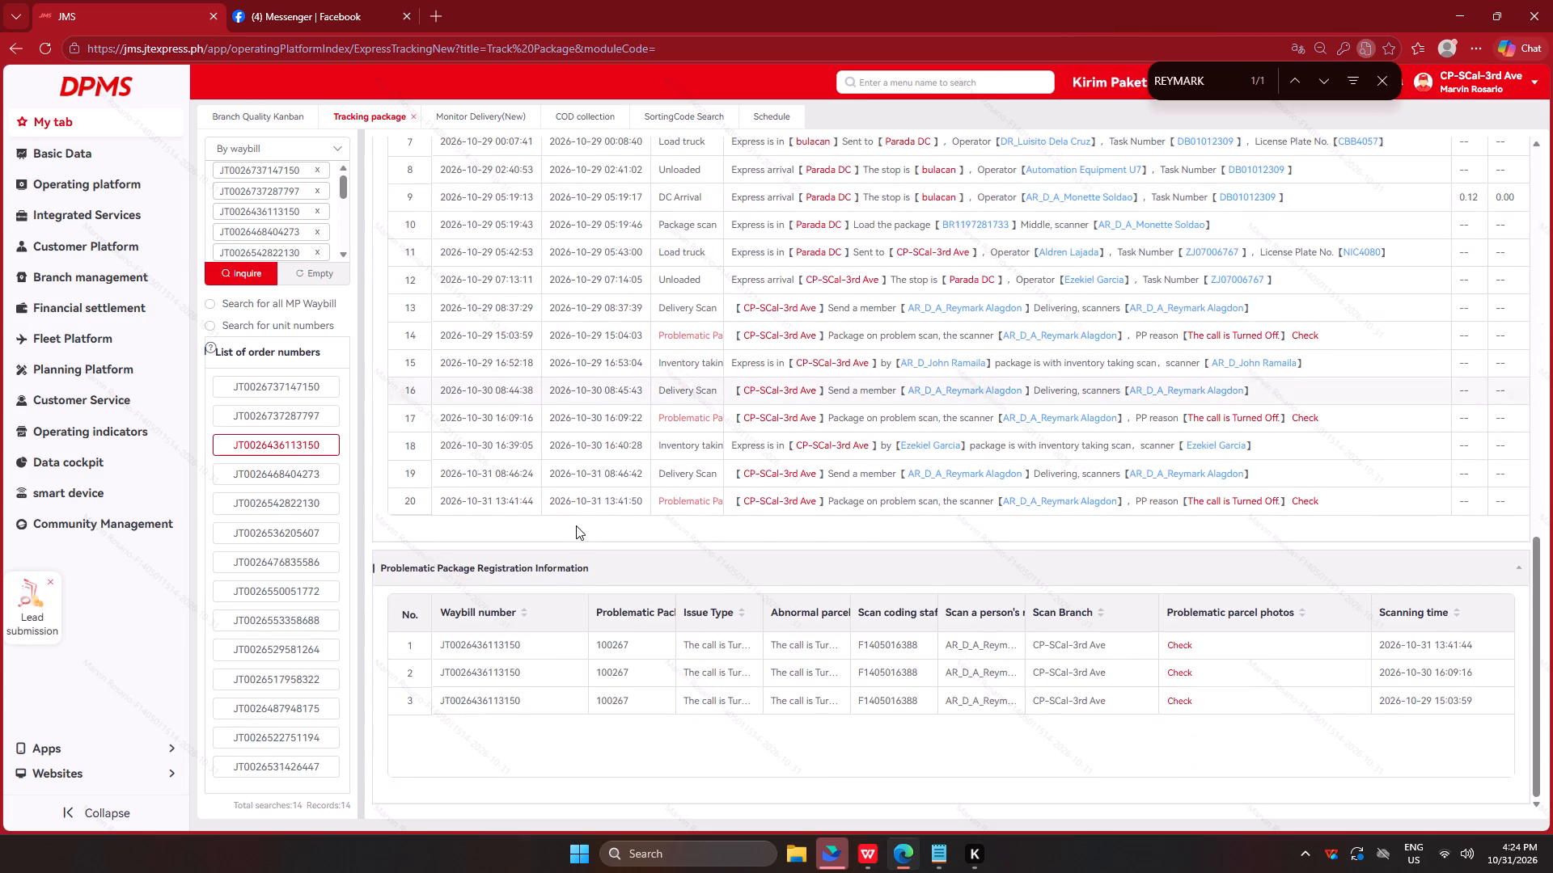
key(alt+Tab)
drag(502, 377, 1051, 383)
key(ctrl+c)
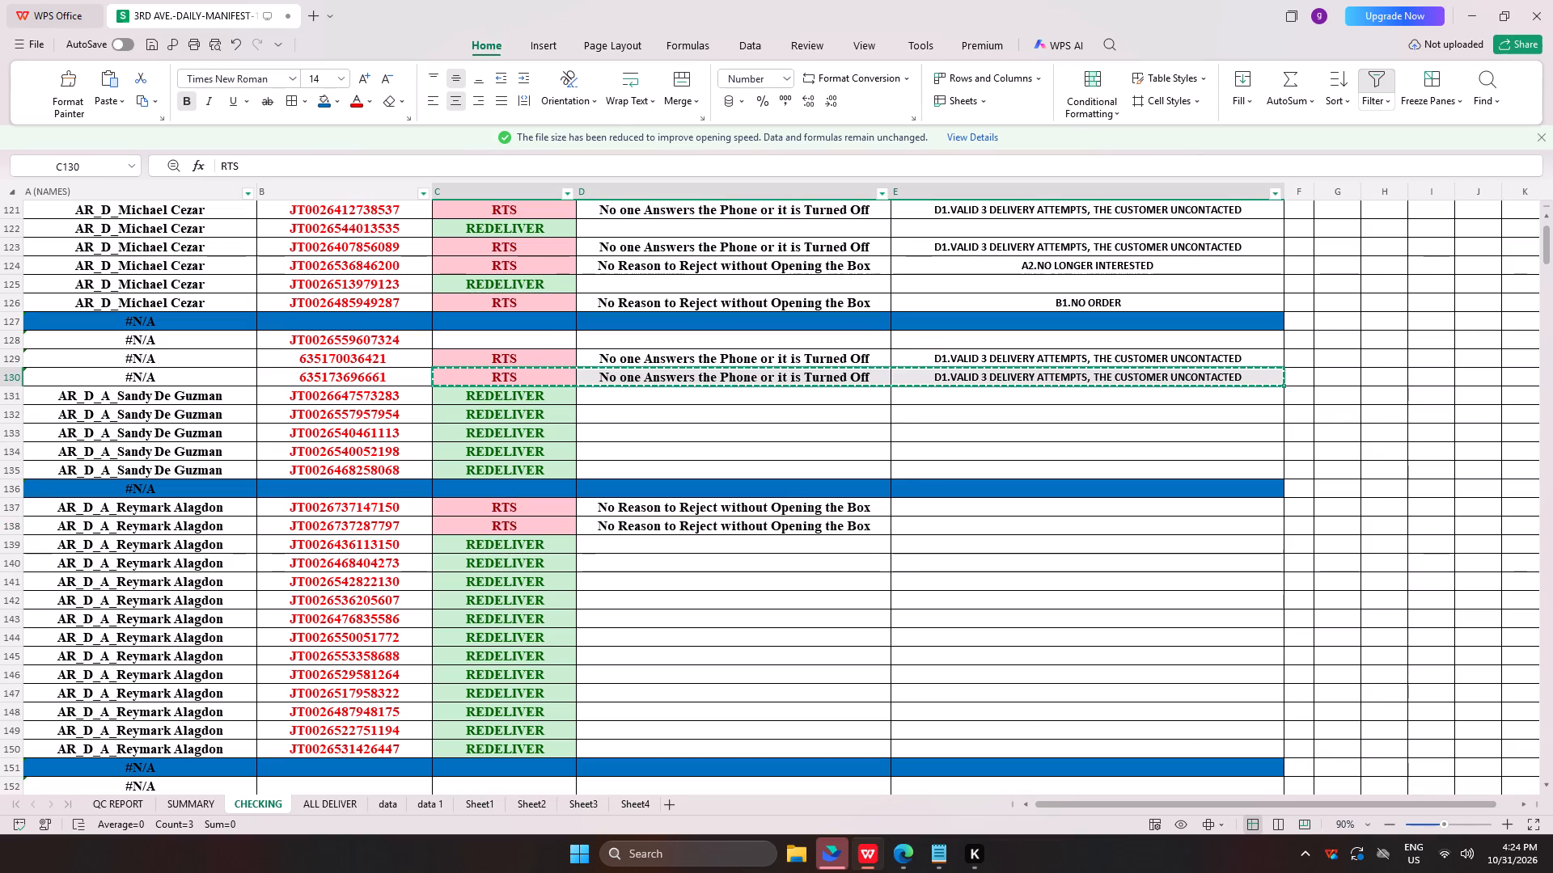
click(528, 549)
key(ctrl+v)
key(alt+Tab)
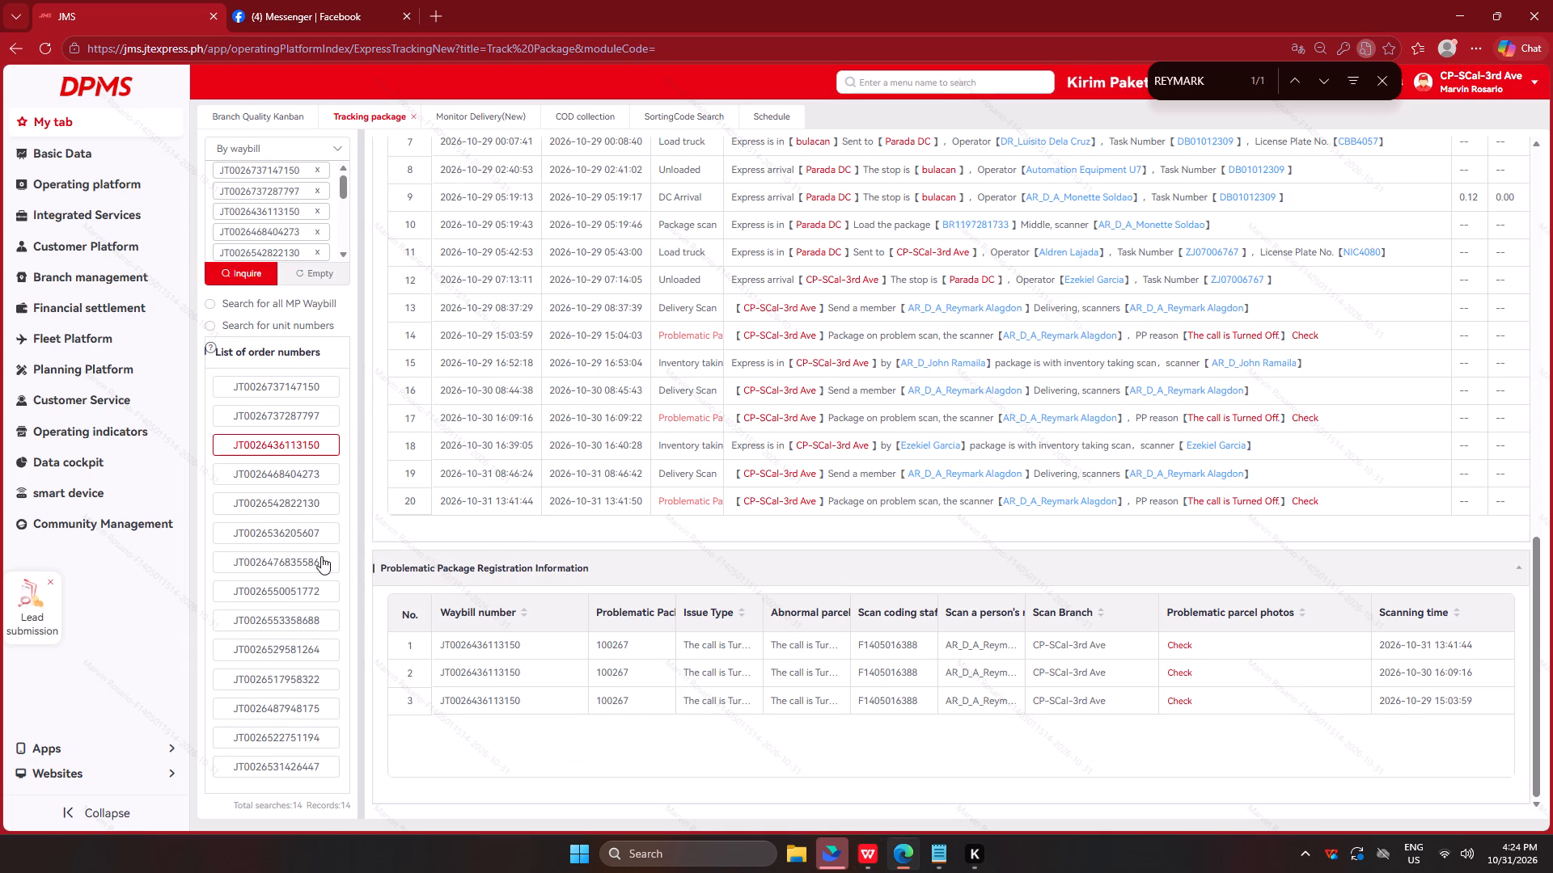
click(308, 470)
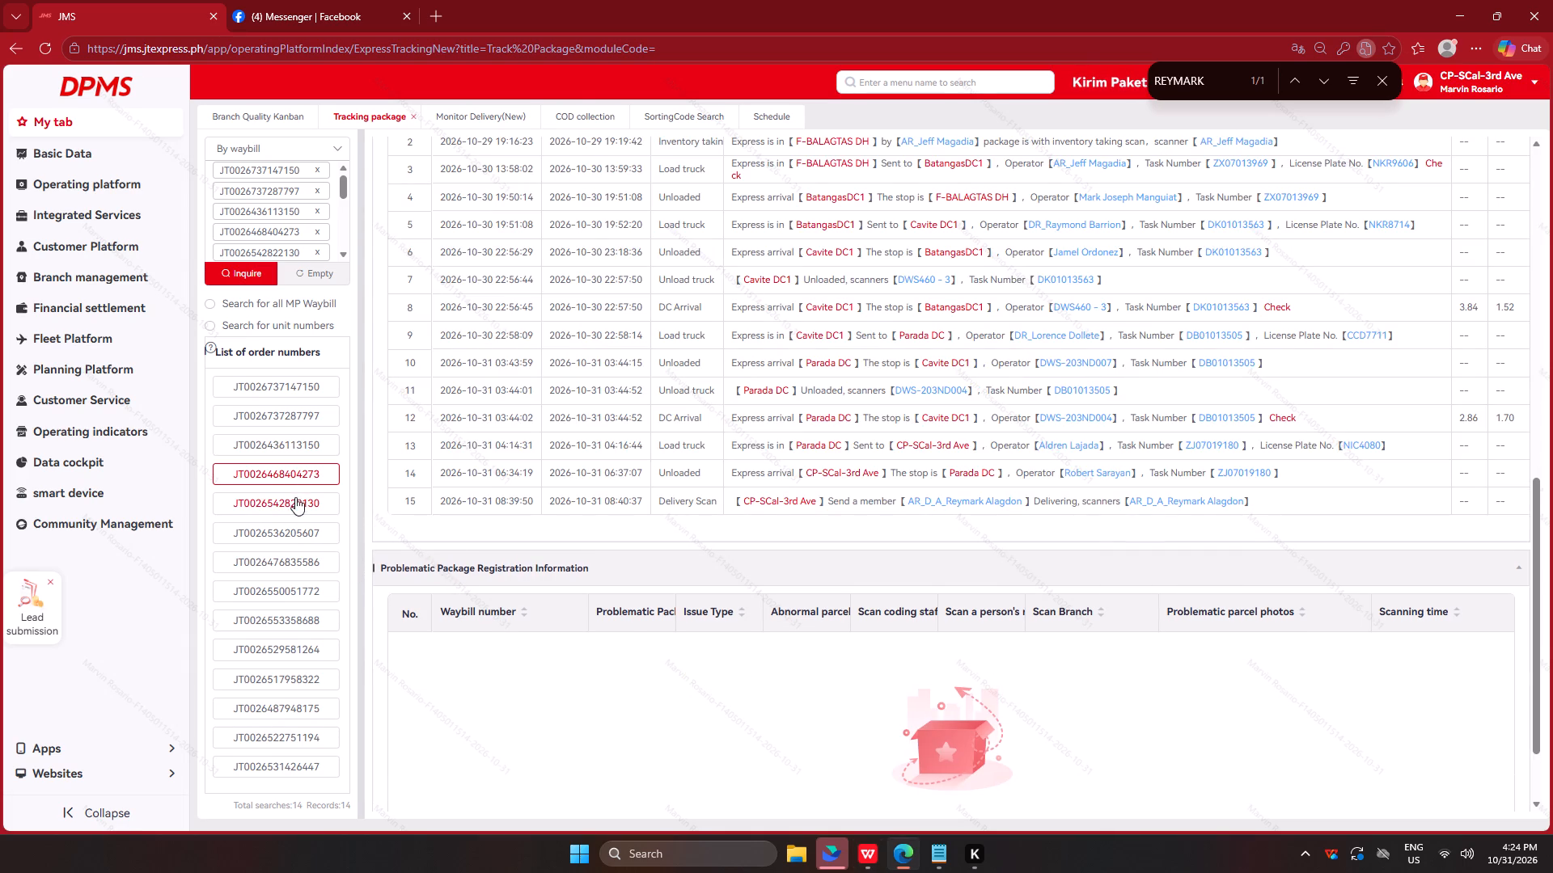
key(alt+Tab)
click(525, 571)
key(Delete)
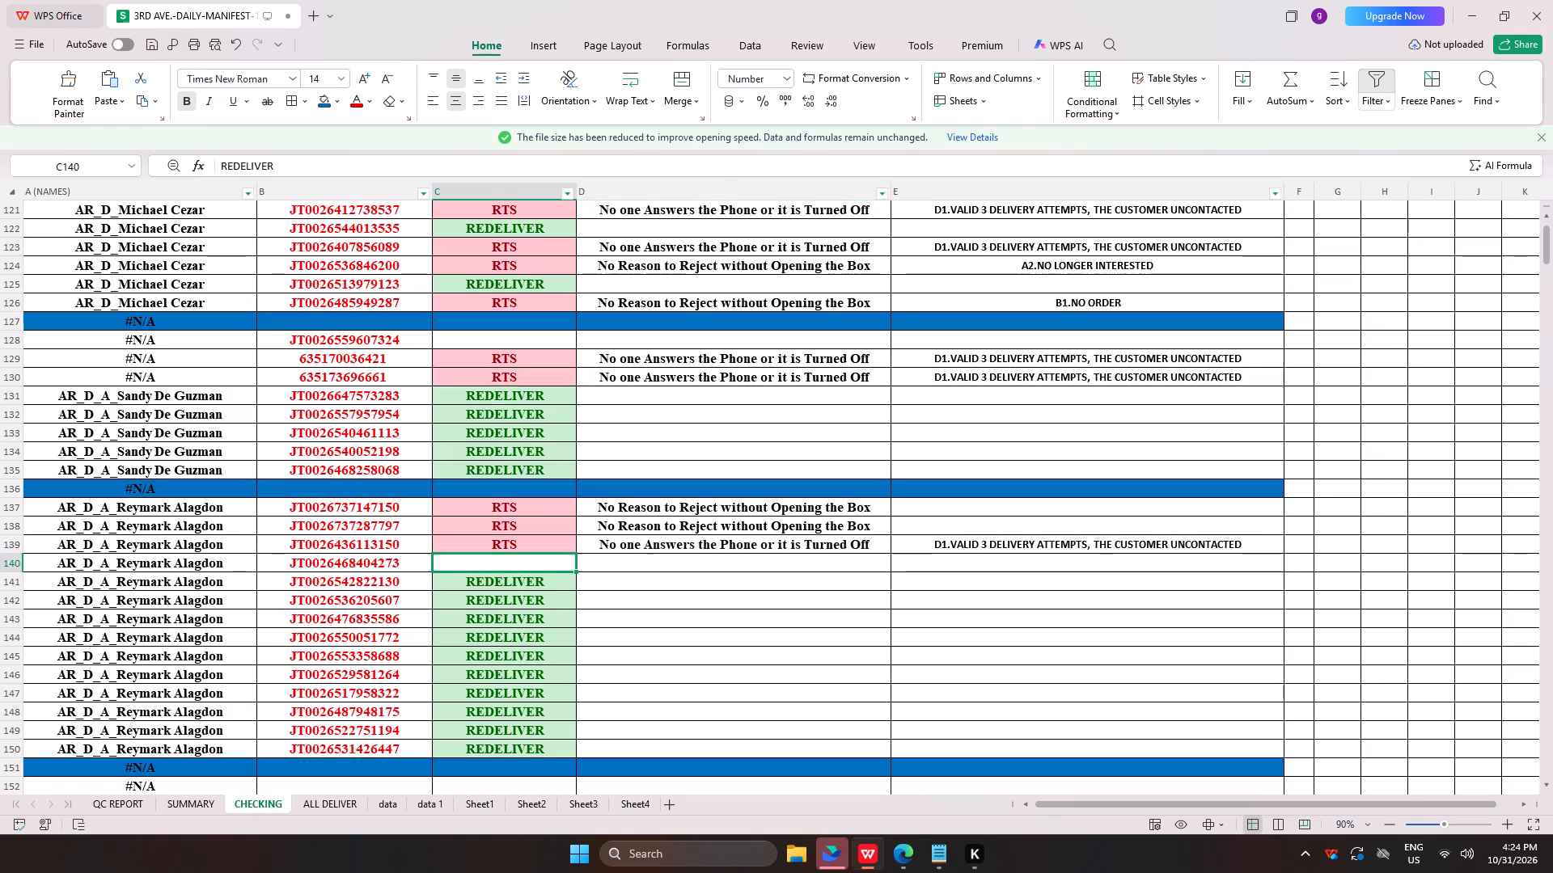
key(alt+Tab)
click(315, 514)
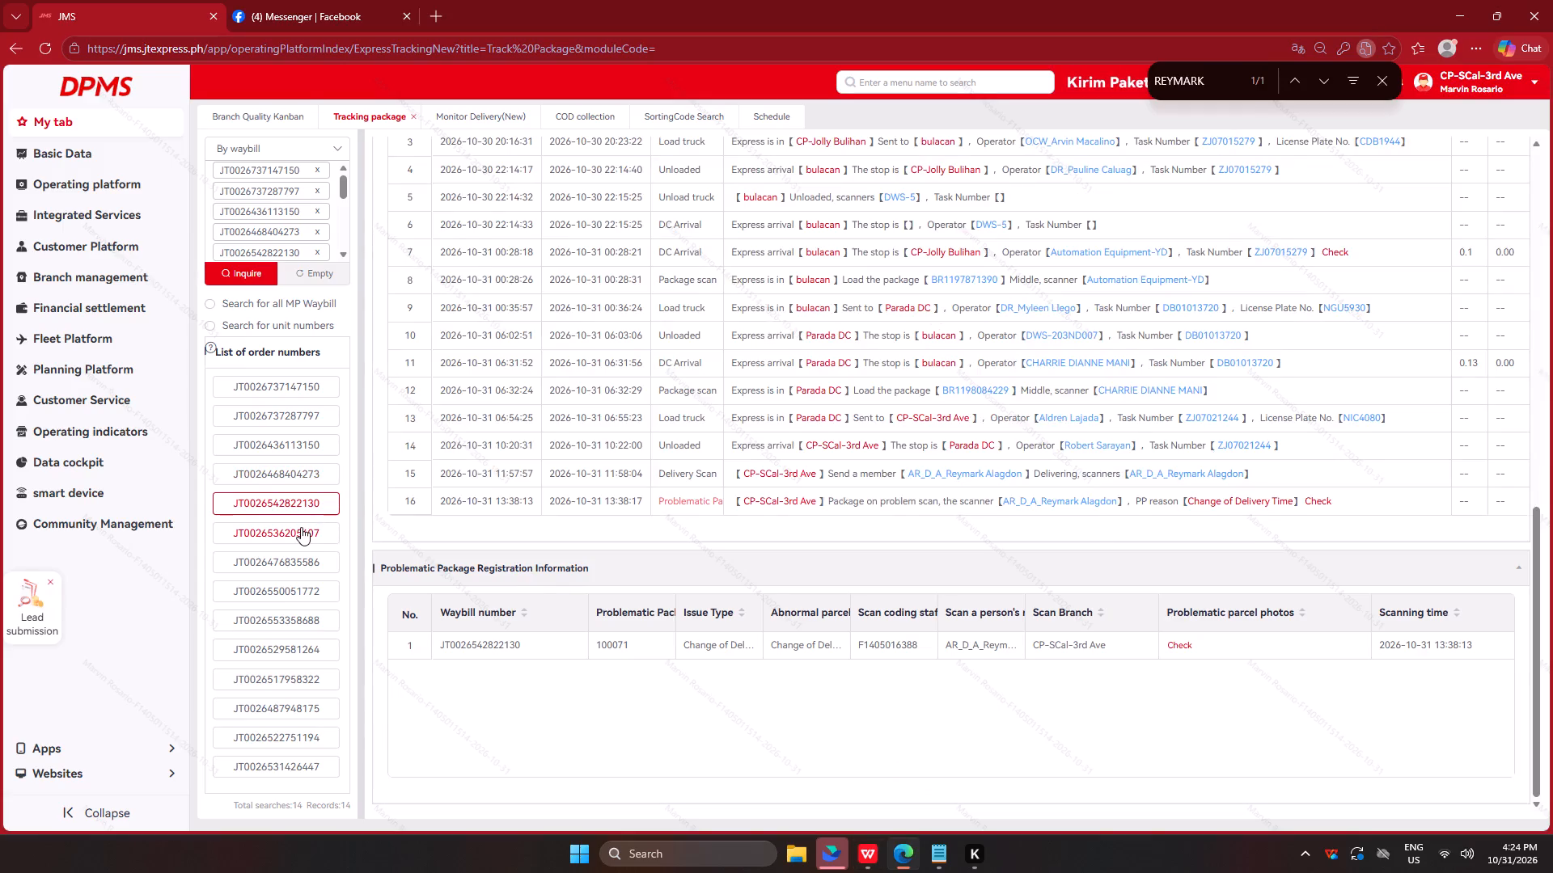
click(301, 527)
click(314, 500)
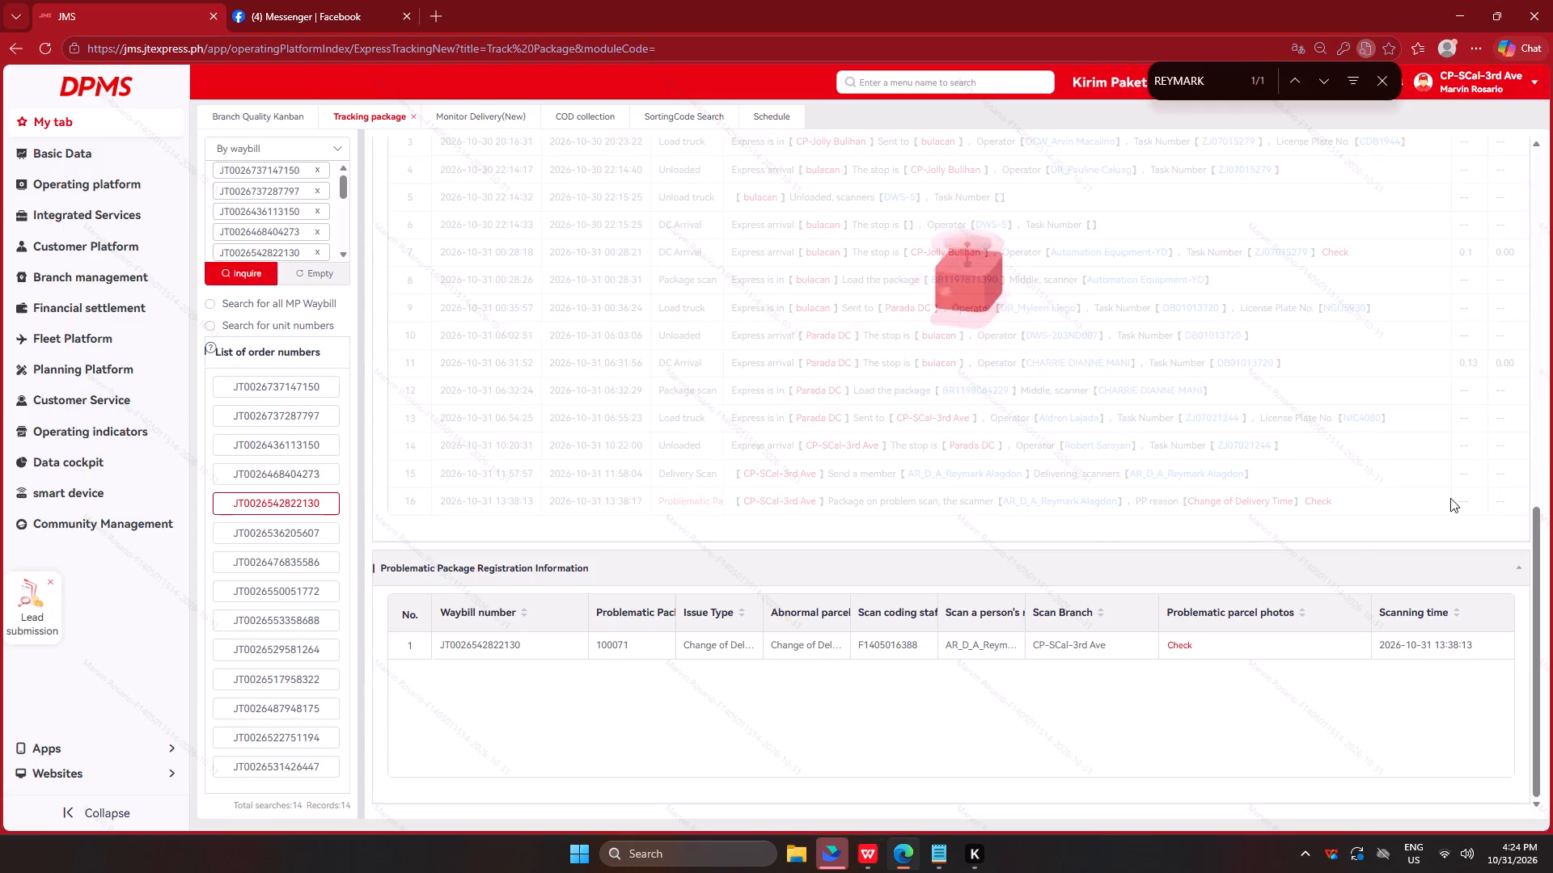
click(1313, 498)
key(Right)
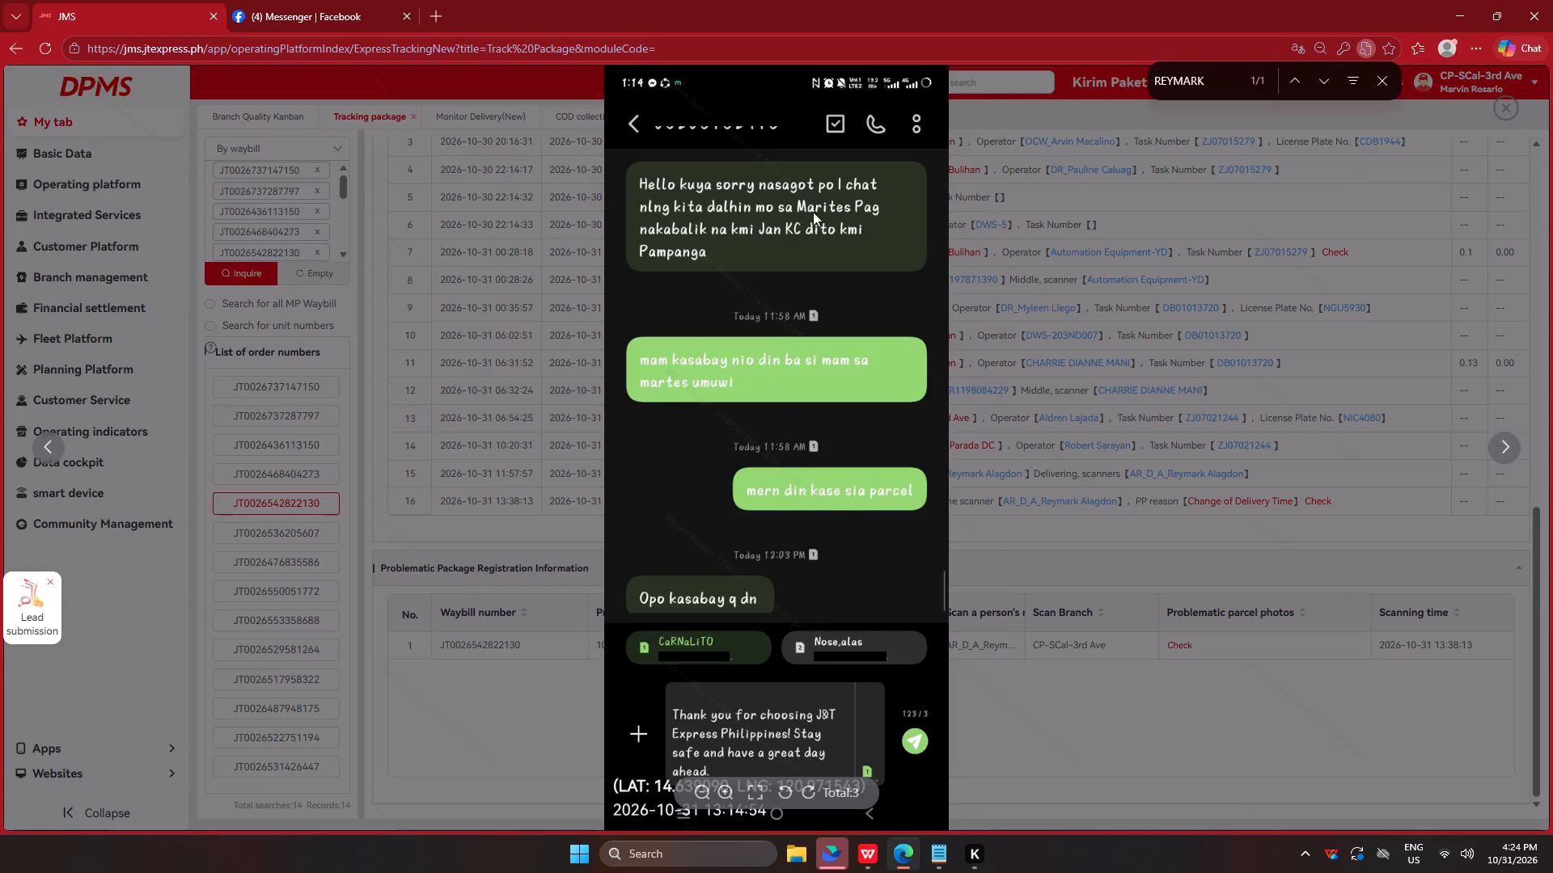
key(Right)
key(Right)
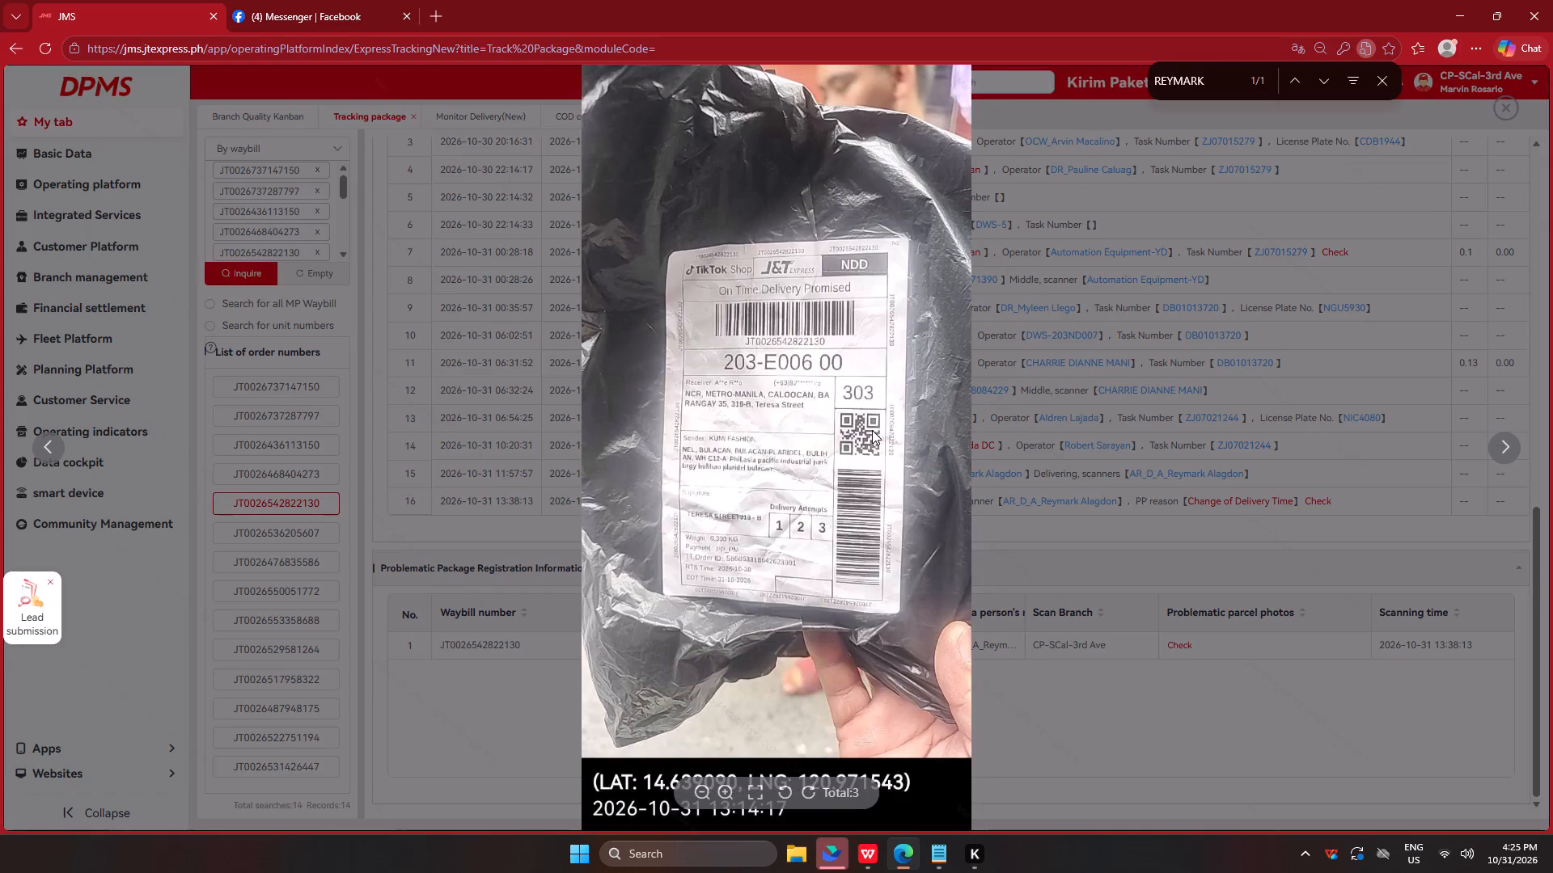
key(Escape)
key(alt+Tab)
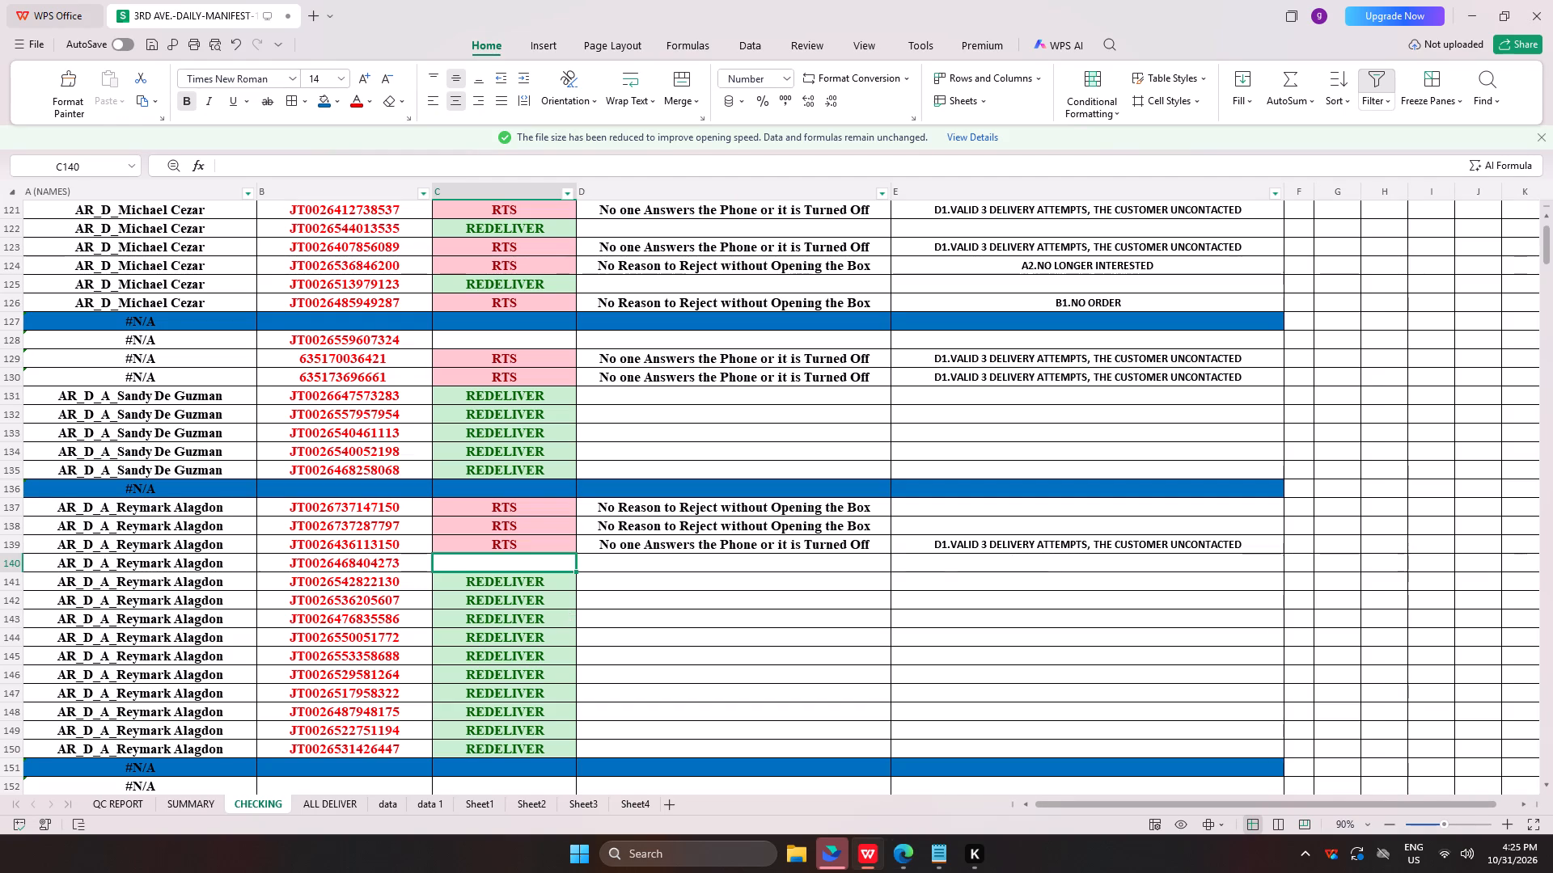
click(518, 584)
key(alt+Tab)
click(277, 532)
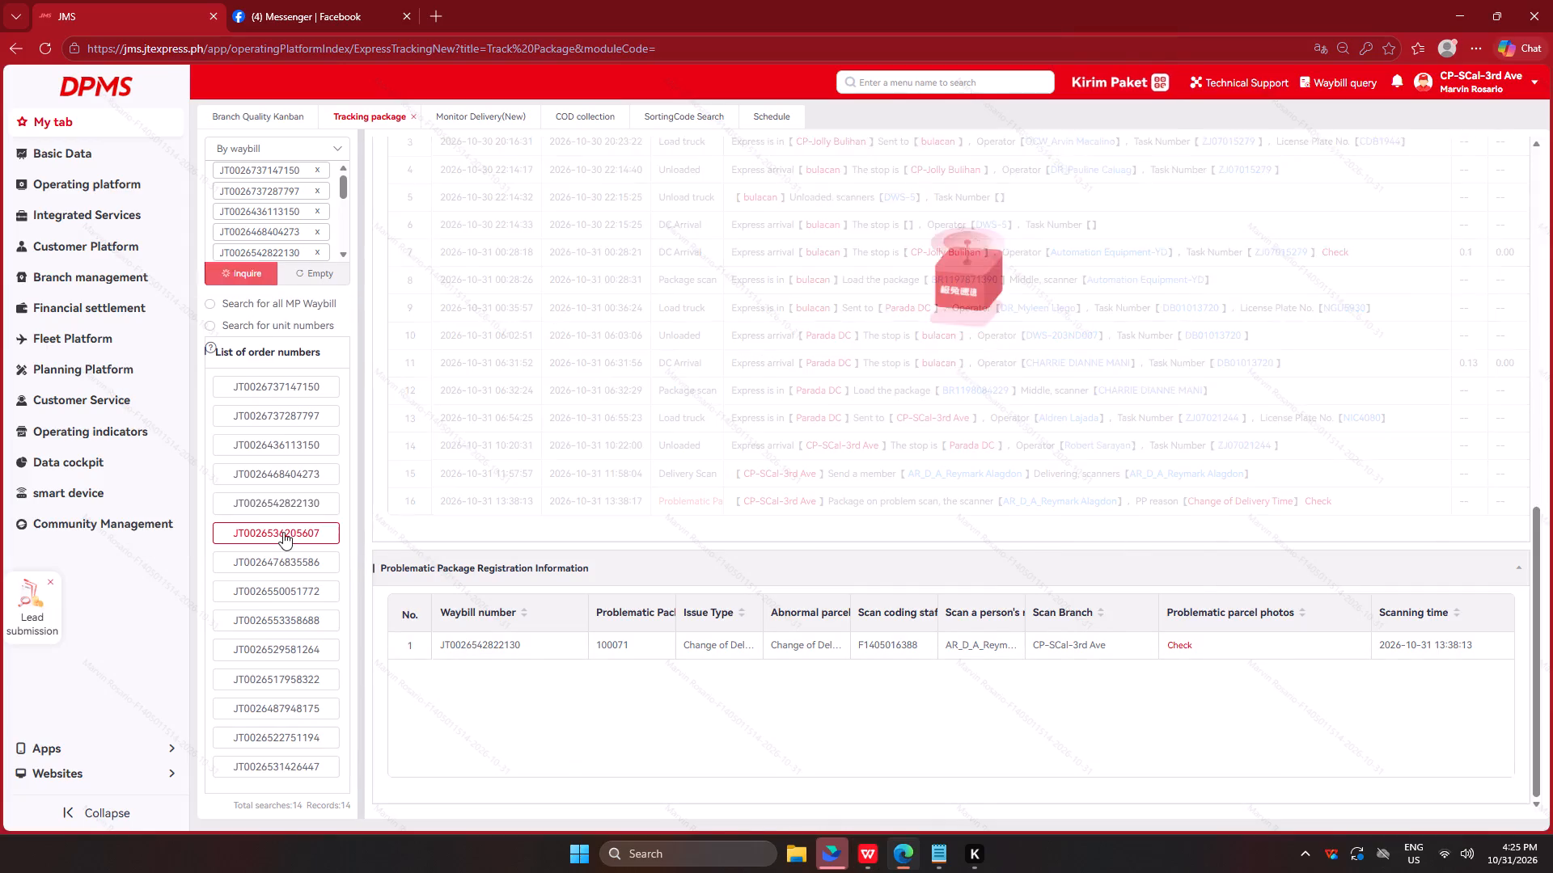
click(1318, 502)
key(Right)
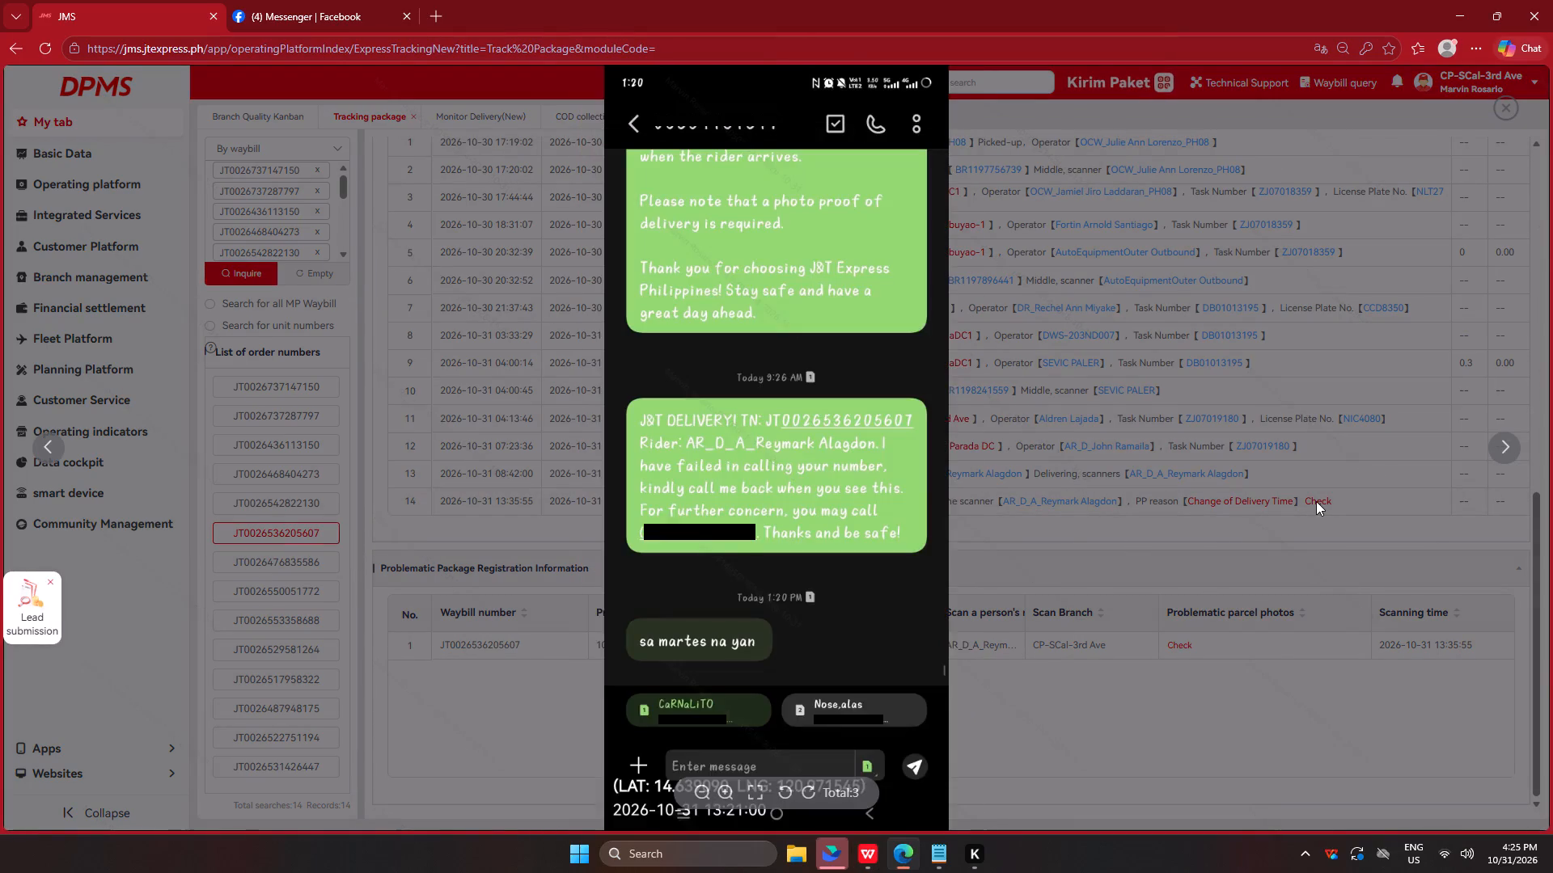
key(Right)
key(Left)
key(Escape)
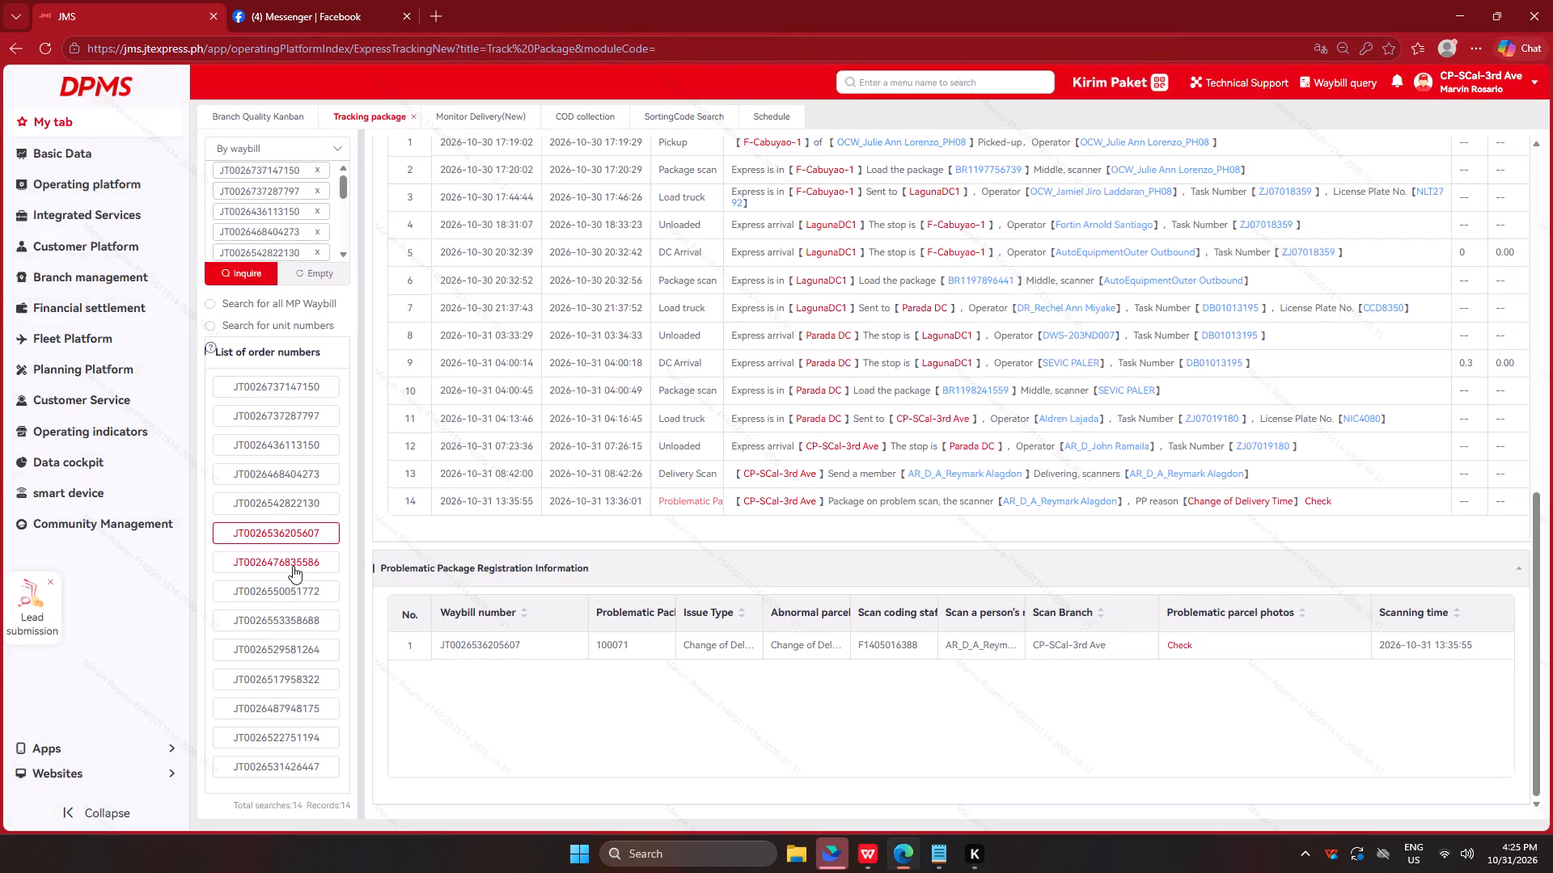
click(293, 566)
click(1418, 505)
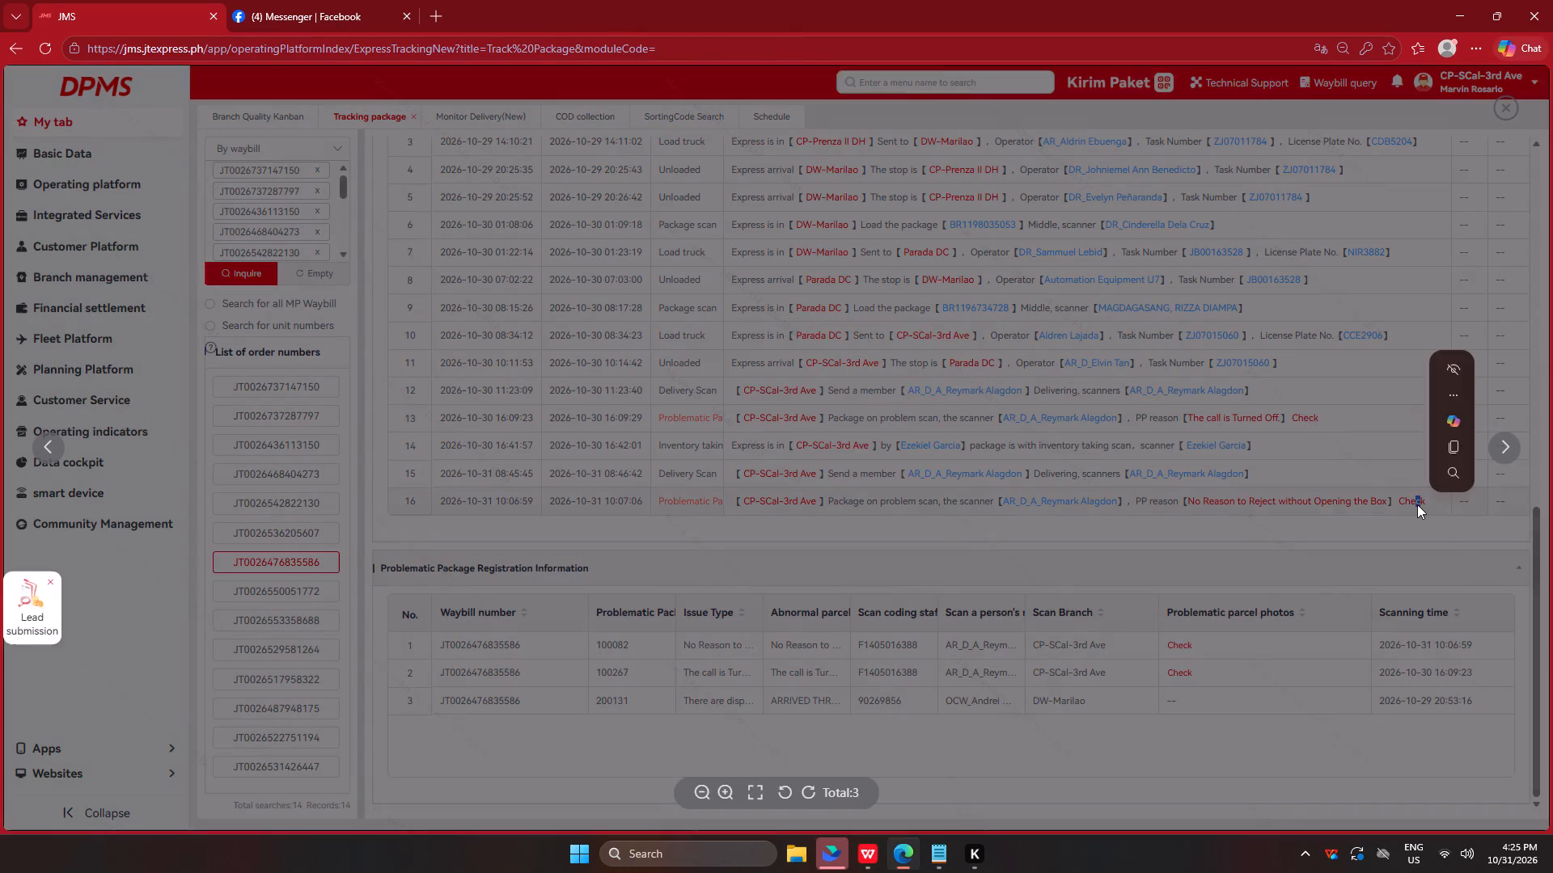
key(Right)
key(Right)
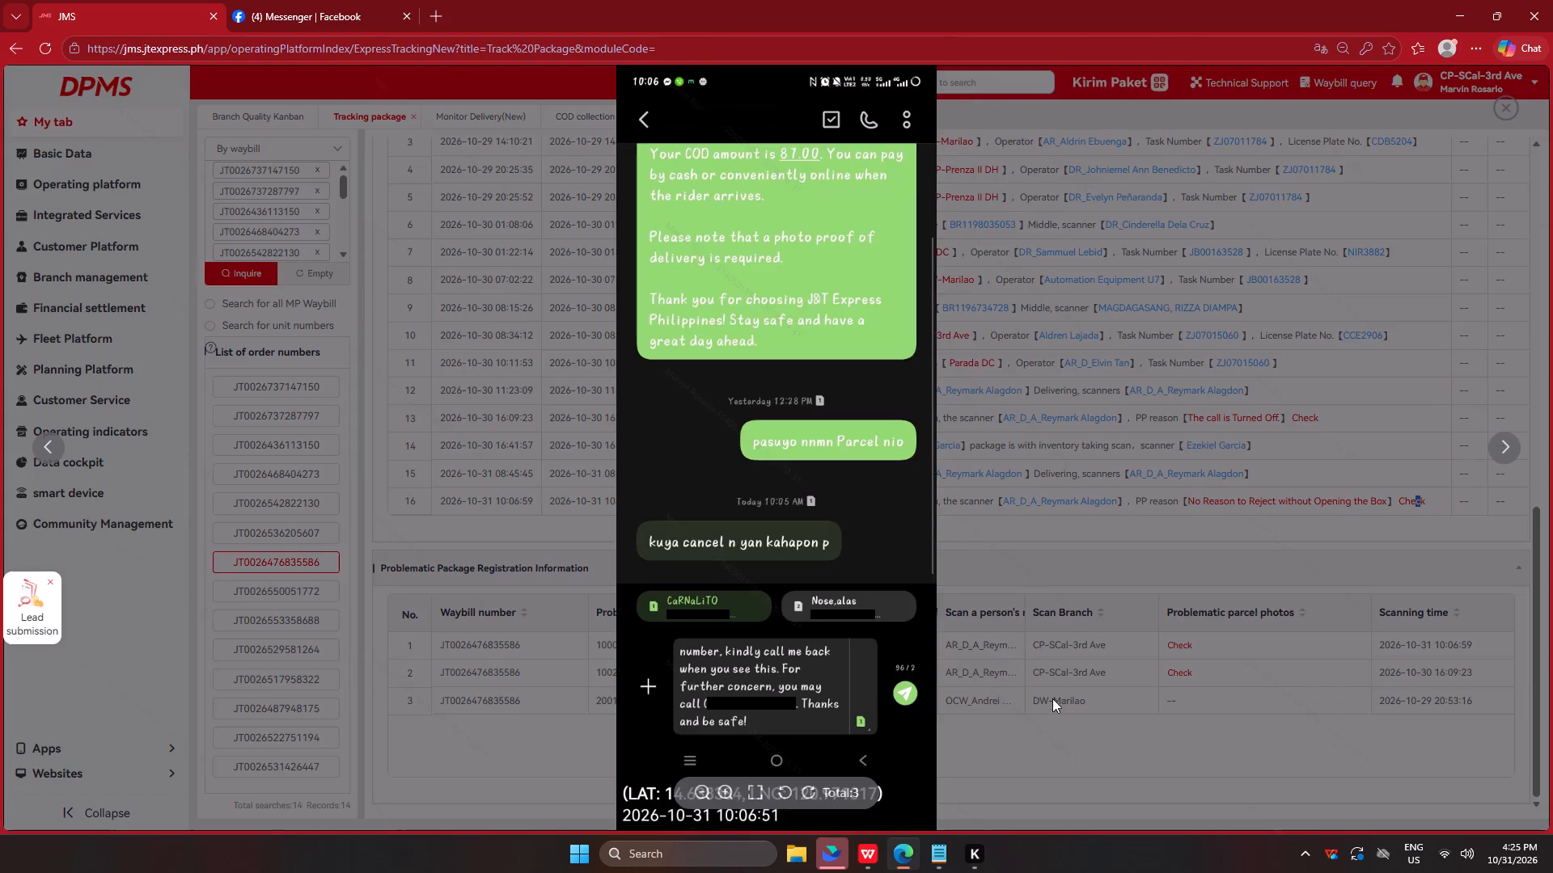
key(Escape)
key(alt+Tab)
drag(534, 519, 685, 521)
key(ctrl+c)
key(alt+Tab)
key(alt+Tab)
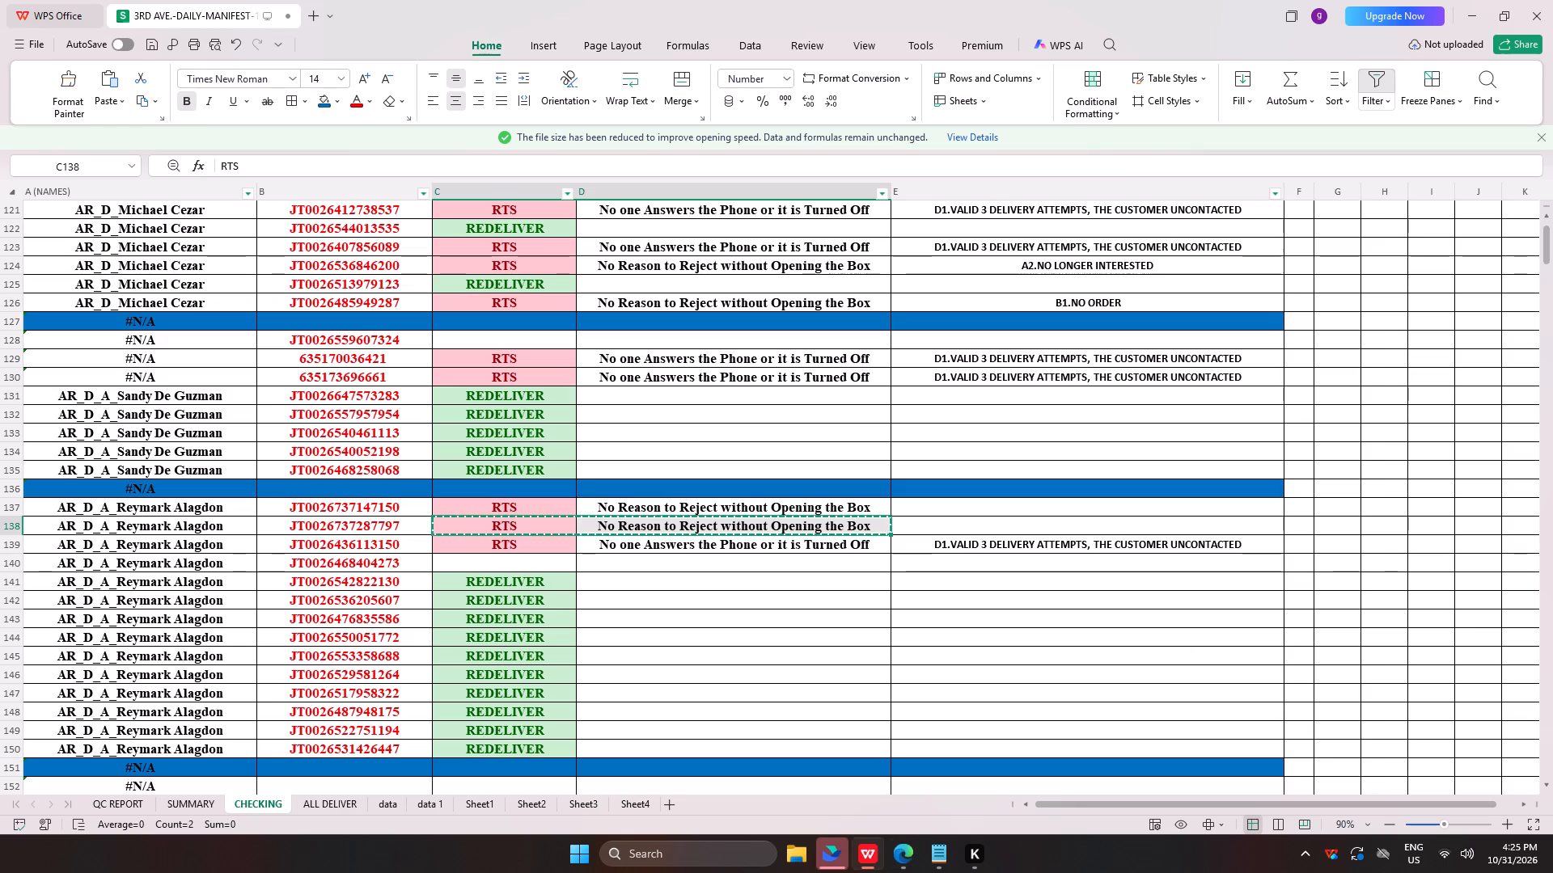
click(478, 620)
key(ctrl+v)
key(alt+Tab)
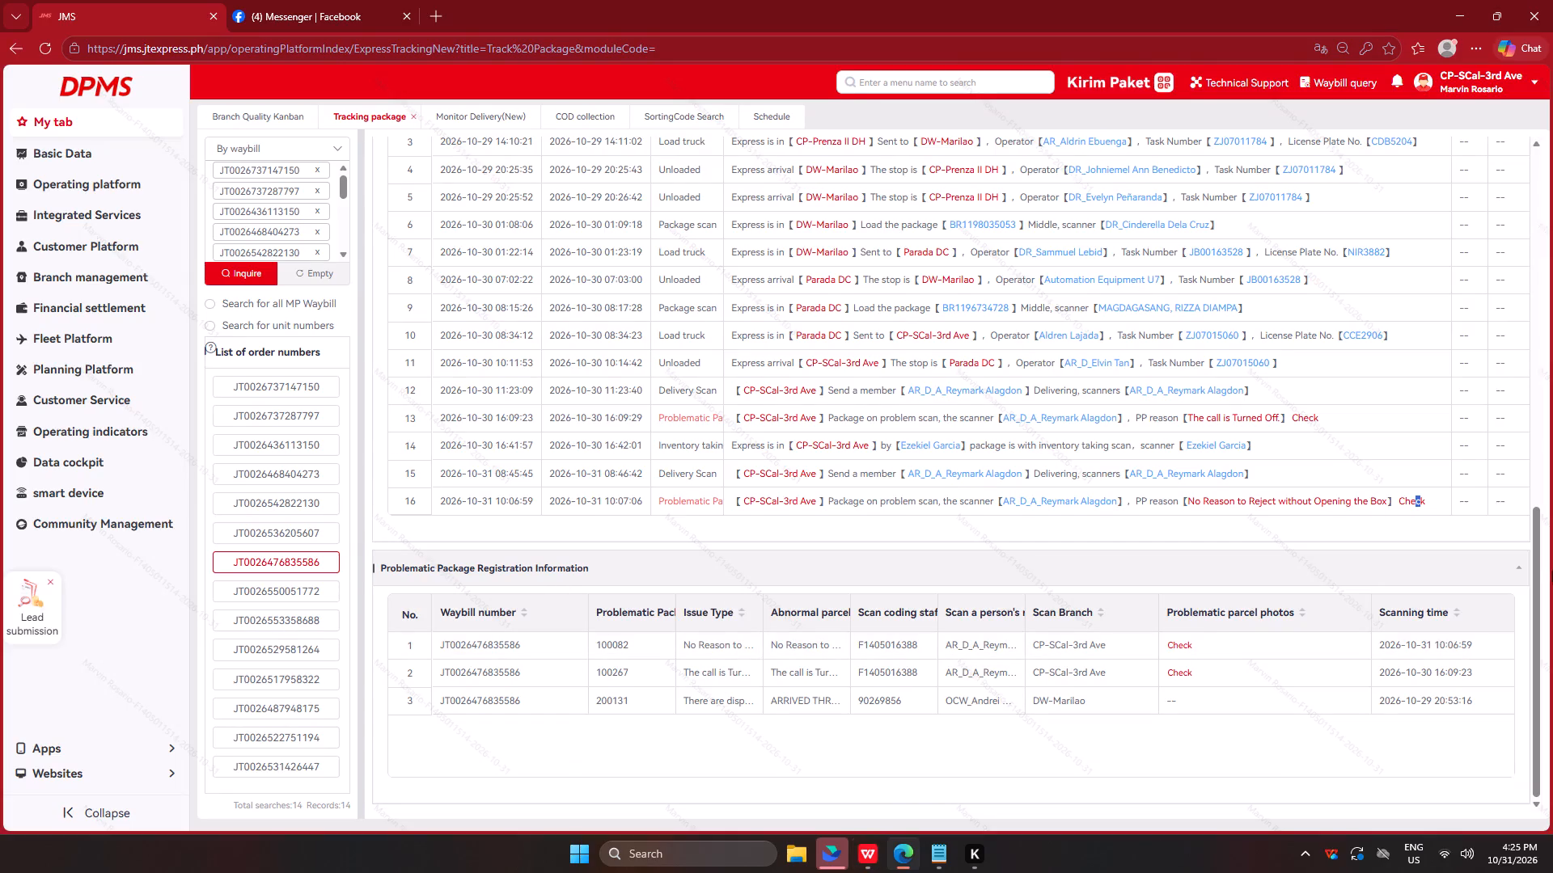
click(1411, 502)
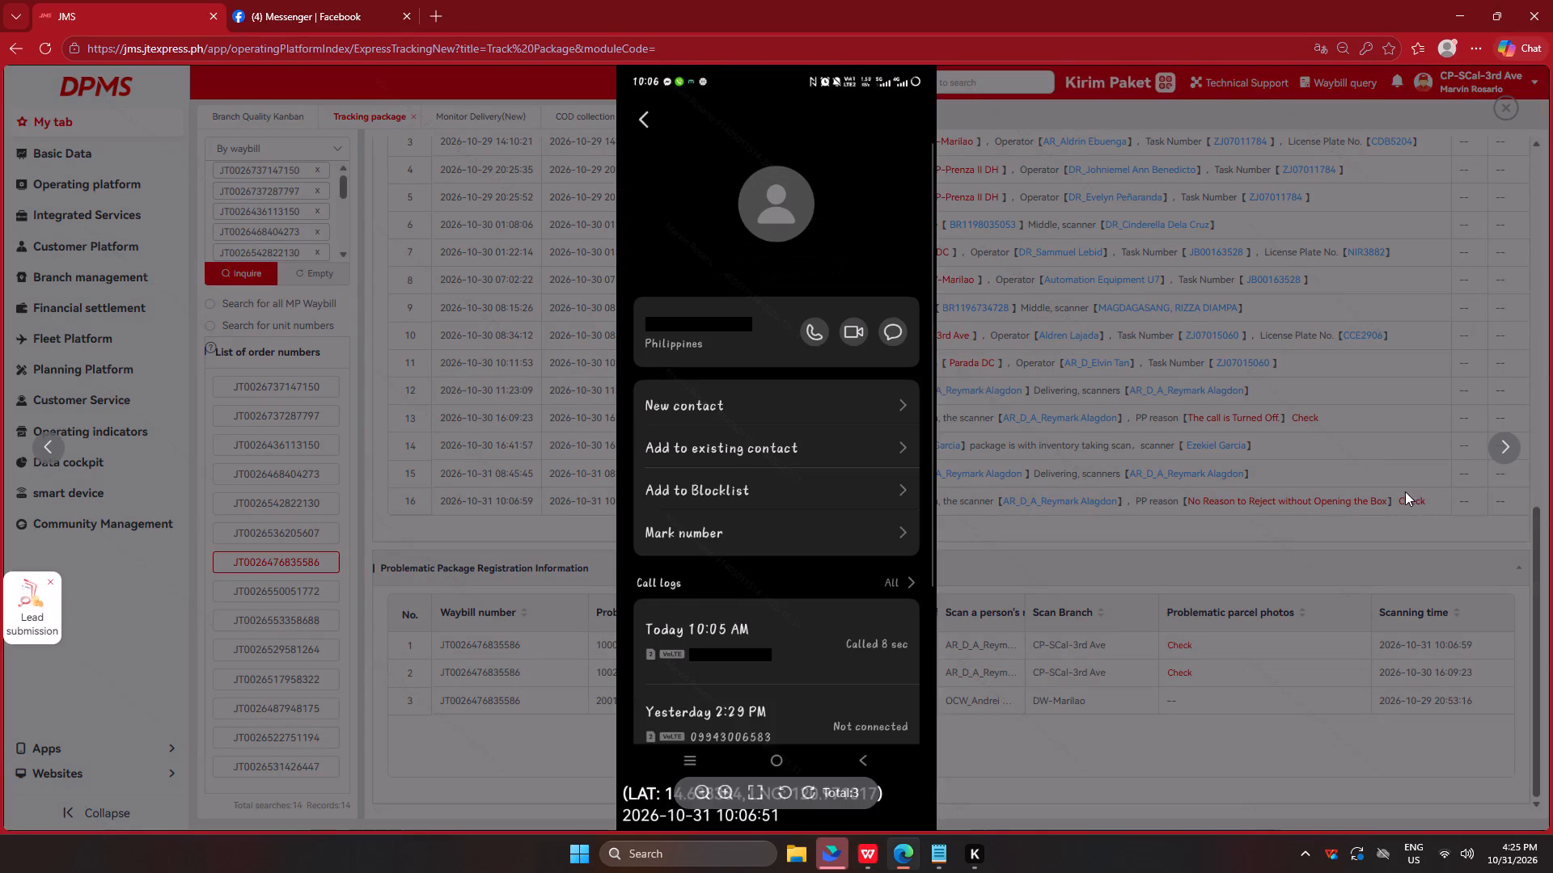
key(Right)
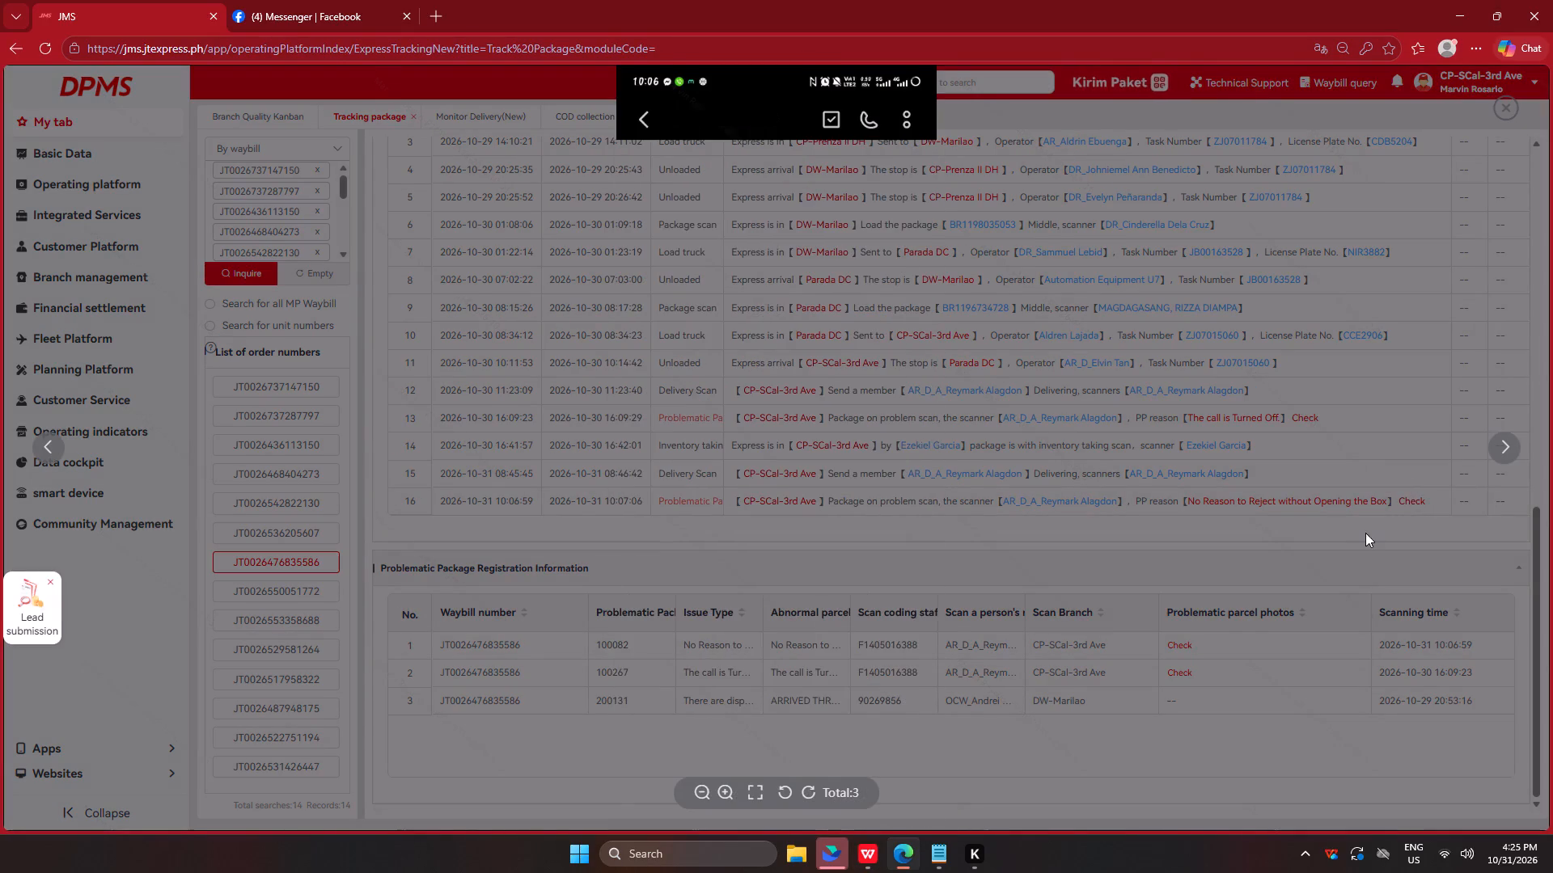
key(Right)
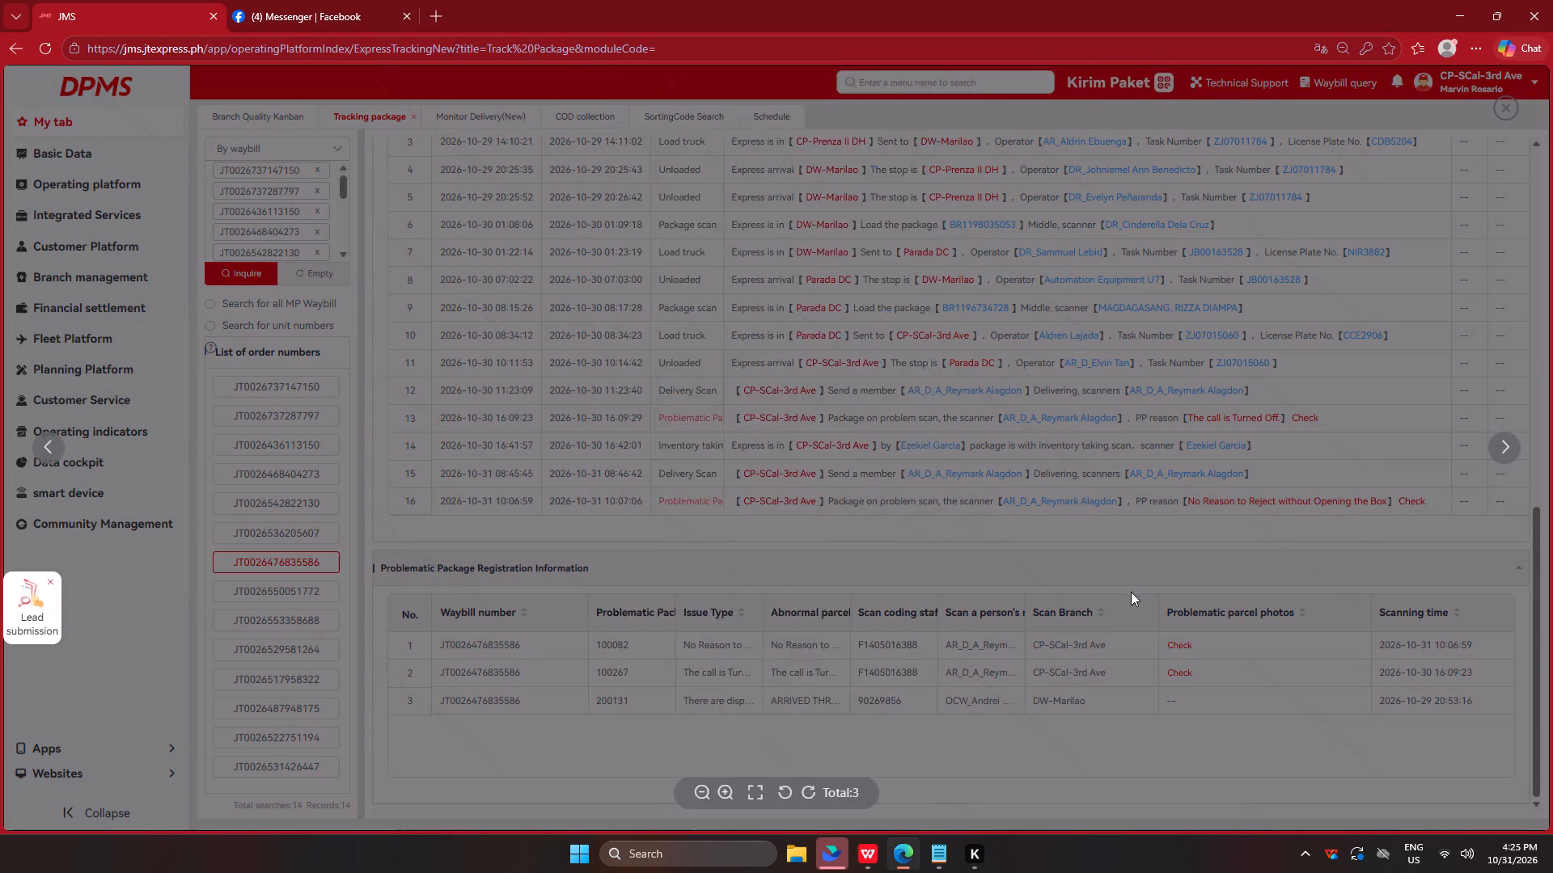
key(Escape)
key(alt+Tab)
key(alt+Tab)
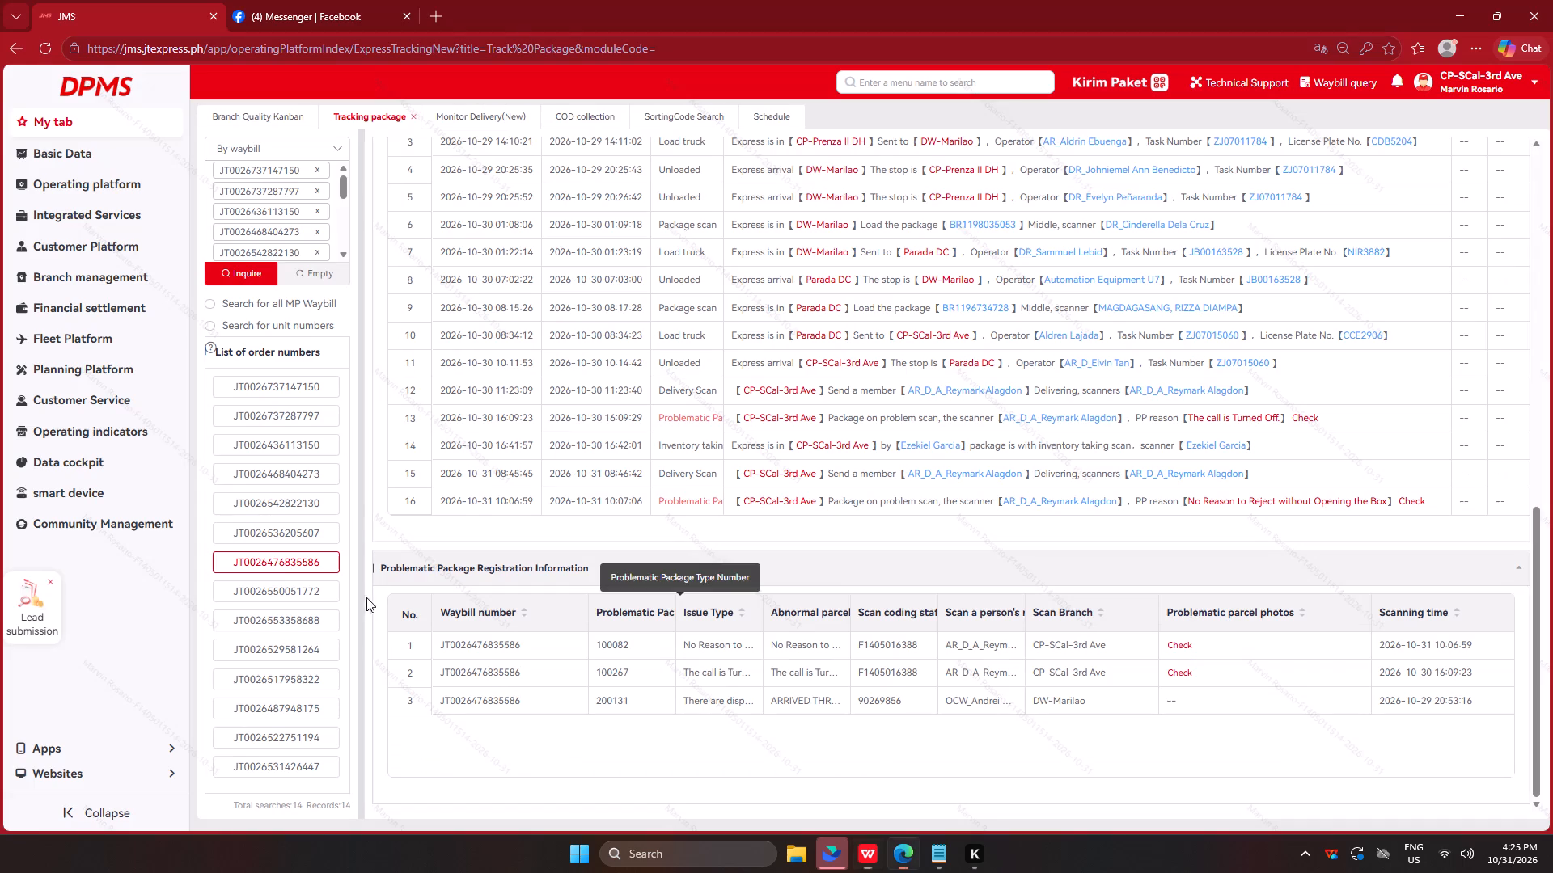
click(319, 587)
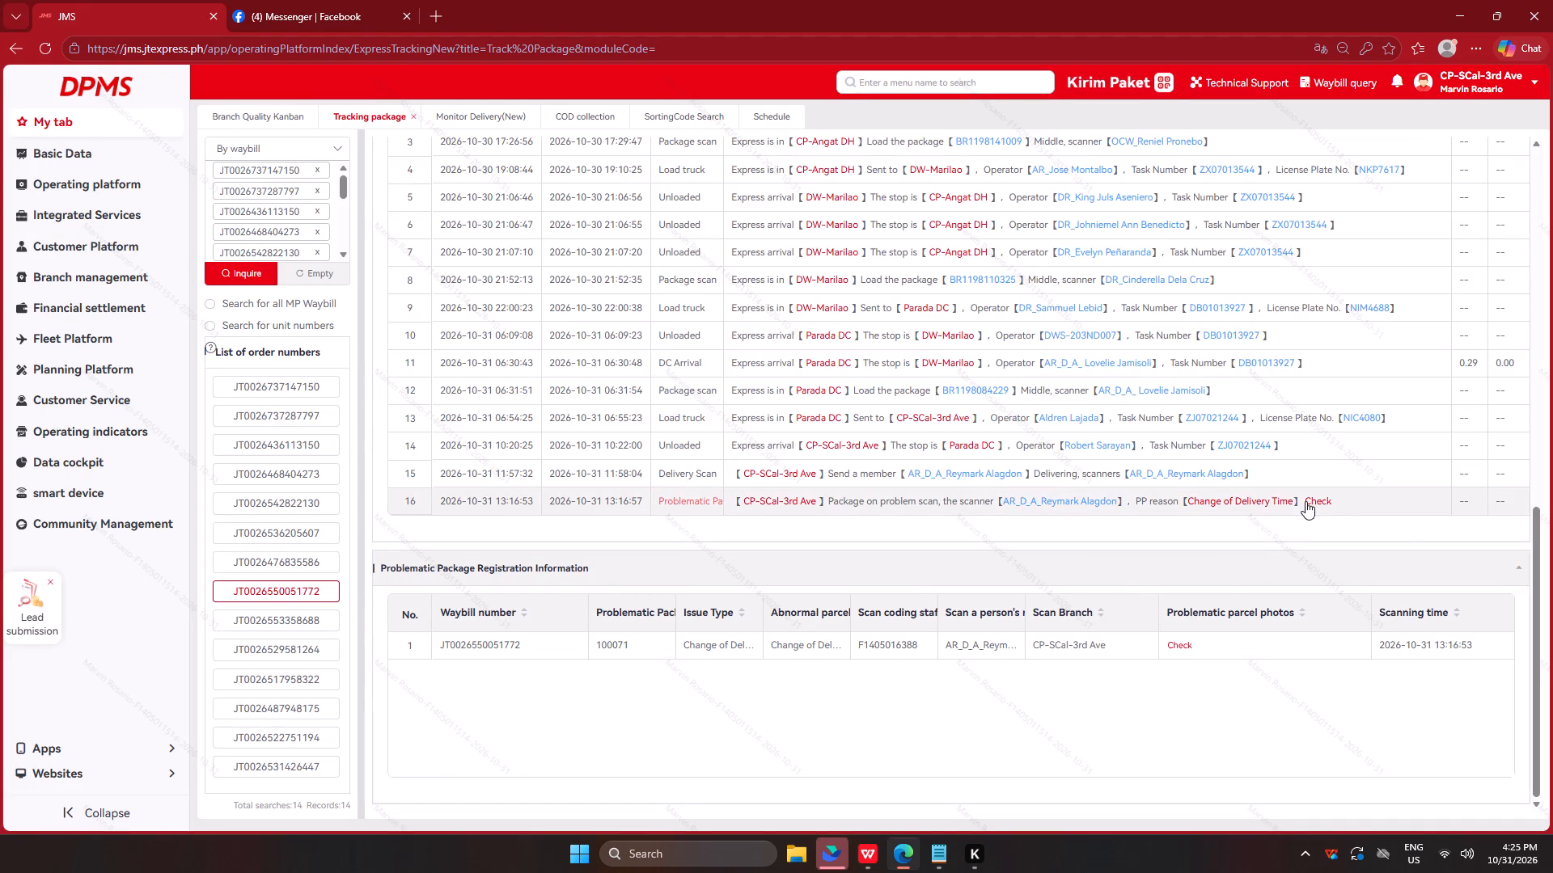
click(1329, 501)
click(1316, 500)
click(1318, 500)
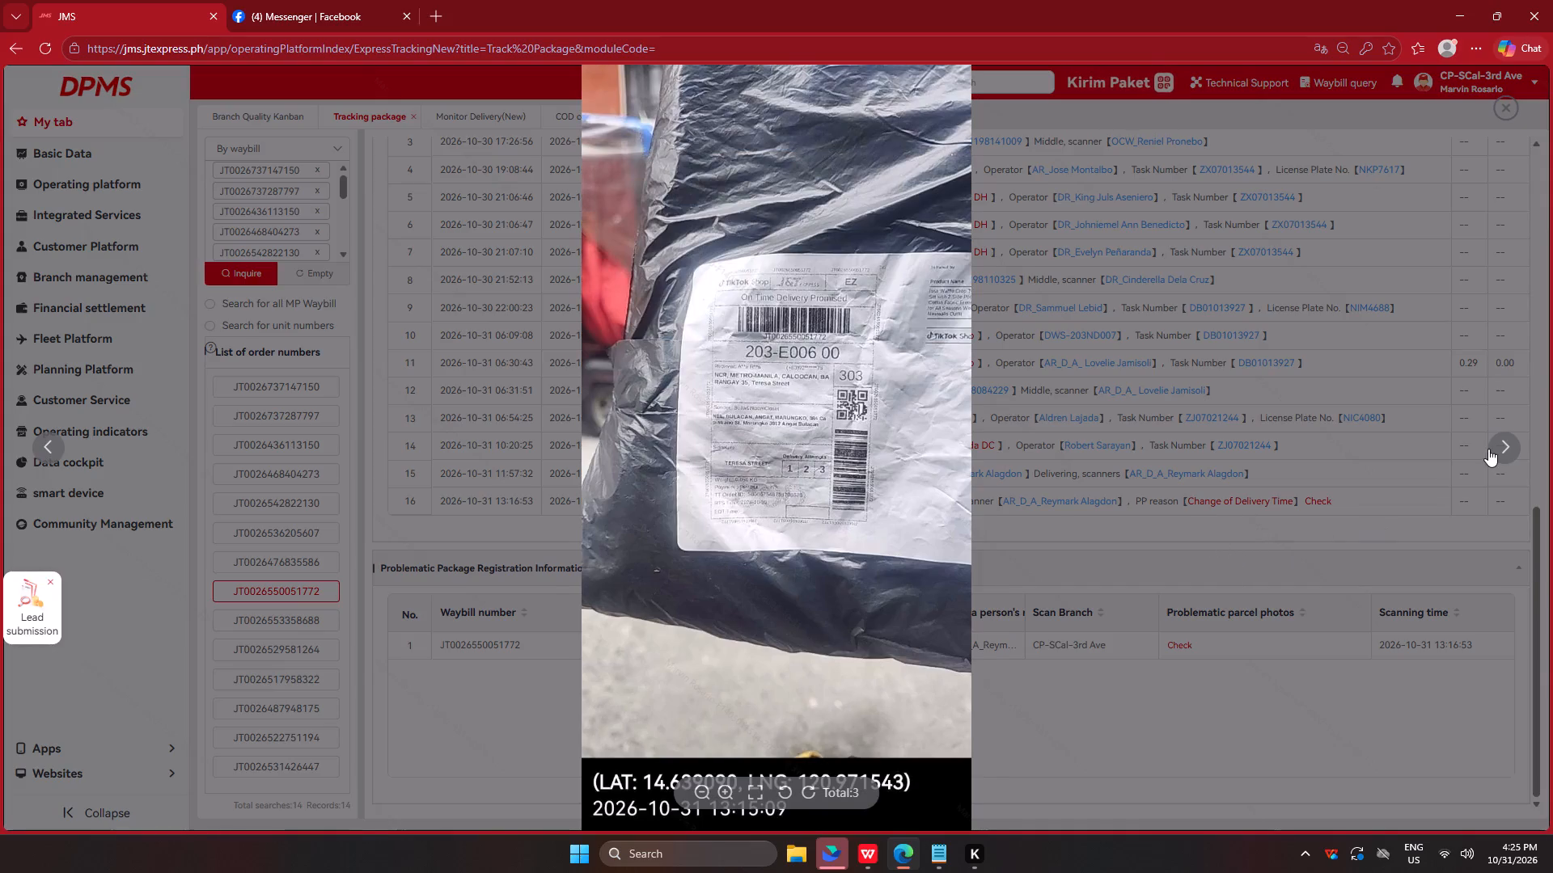
key(Right)
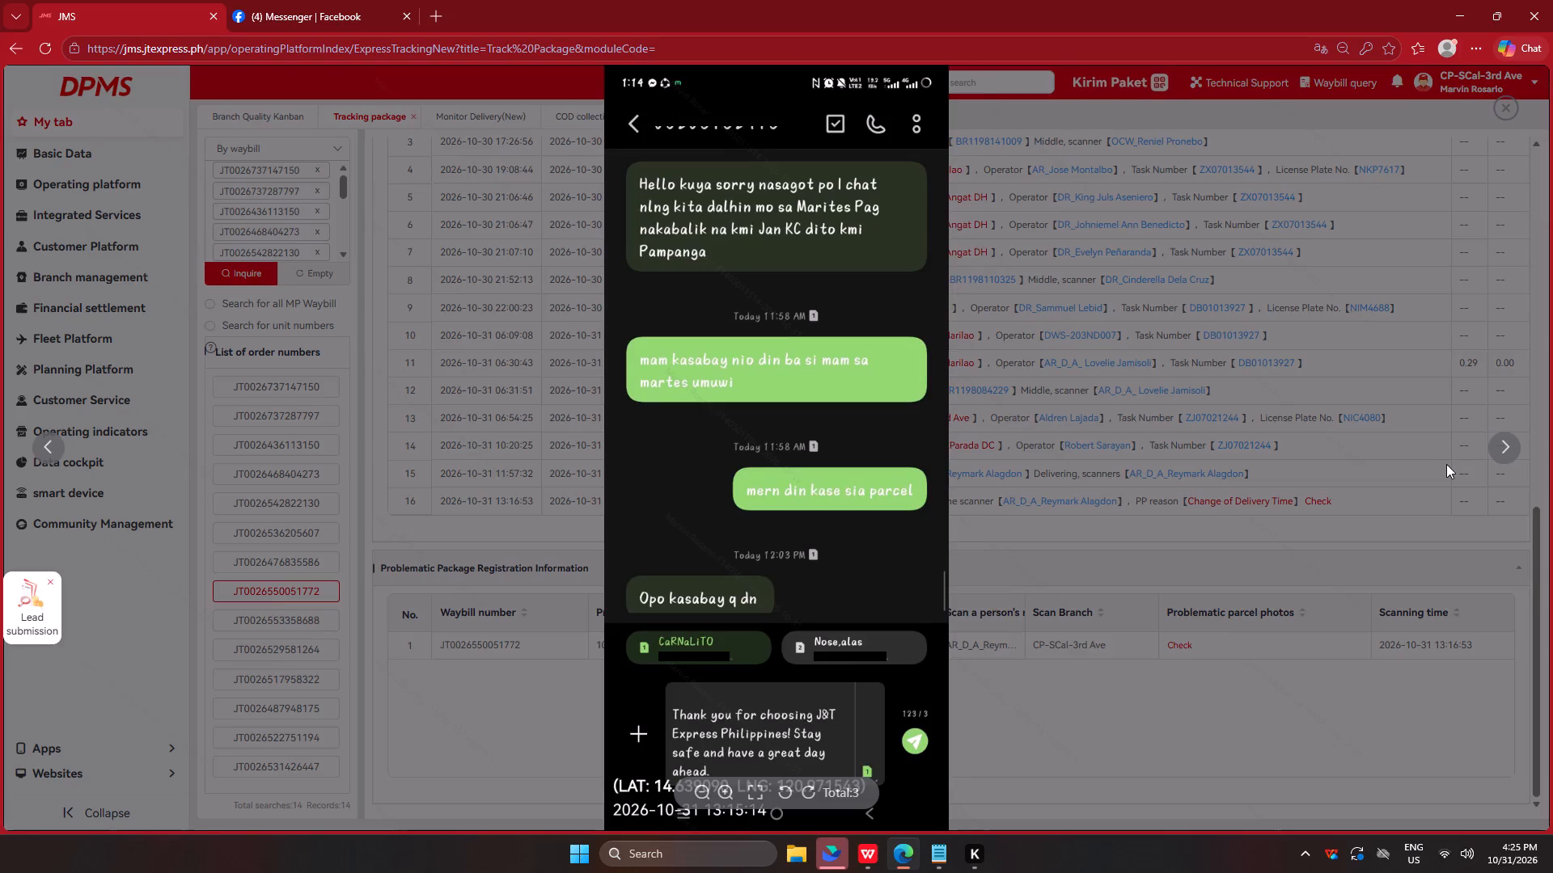
key(Right)
key(Escape)
key(alt+Tab)
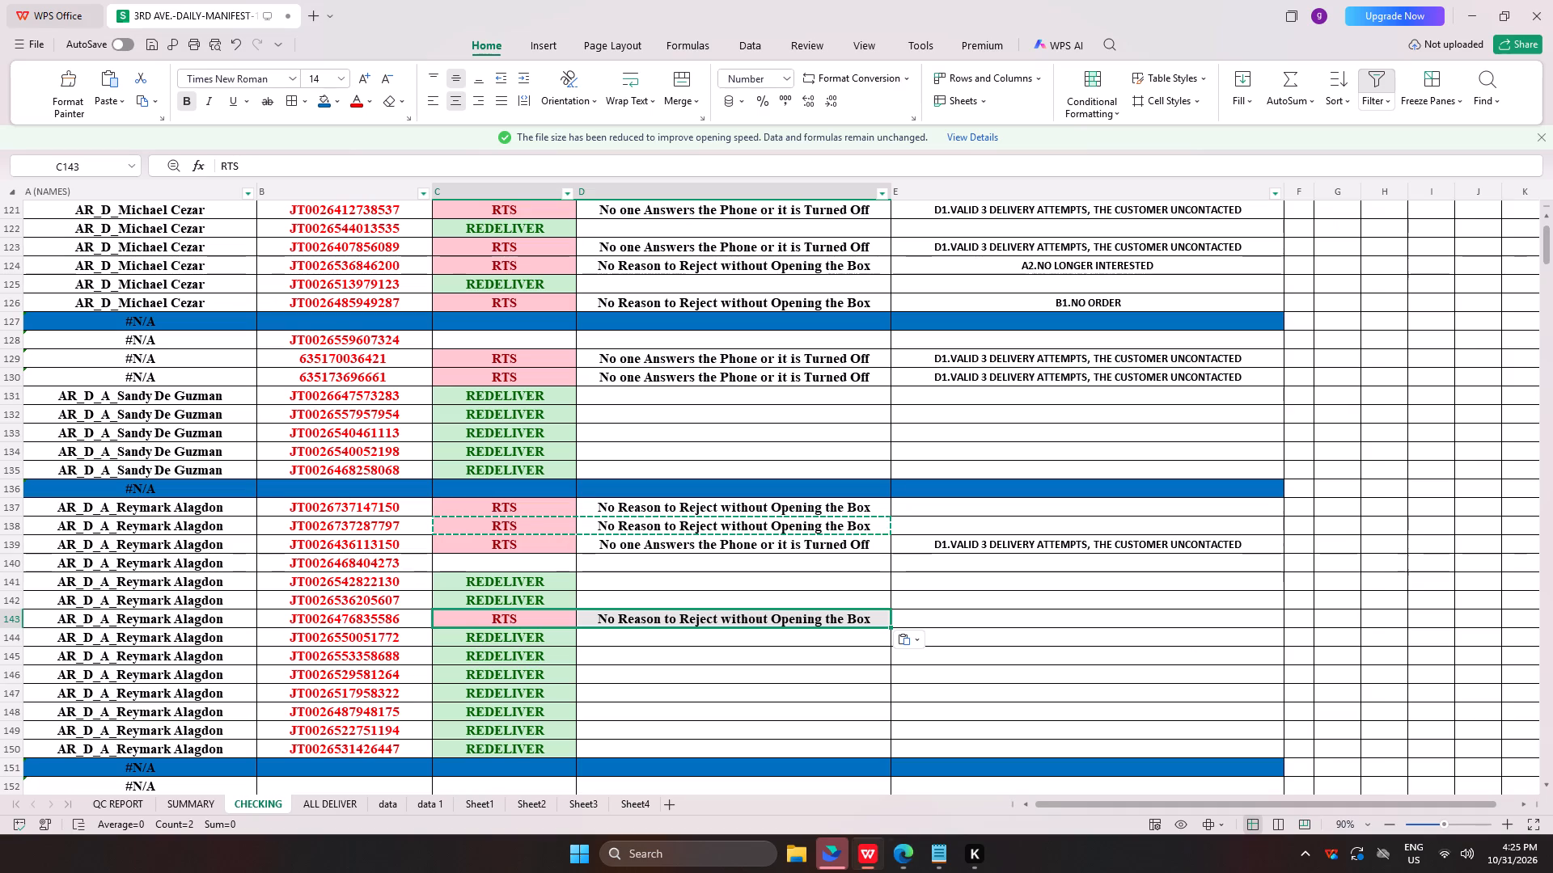
key(alt+Tab)
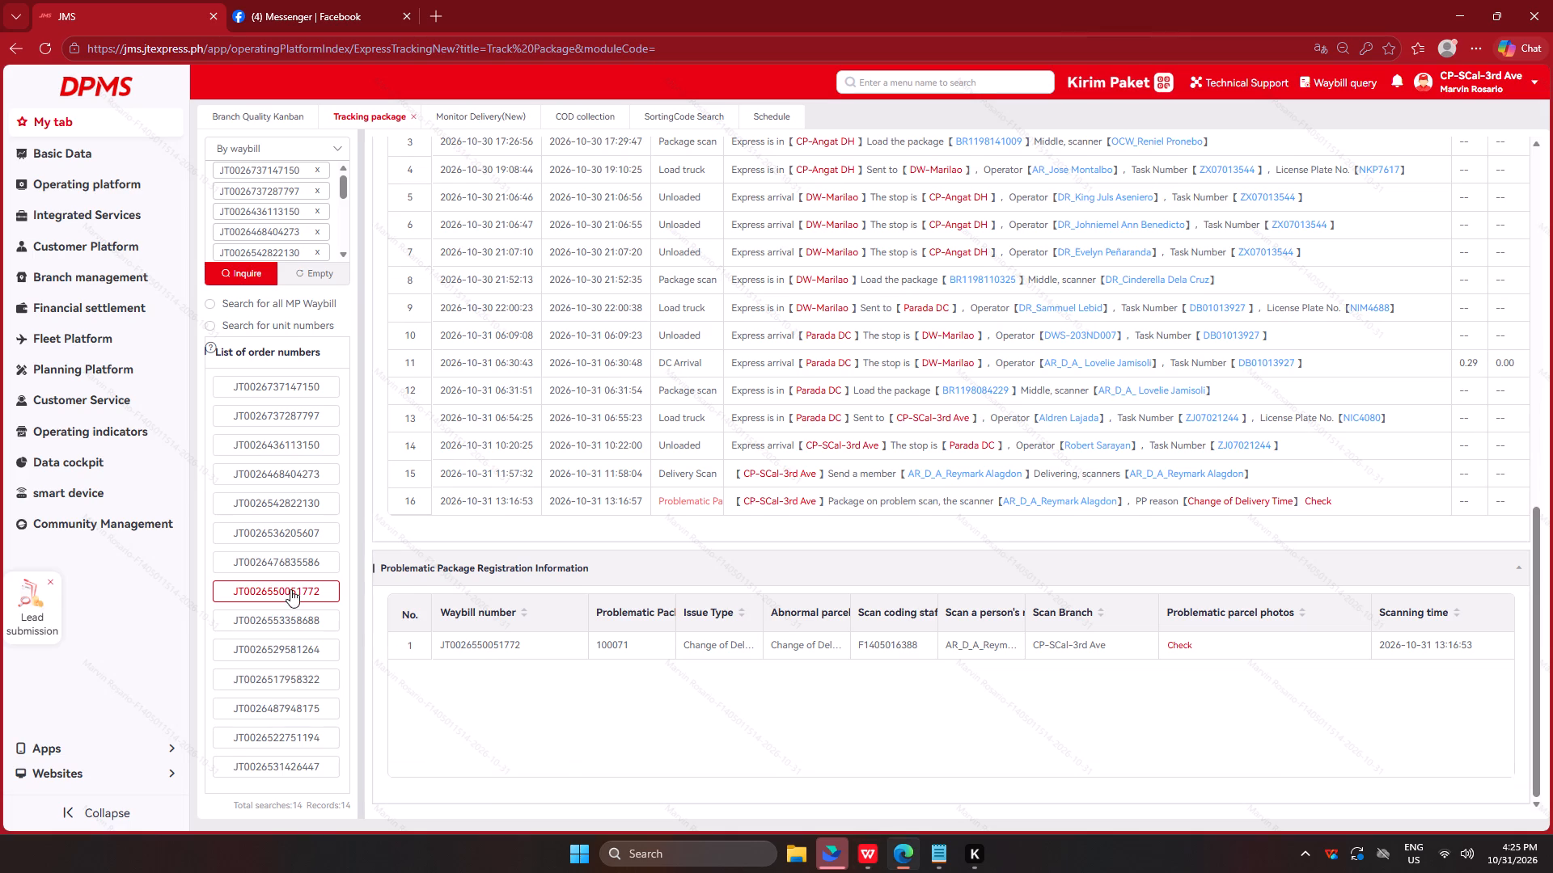
click(284, 620)
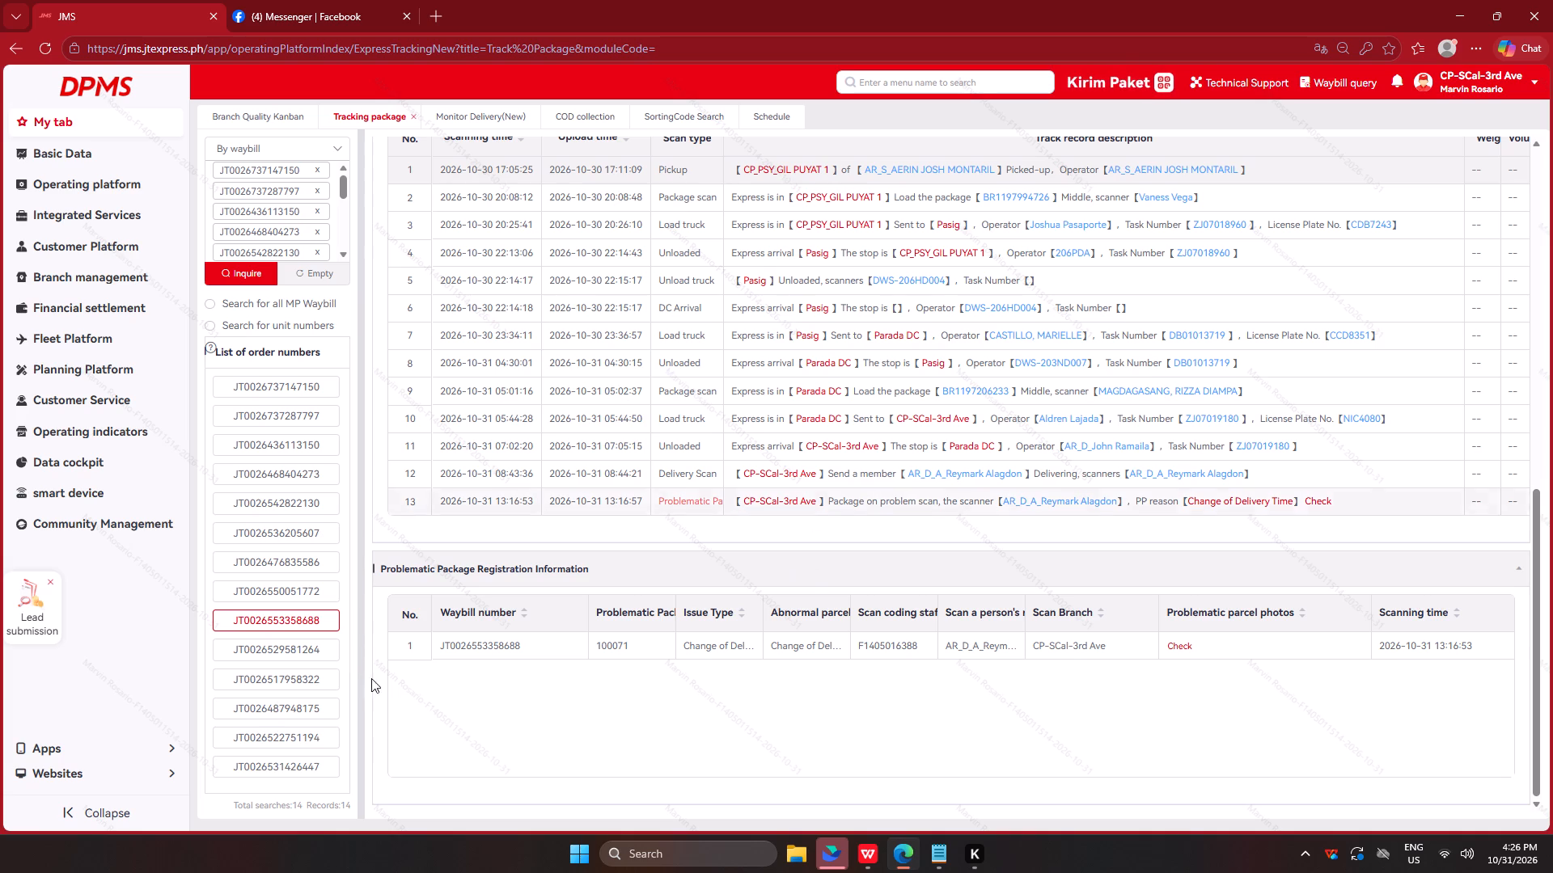
click(293, 644)
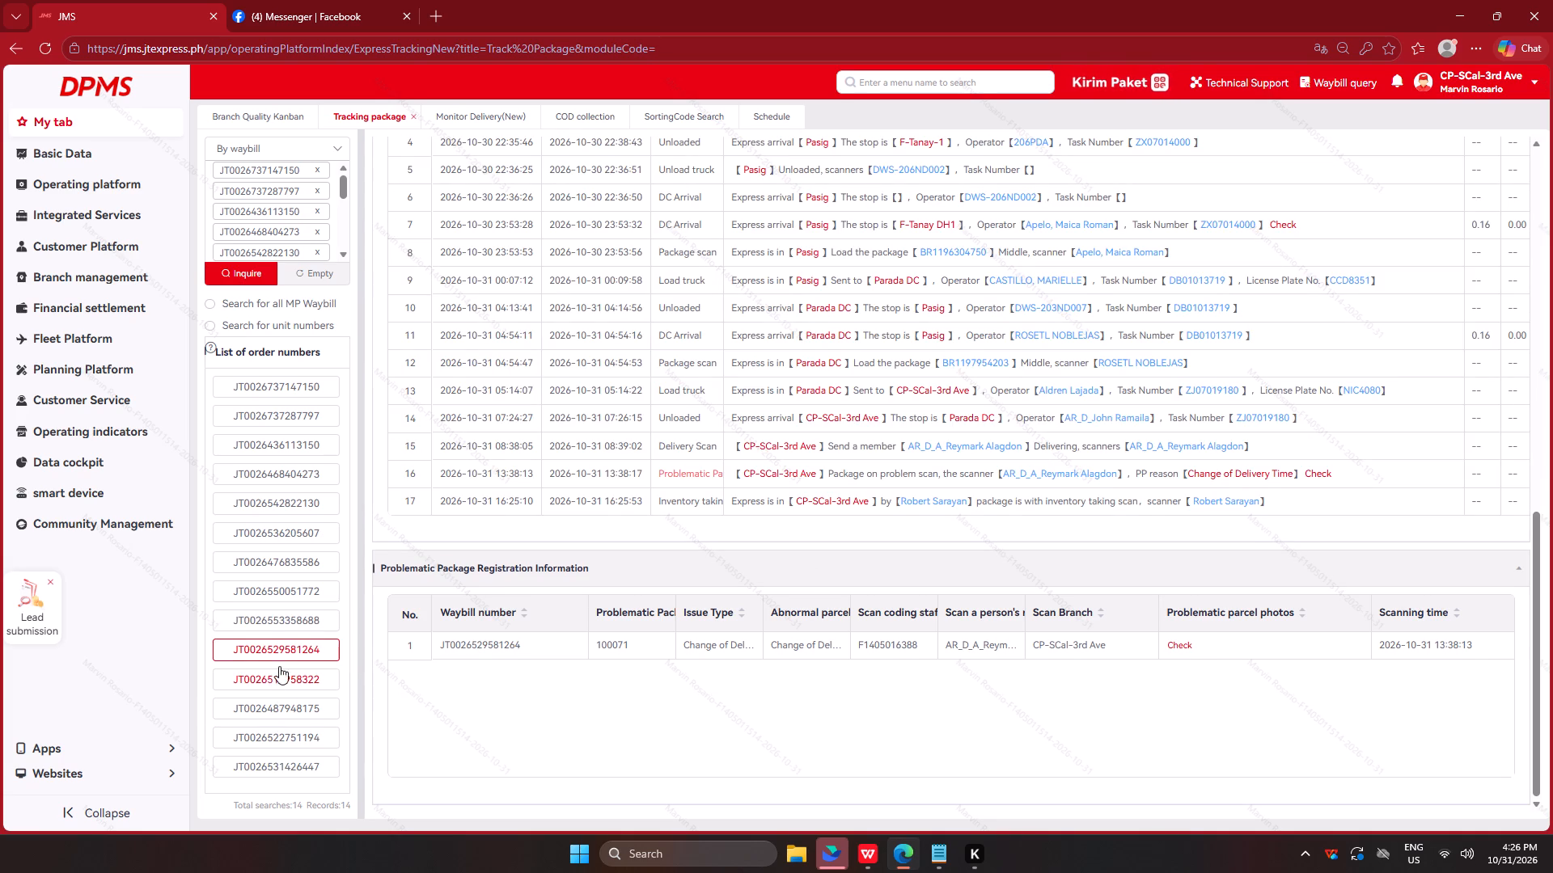
scroll(305, 658, down, 6)
click(277, 683)
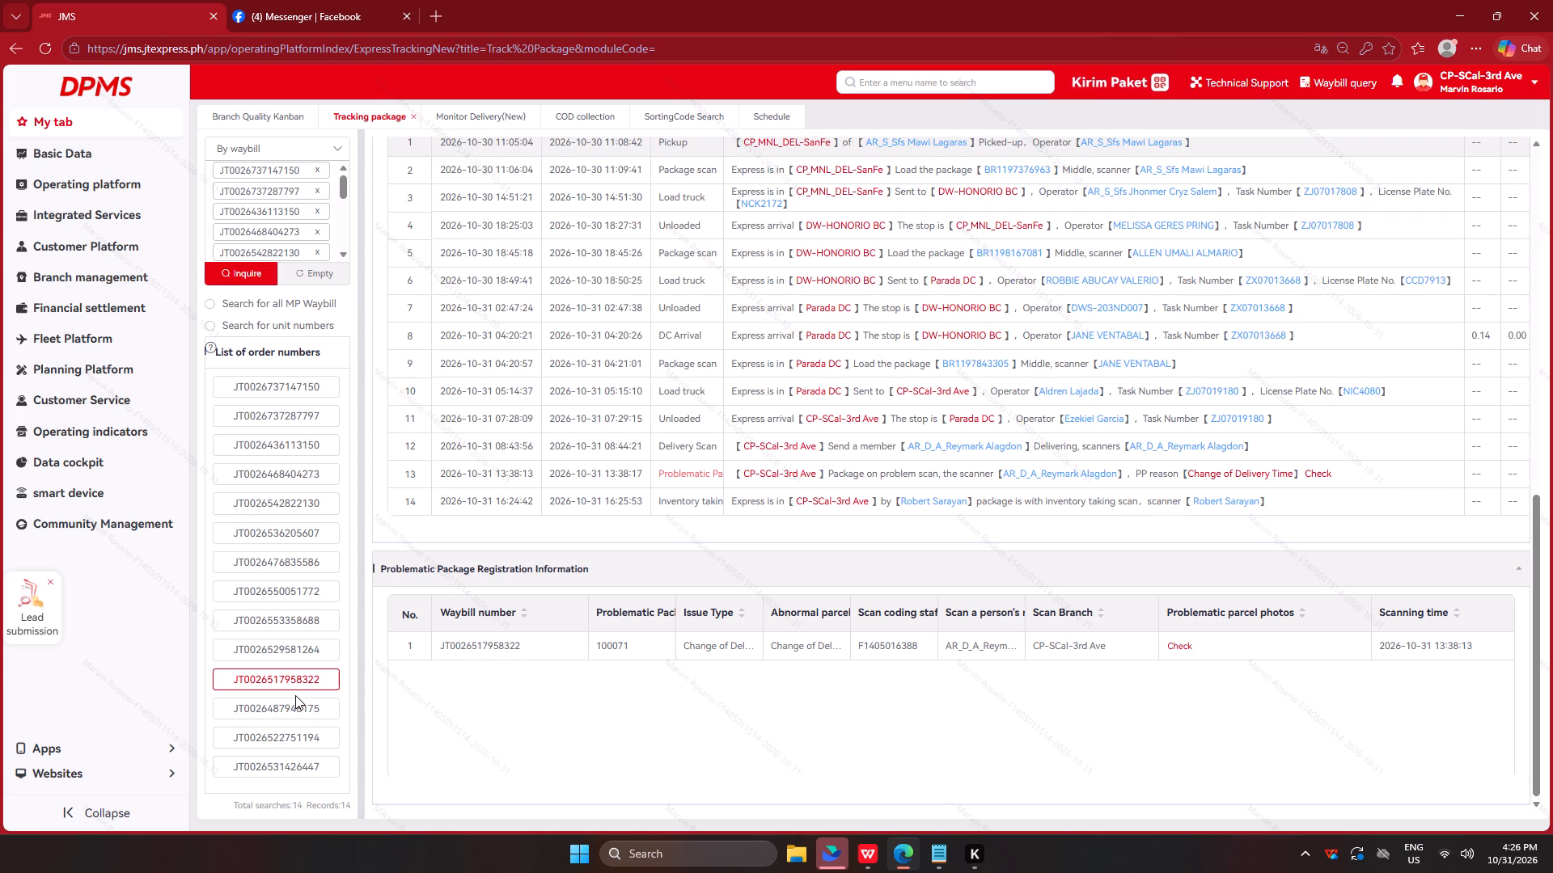
click(287, 702)
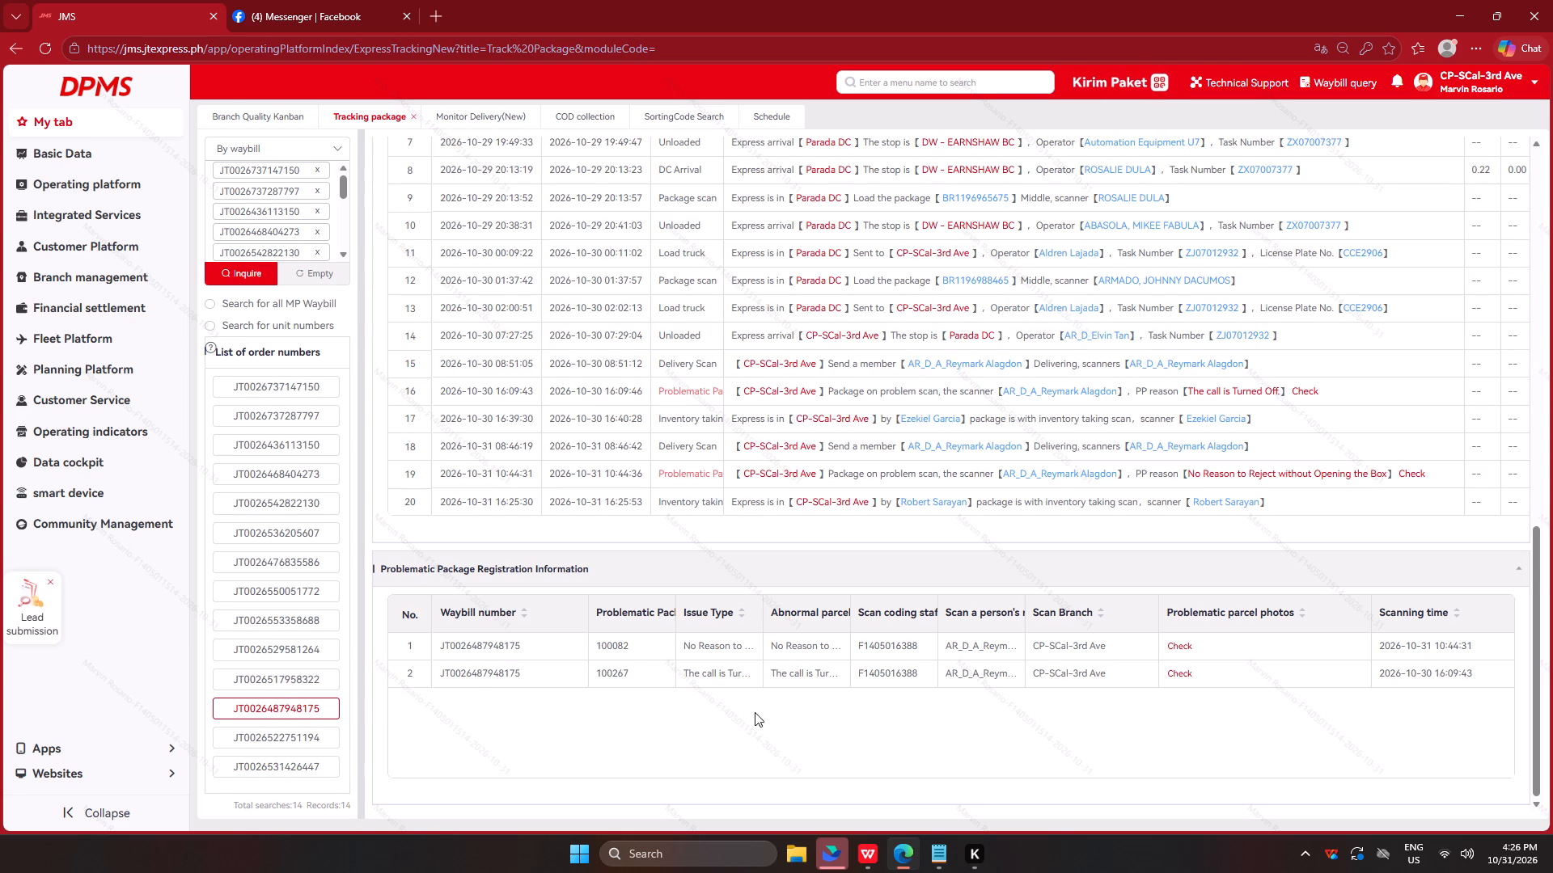
key(alt+Tab)
click(452, 711)
key(ctrl+v)
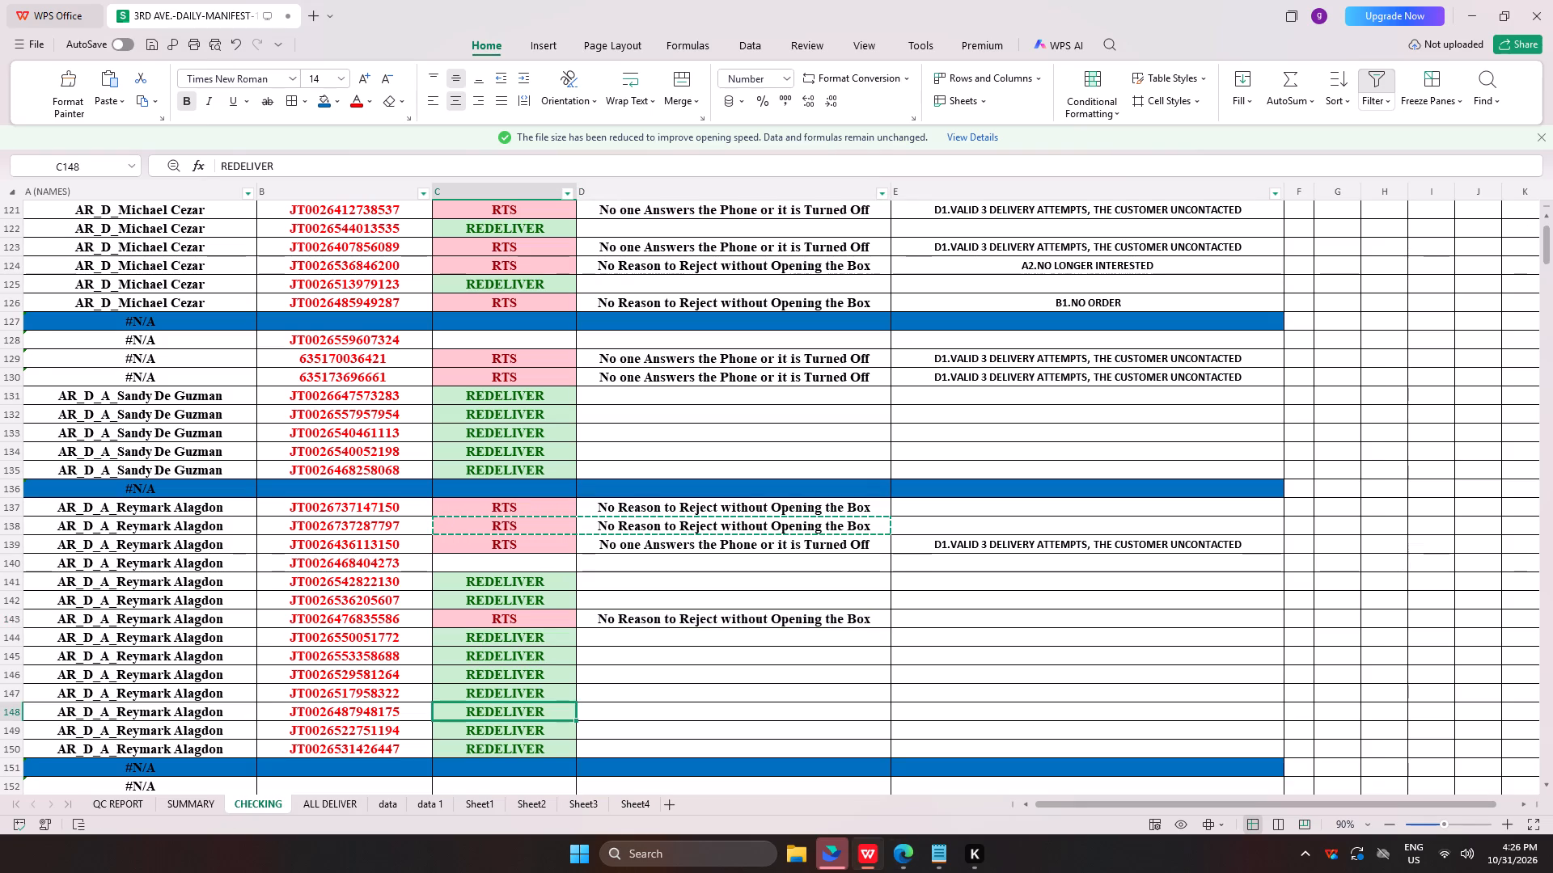
key(alt+Tab)
click(313, 727)
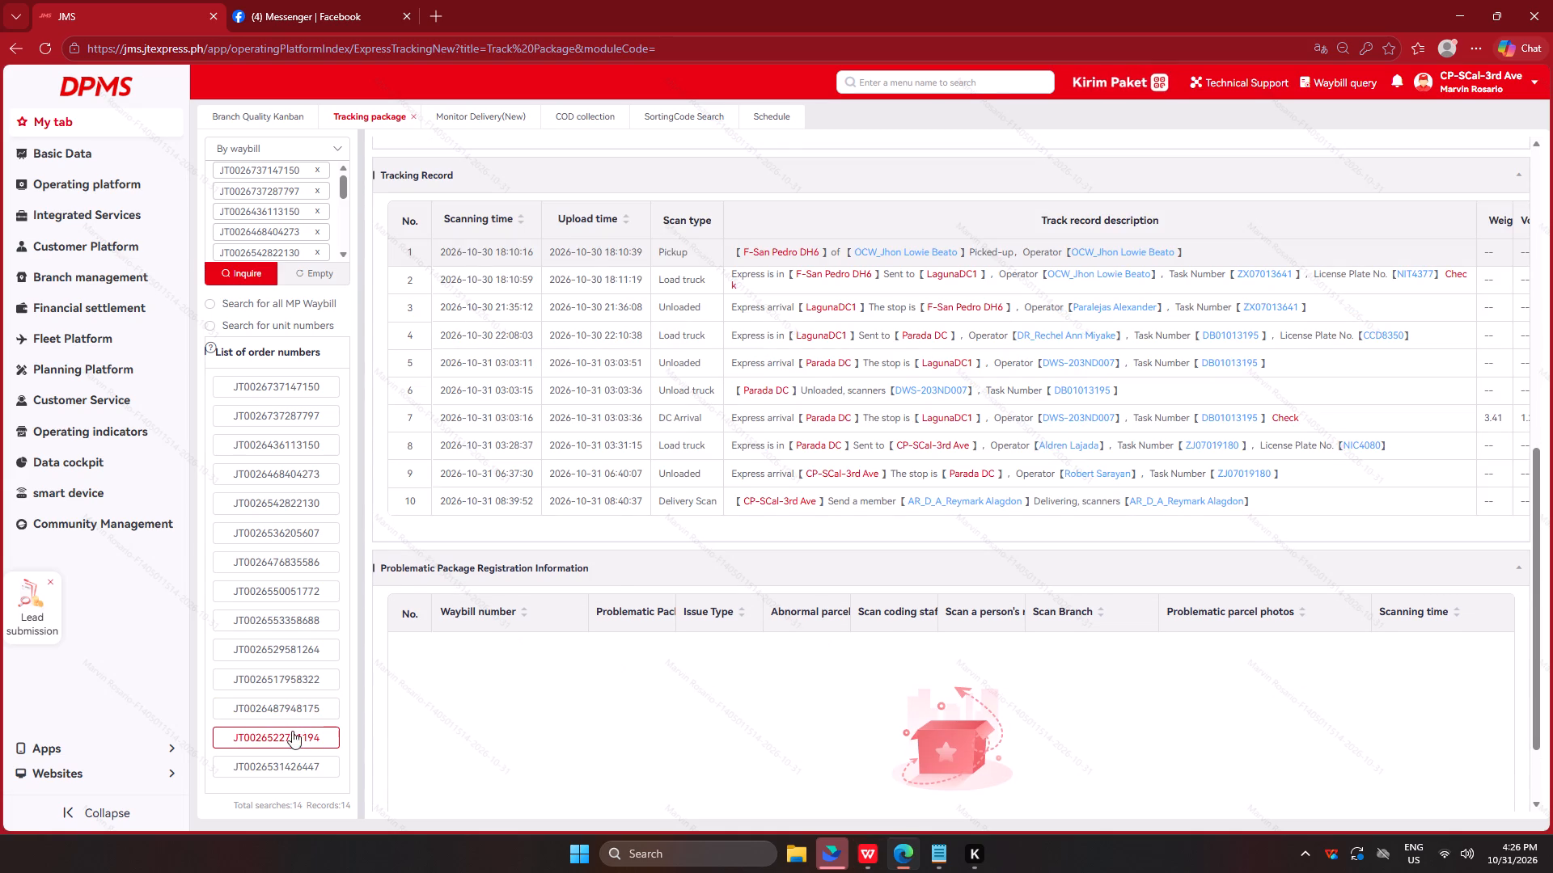
key(alt+Tab)
click(490, 734)
key(Delete)
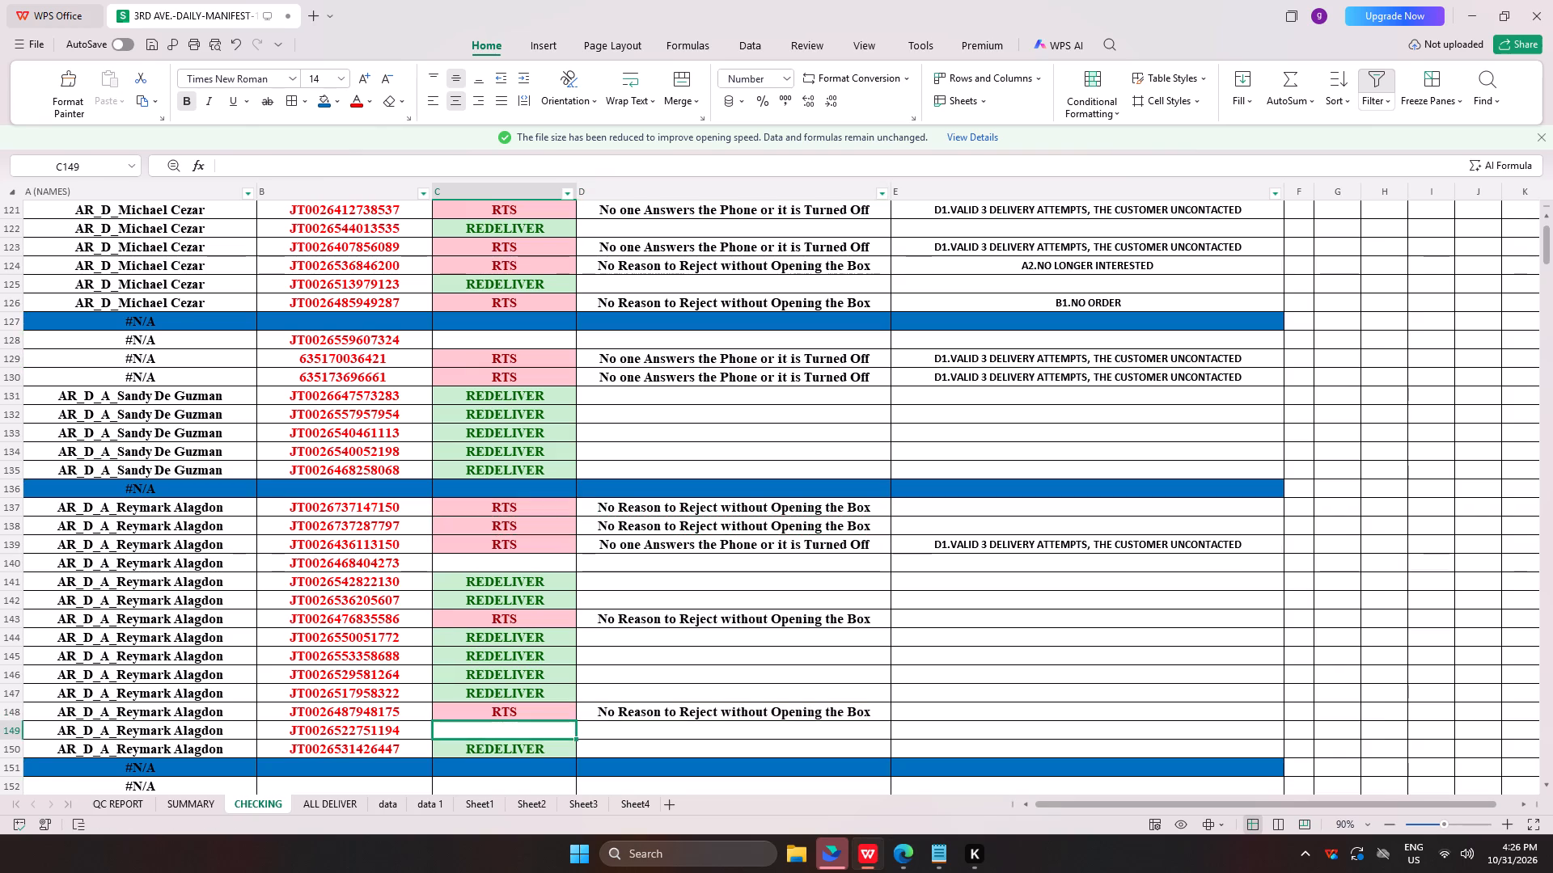
key(alt+Tab)
click(293, 770)
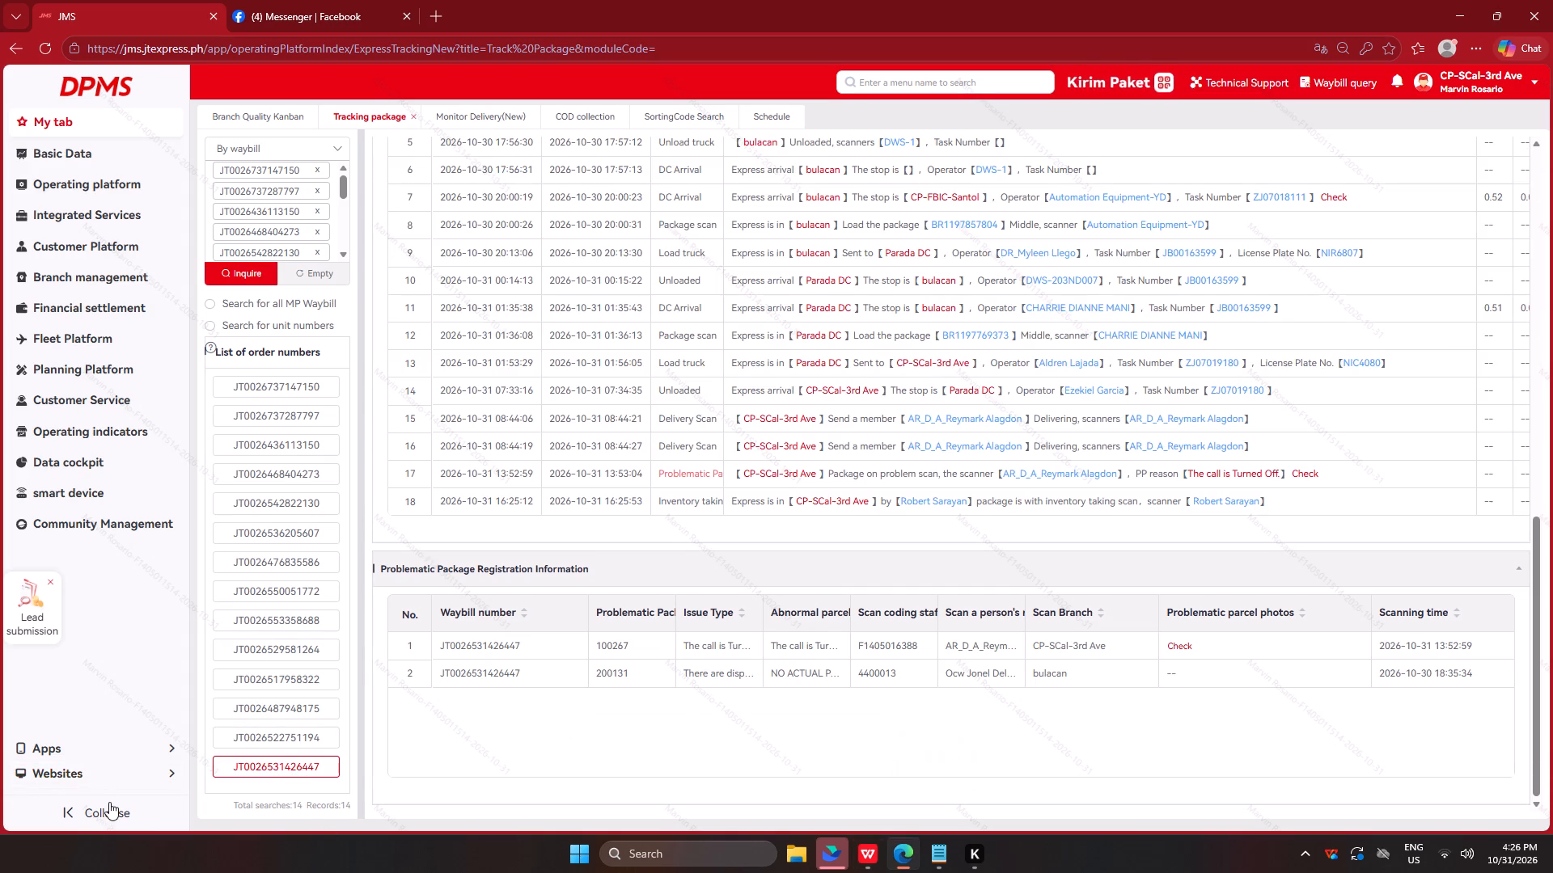
key(alt+Tab)
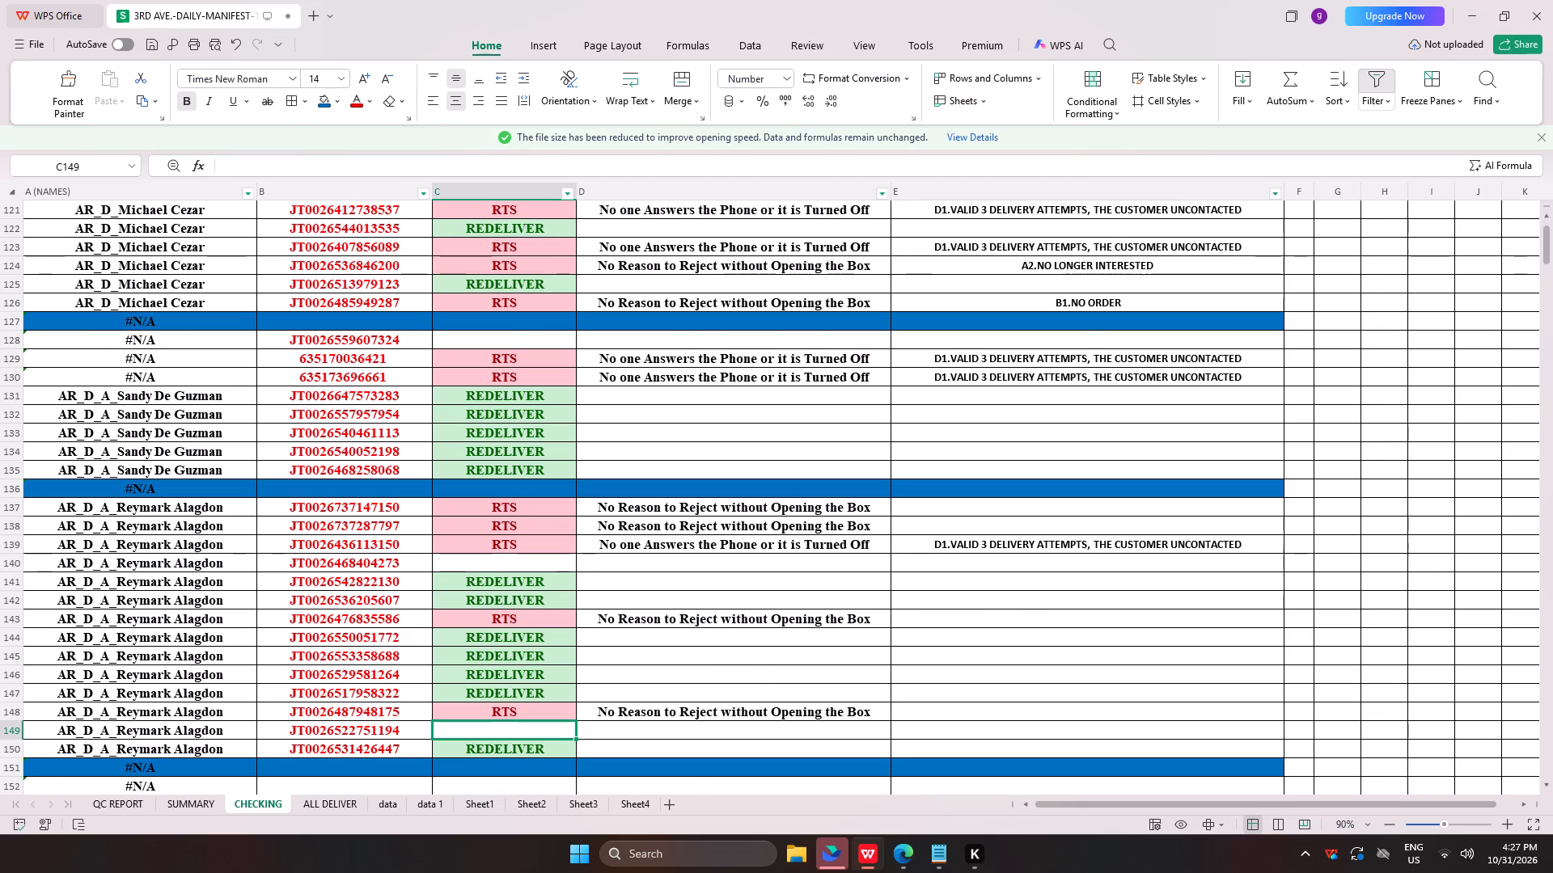
key(alt+Tab)
key(alt+Tab)
key(alt+Tab)
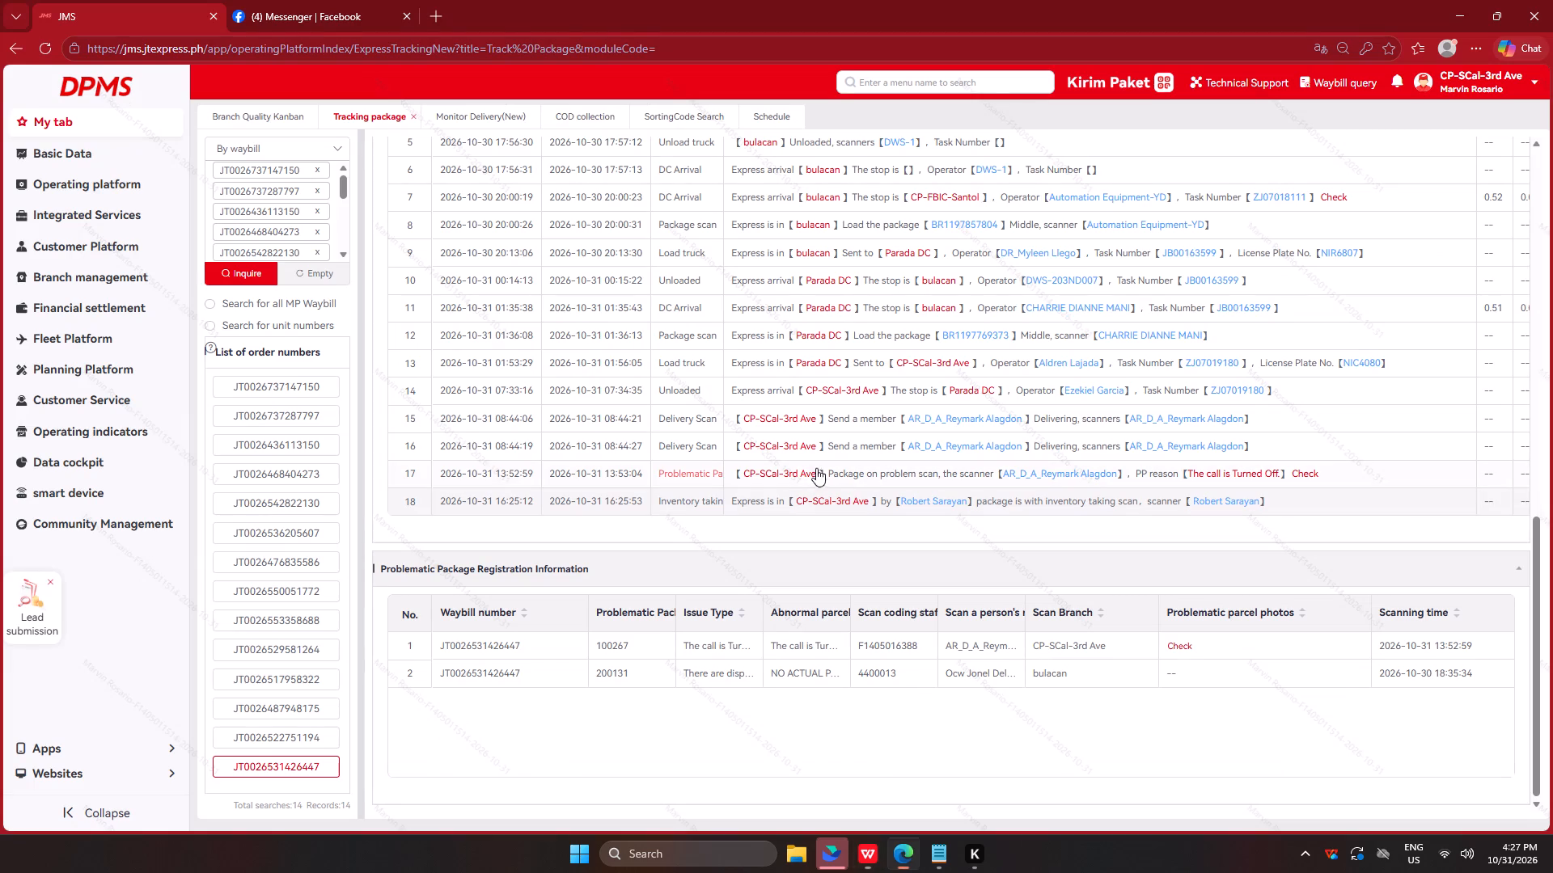
click(867, 854)
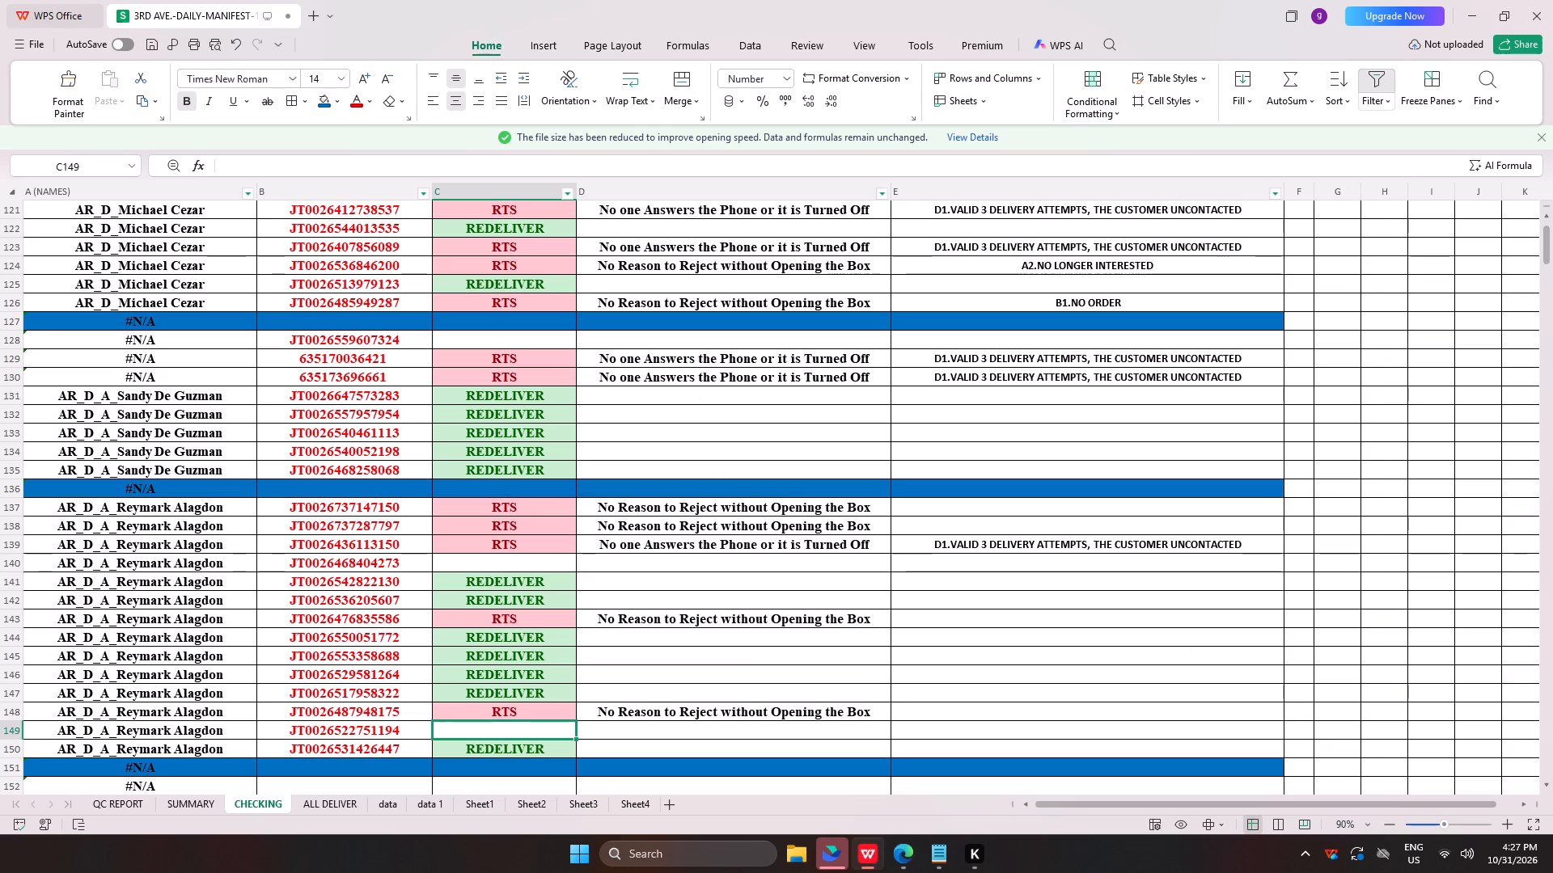
key(alt+Tab)
key(alt+Tab)
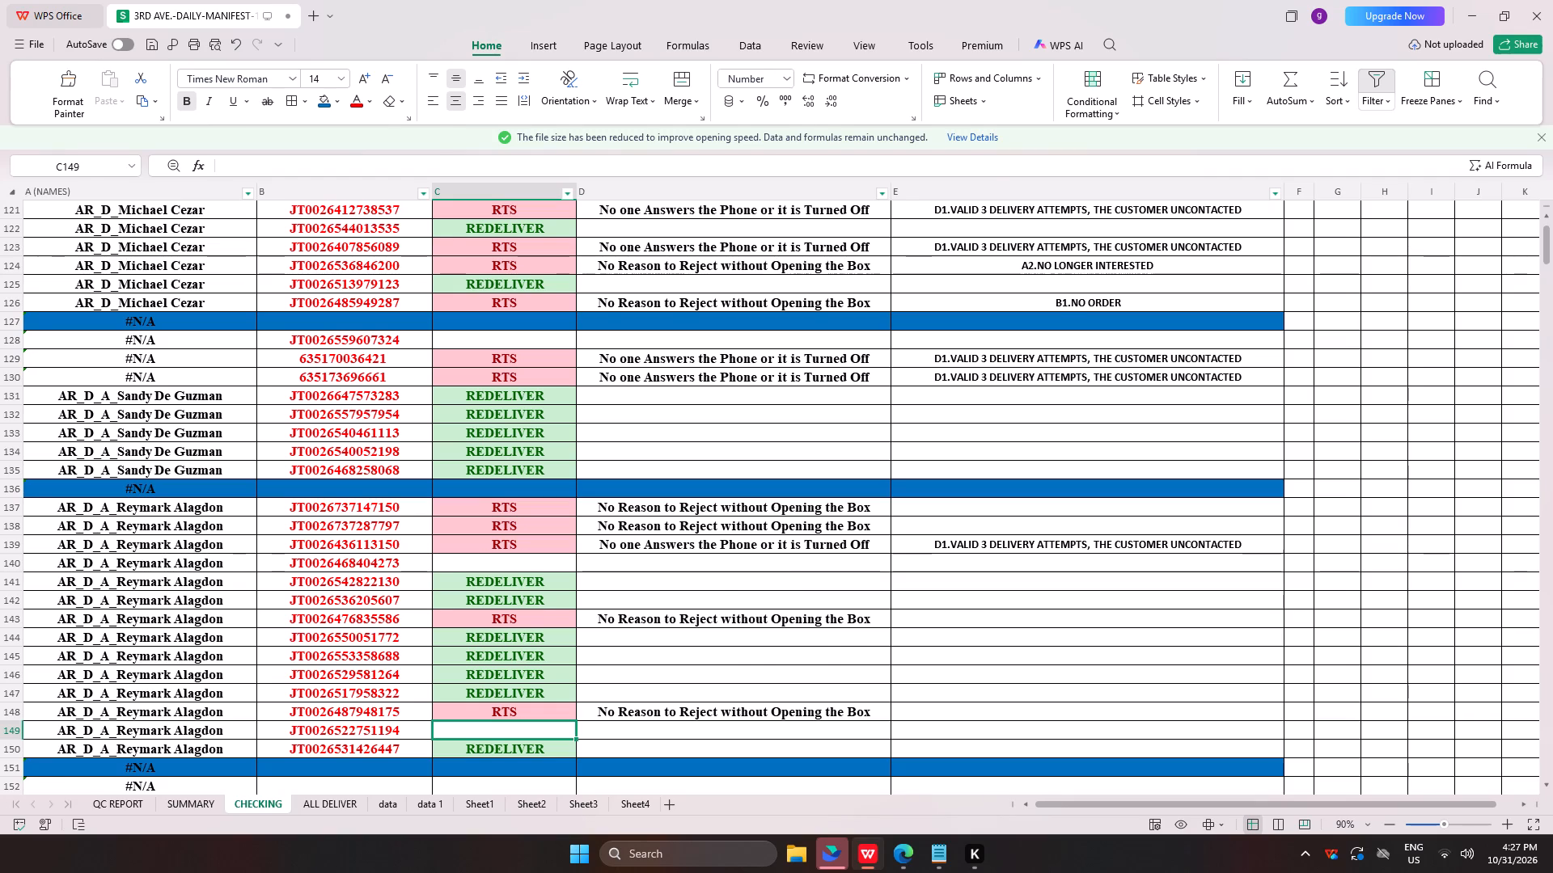
key(alt+Tab)
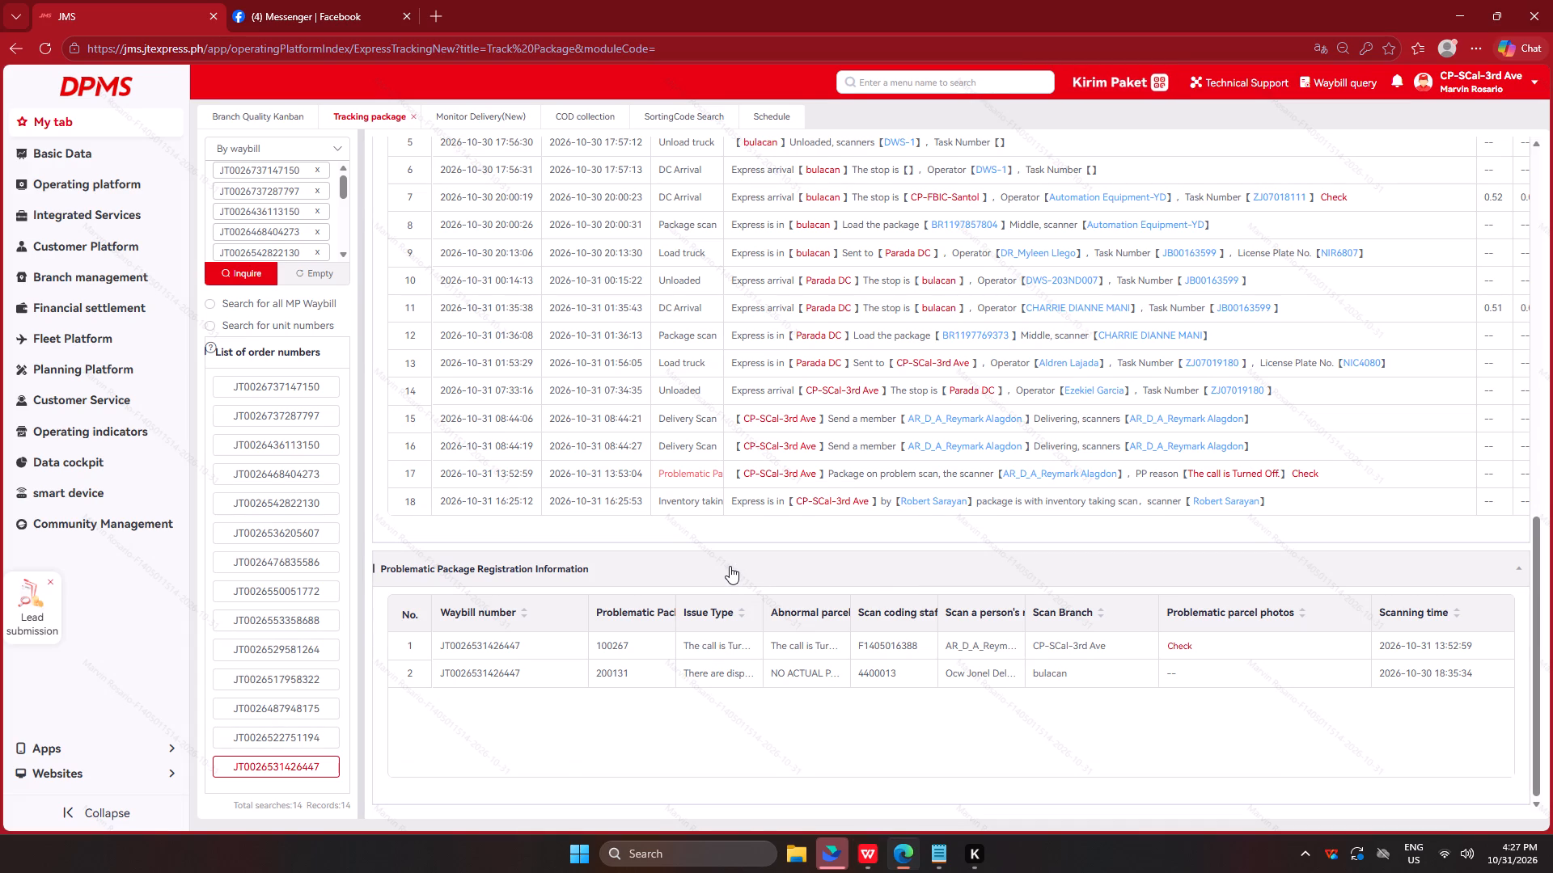
key(alt+Tab)
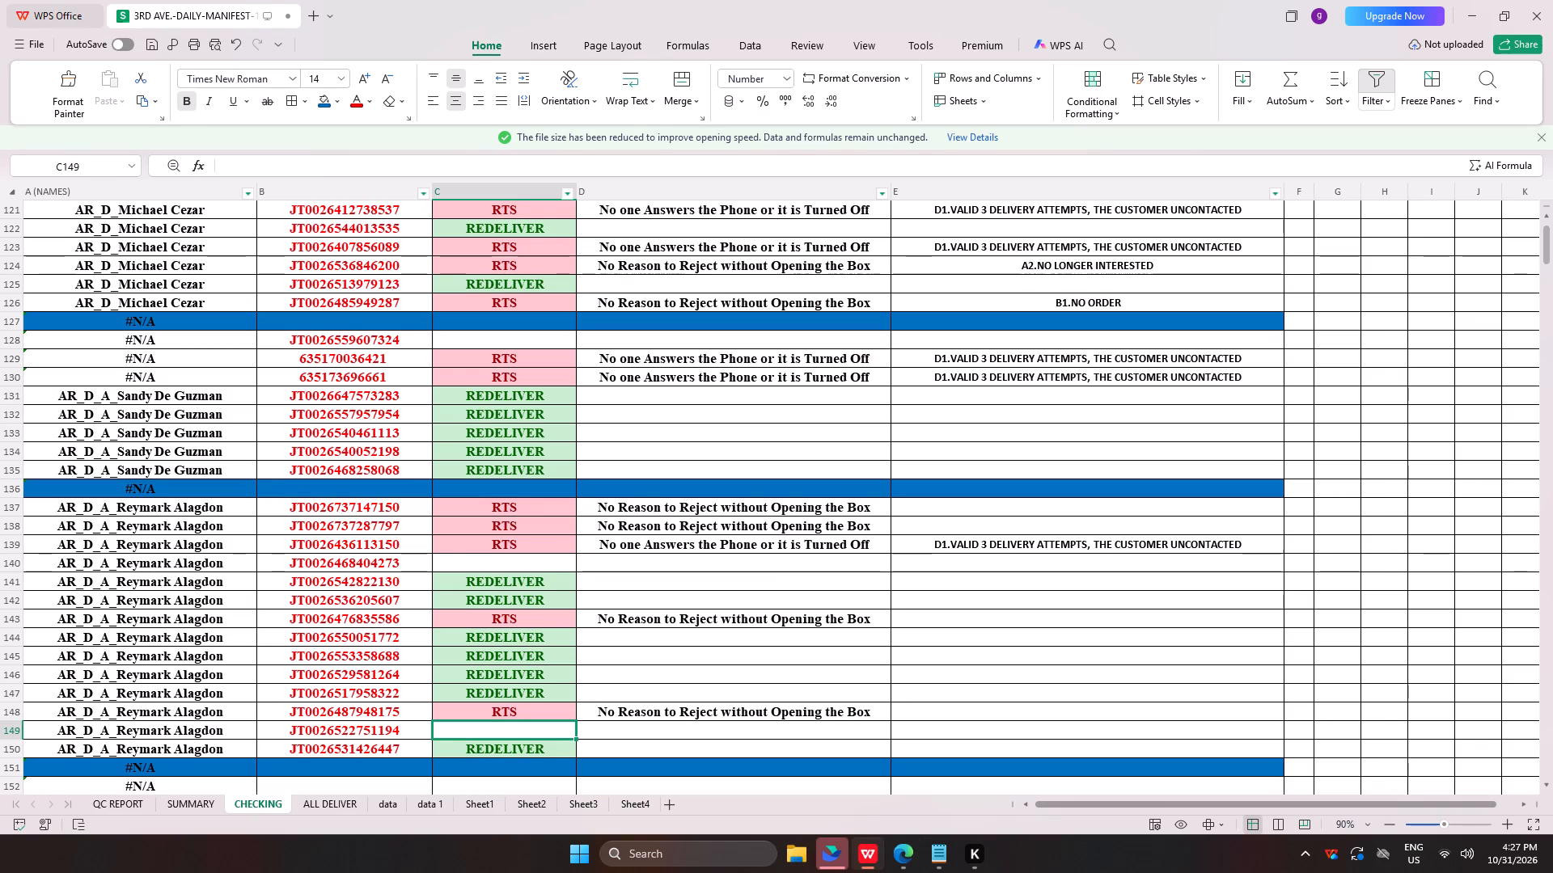
click(1116, 302)
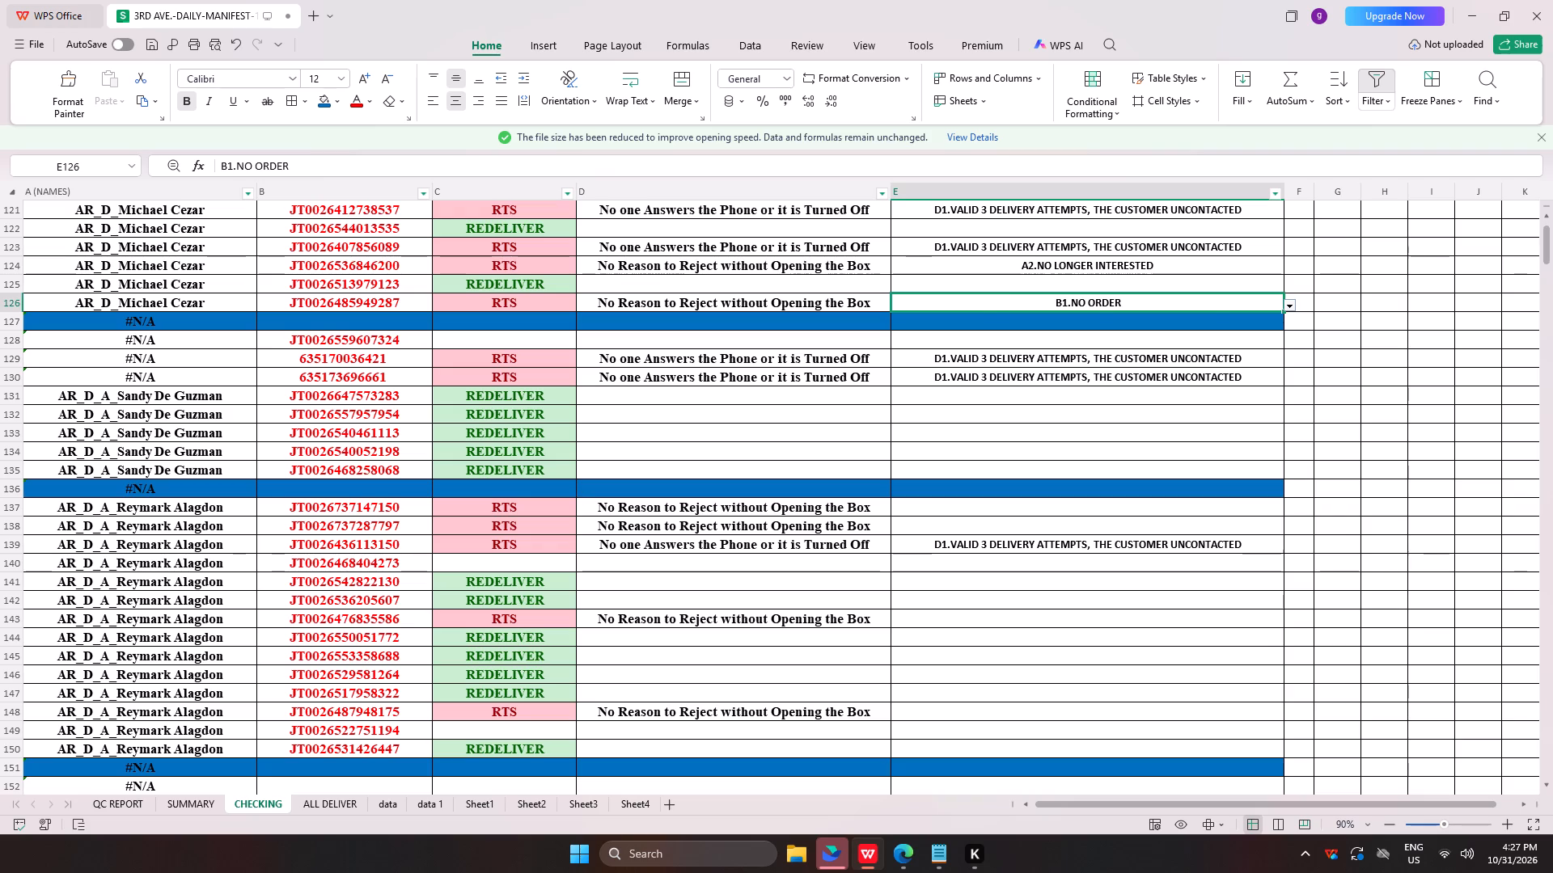
key(ctrl+c)
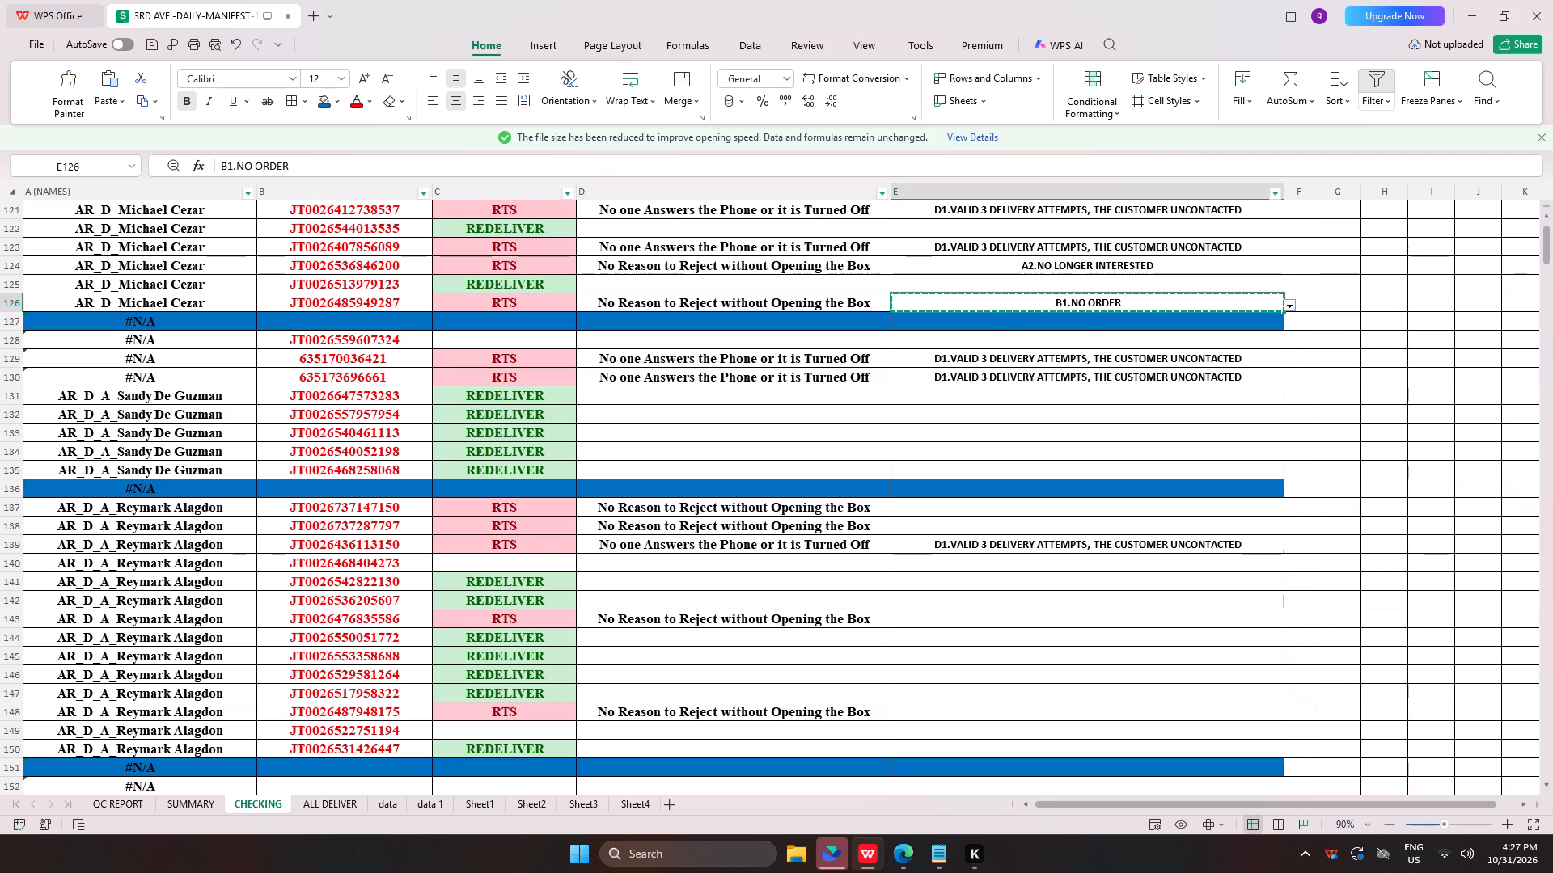
click(1237, 521)
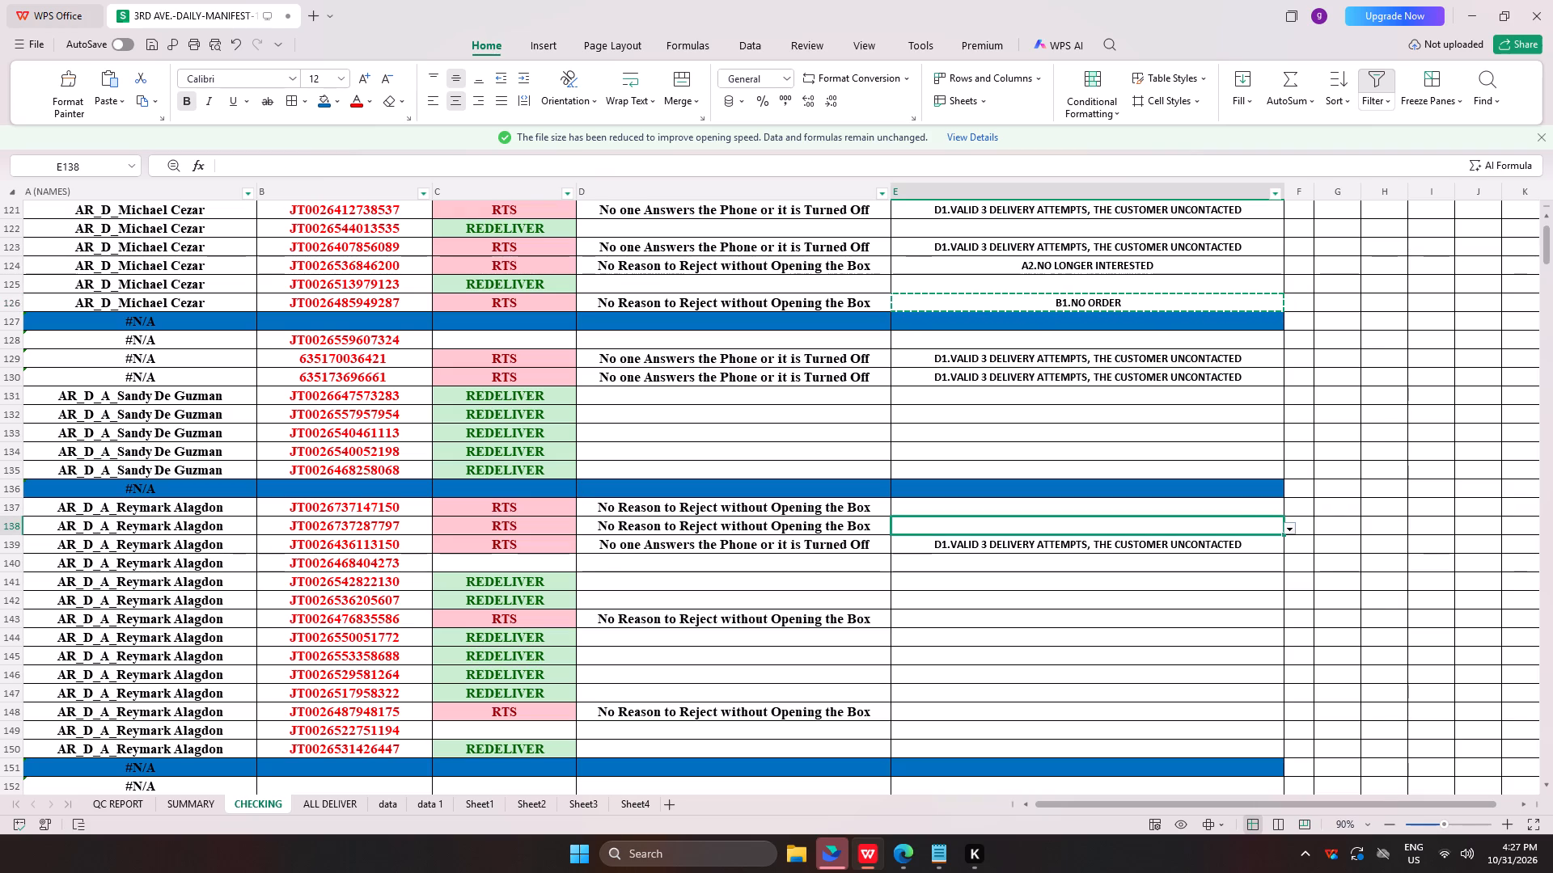
key(ctrl+v)
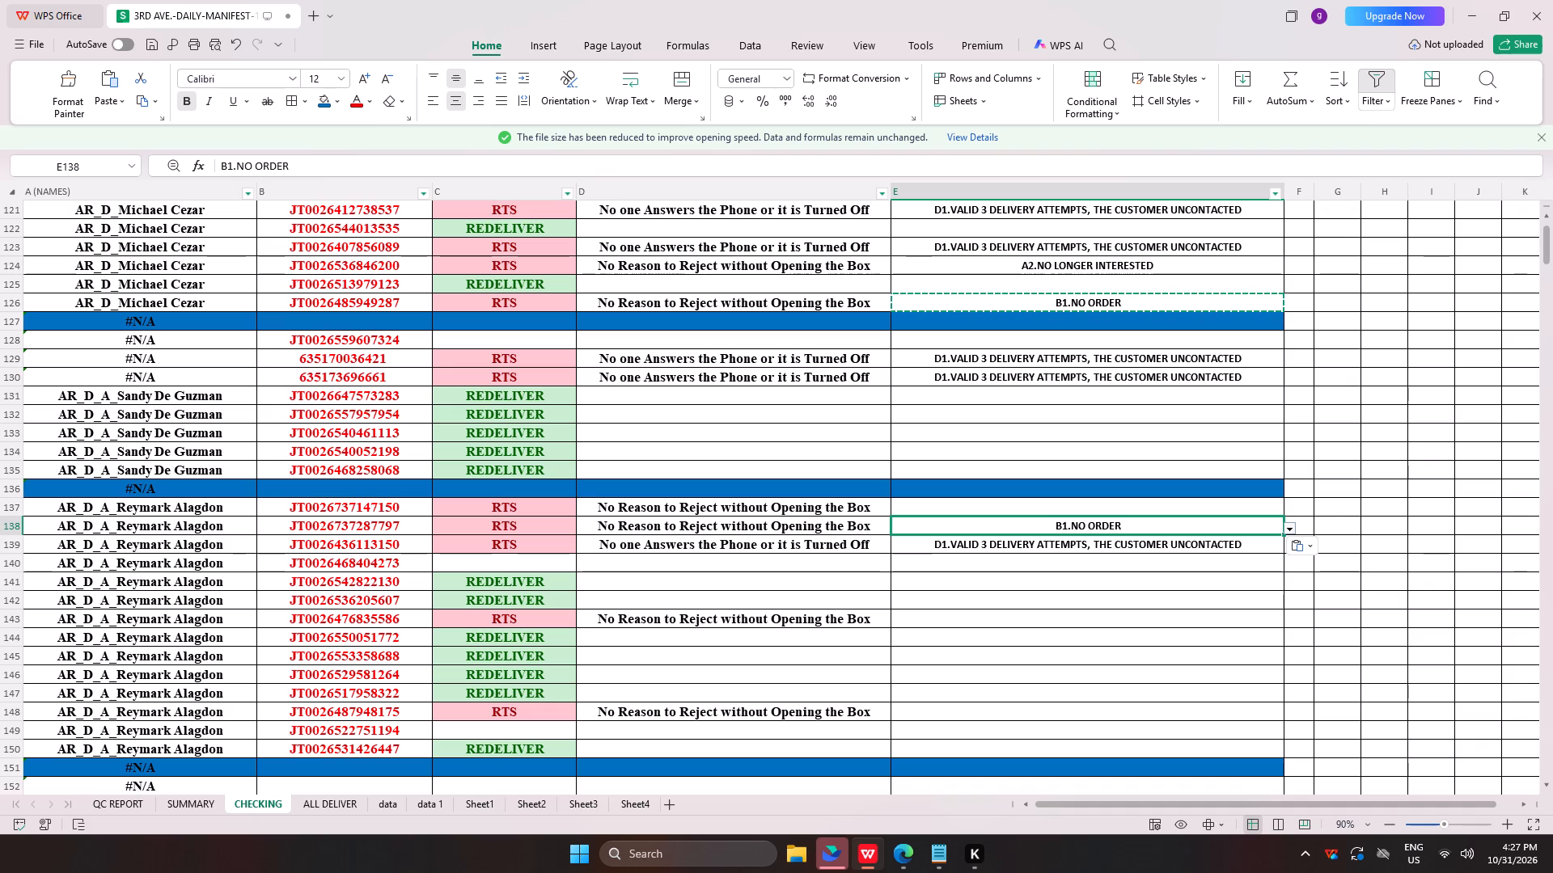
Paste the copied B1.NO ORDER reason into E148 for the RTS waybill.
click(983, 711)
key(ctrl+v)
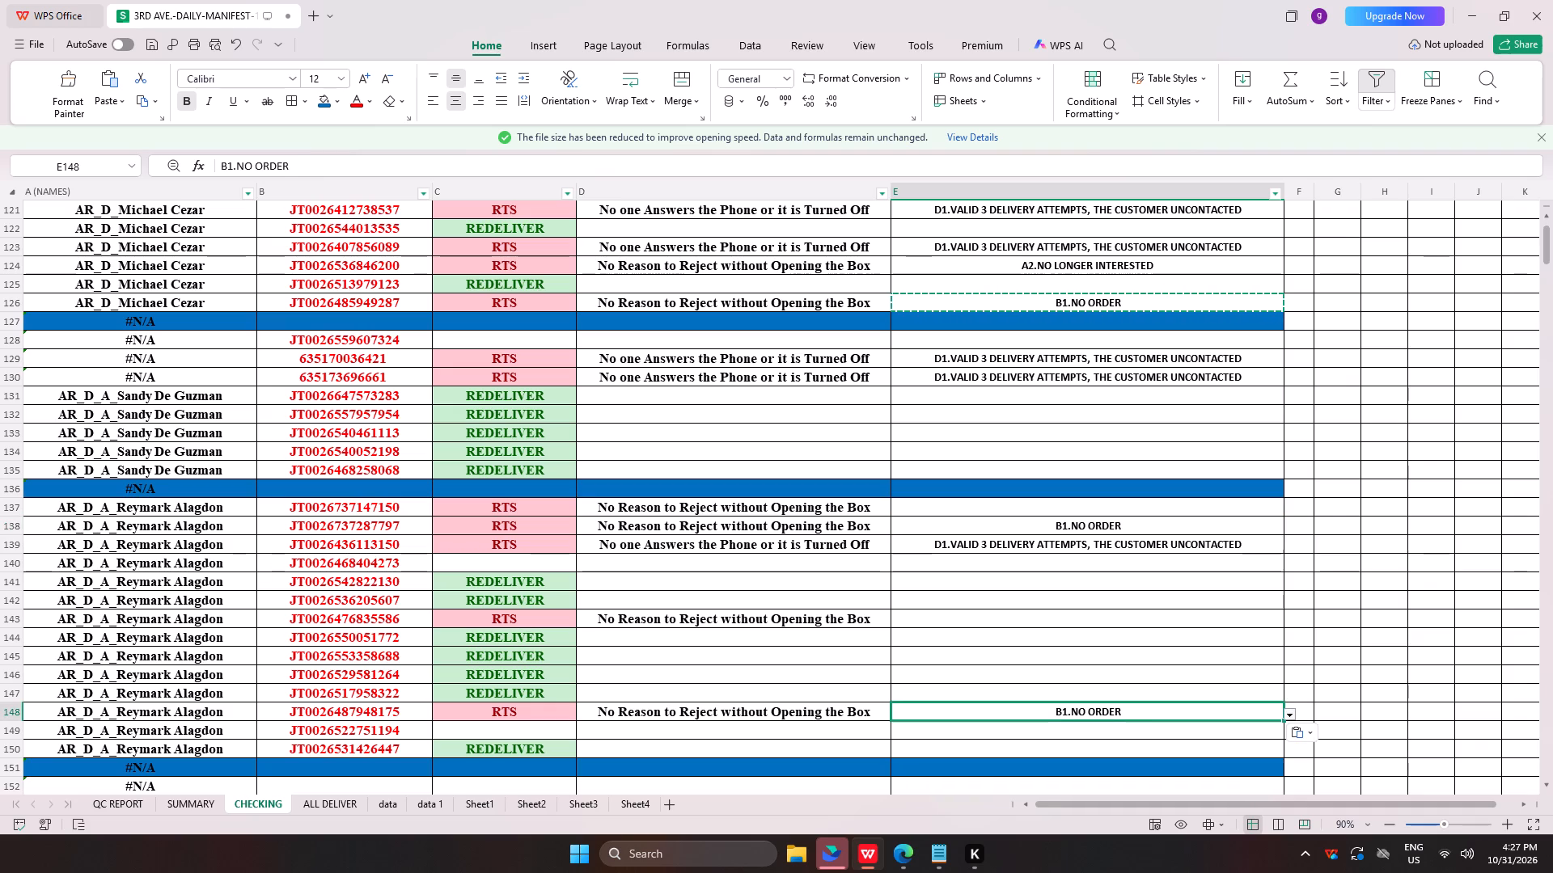
Set the reason in E148 to A3.NO MONEY and copy it into E143 for the other RTS waybill.
click(981, 618)
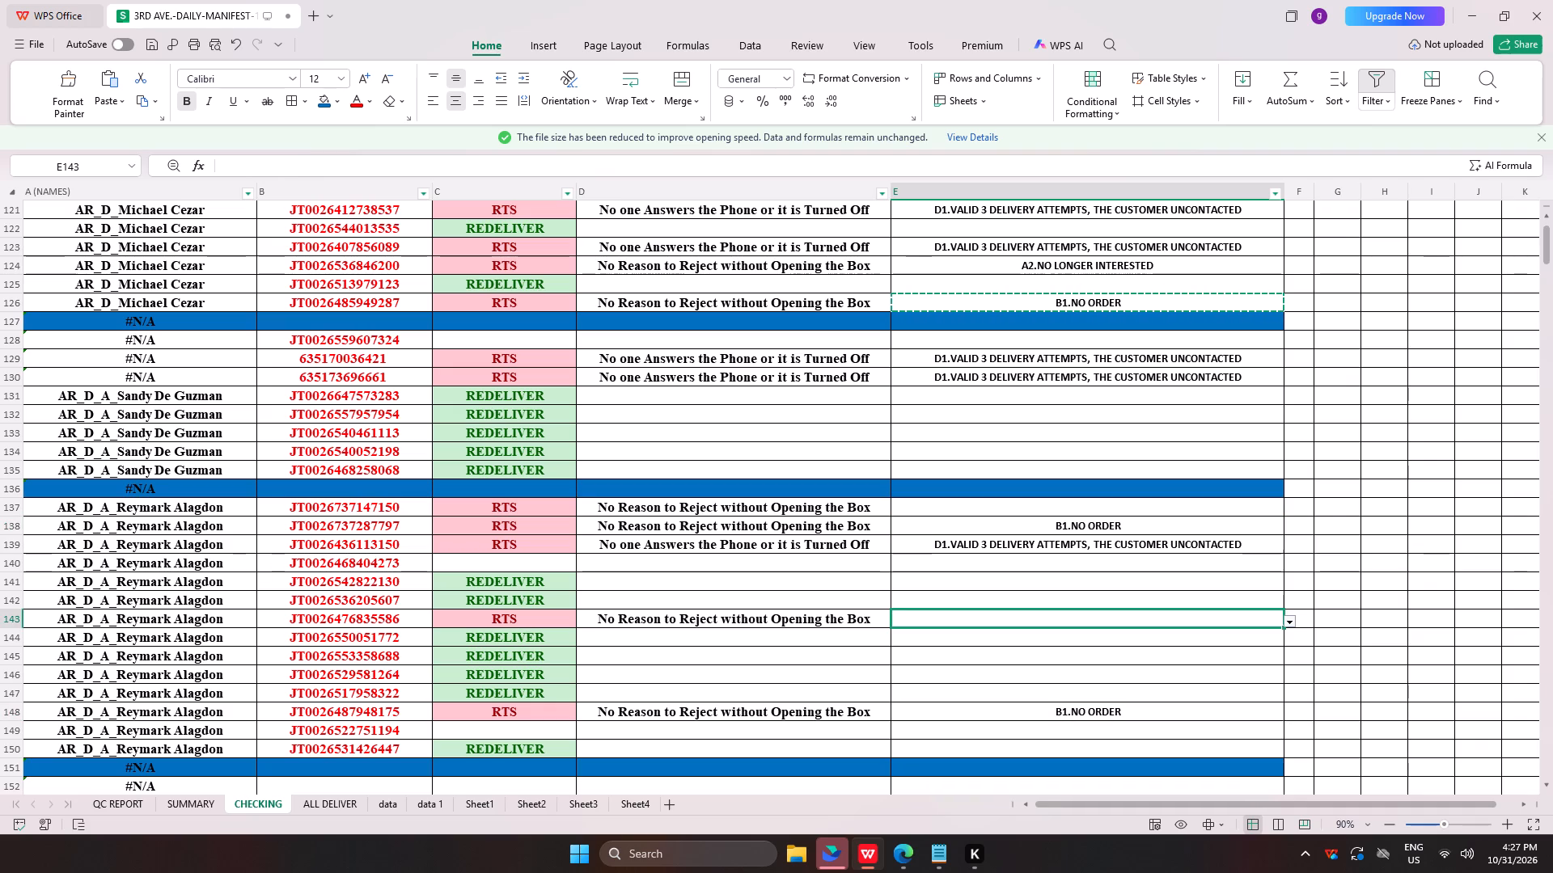
click(1278, 710)
click(1291, 718)
scroll(551, 658, up, 6)
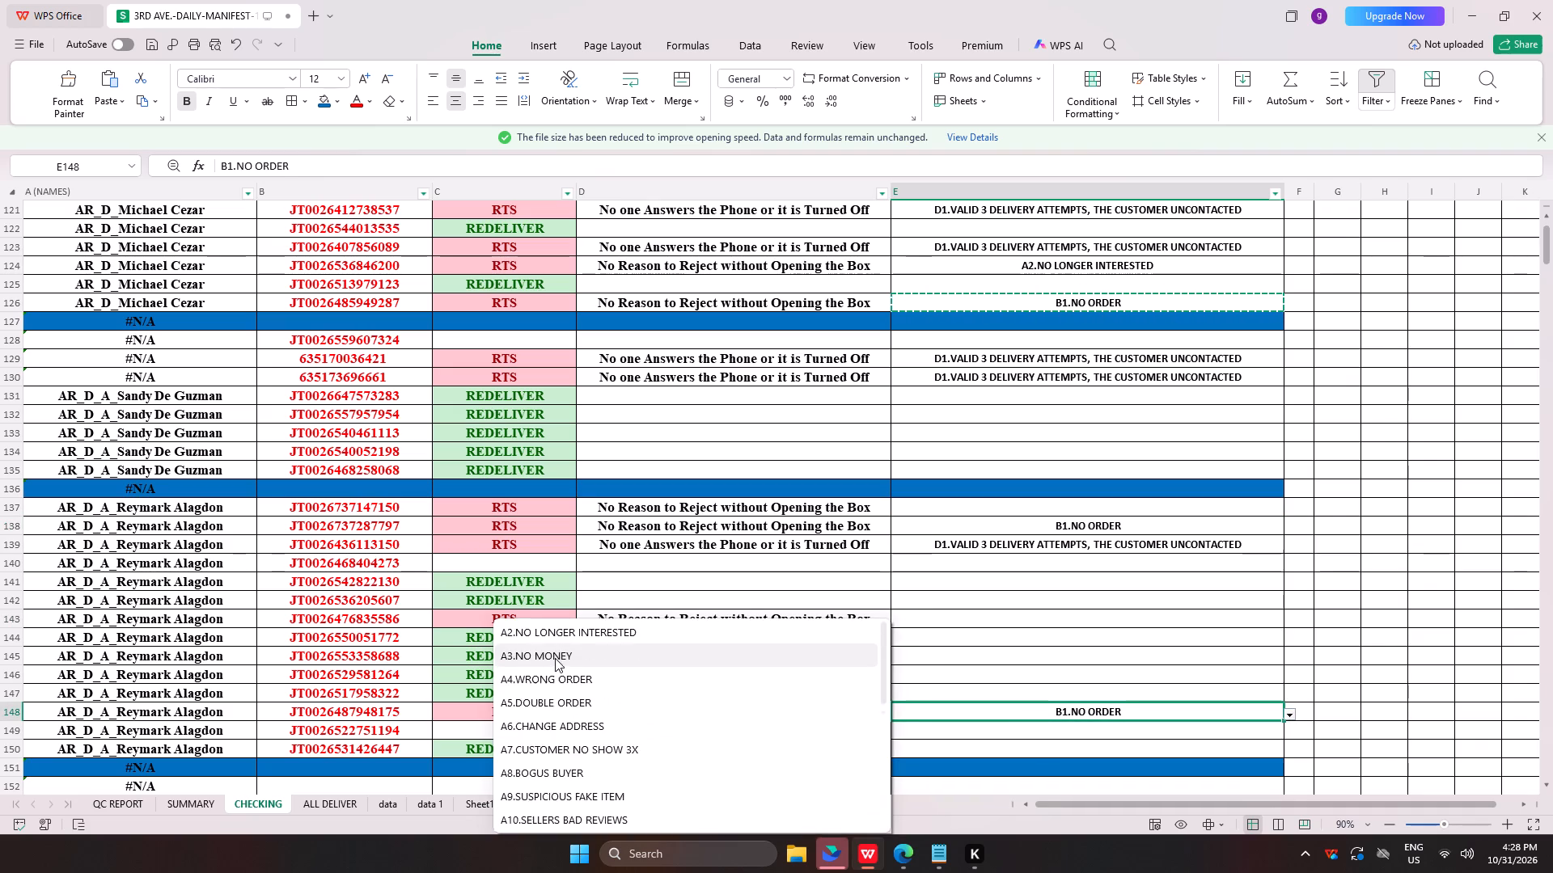
click(559, 654)
key(ctrl+c)
click(956, 614)
key(ctrl+v)
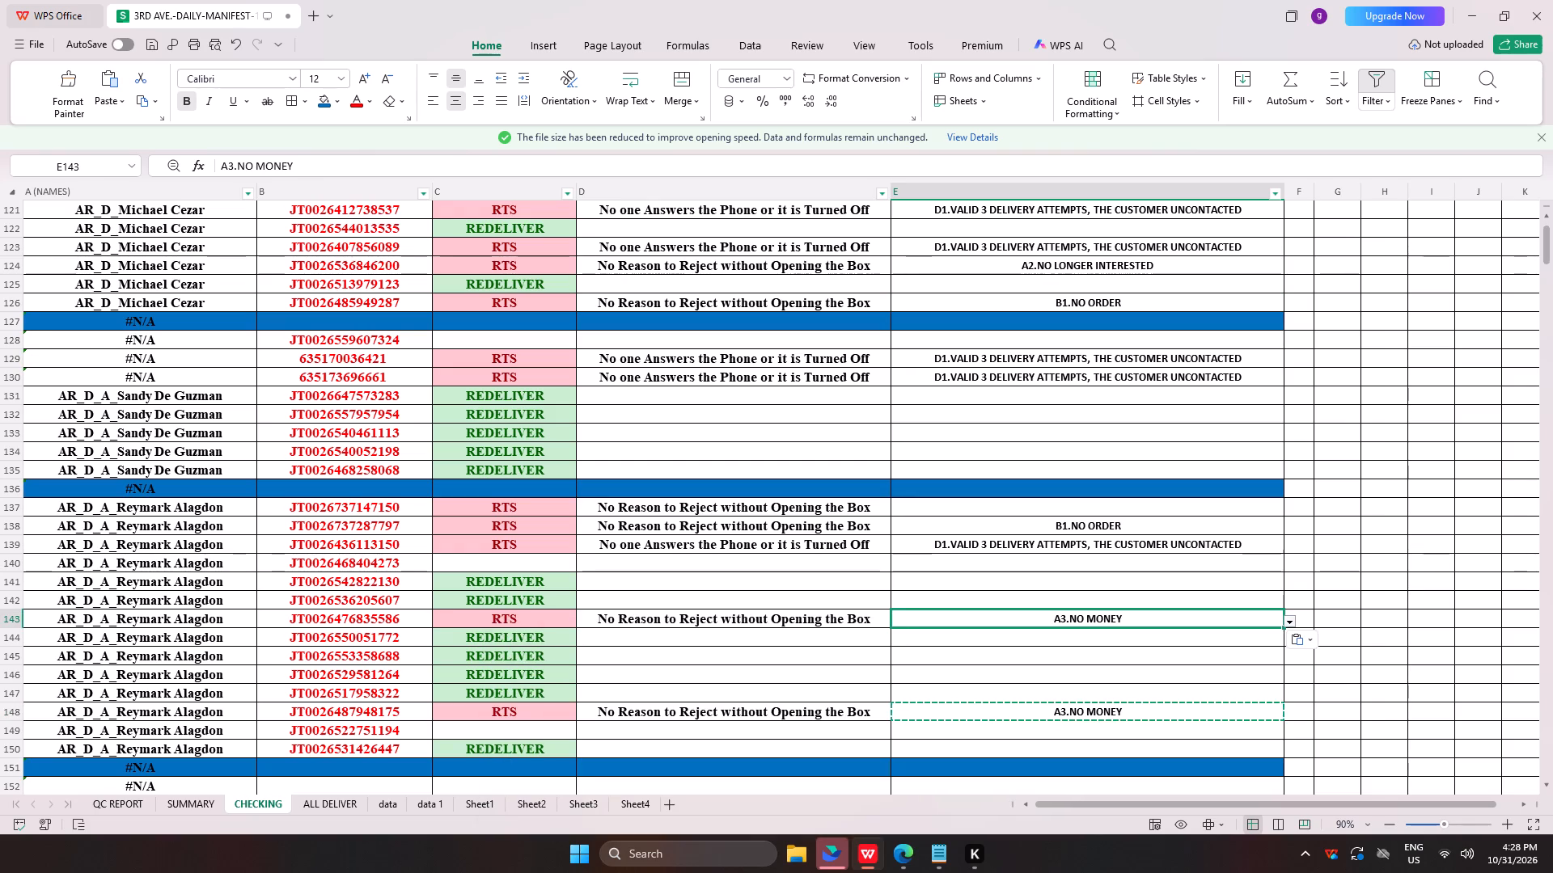
Copy the B1.NO ORDER reason from E138 into E137.
click(1092, 511)
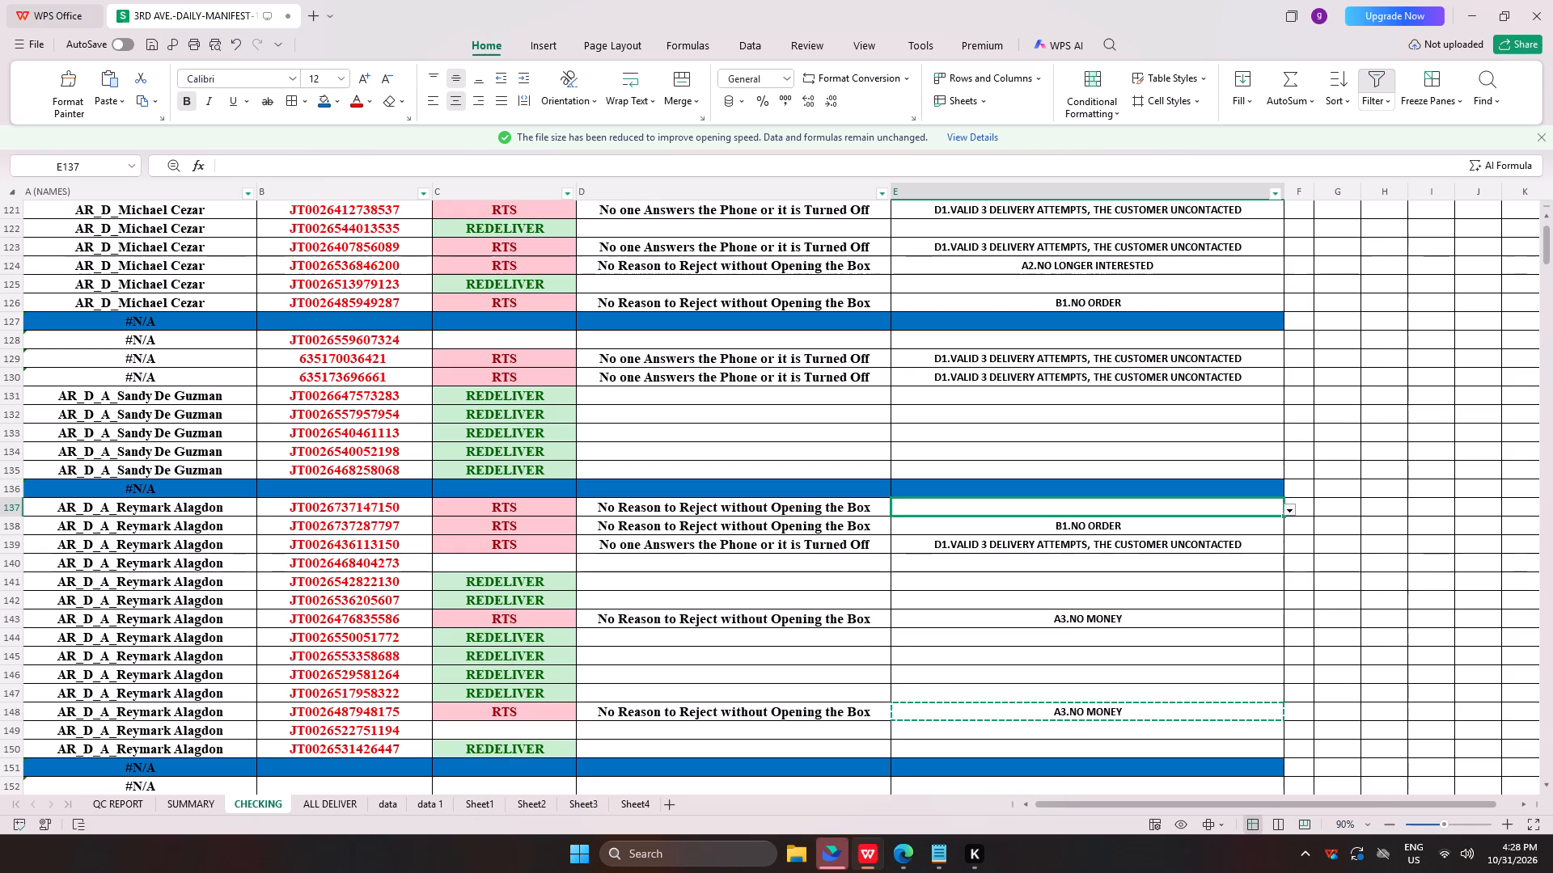
click(1099, 526)
key(ctrl+c)
ctrl+click(1095, 512)
key(ctrl+v)
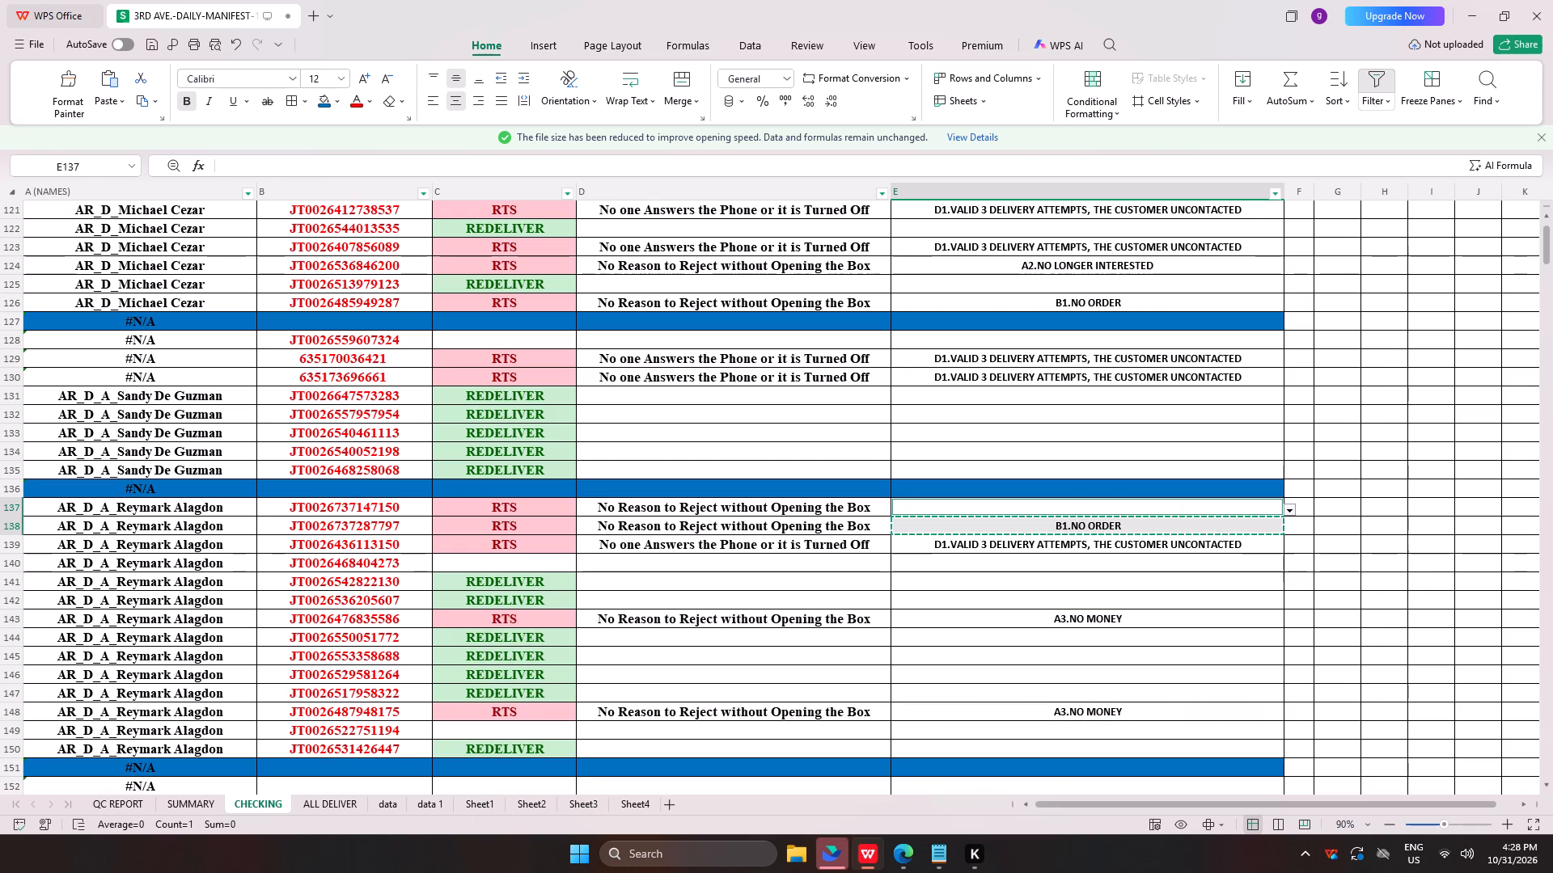
click(1111, 589)
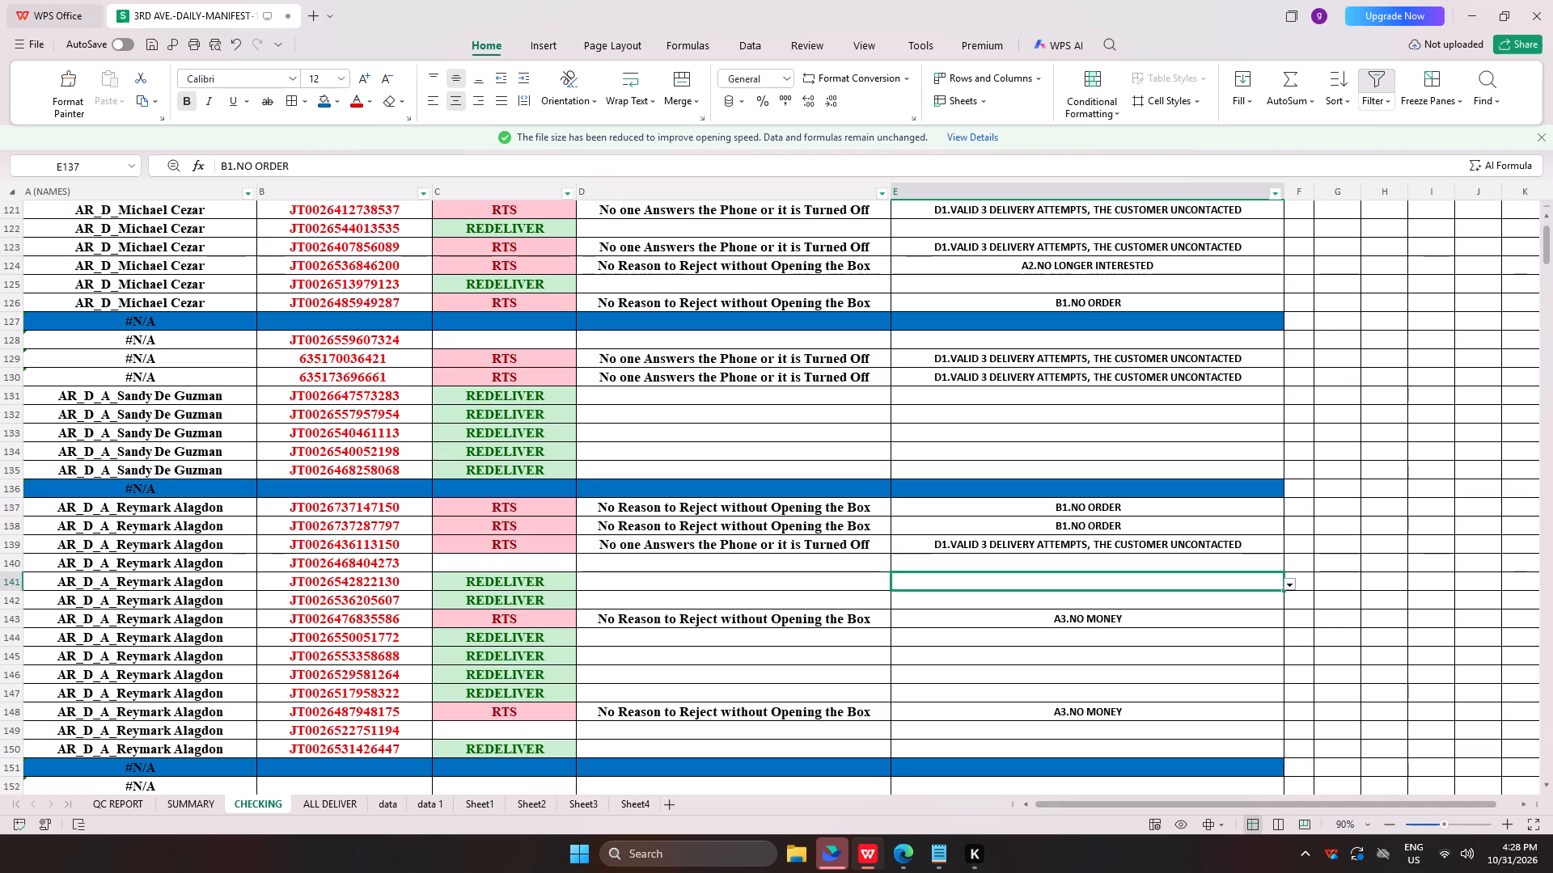
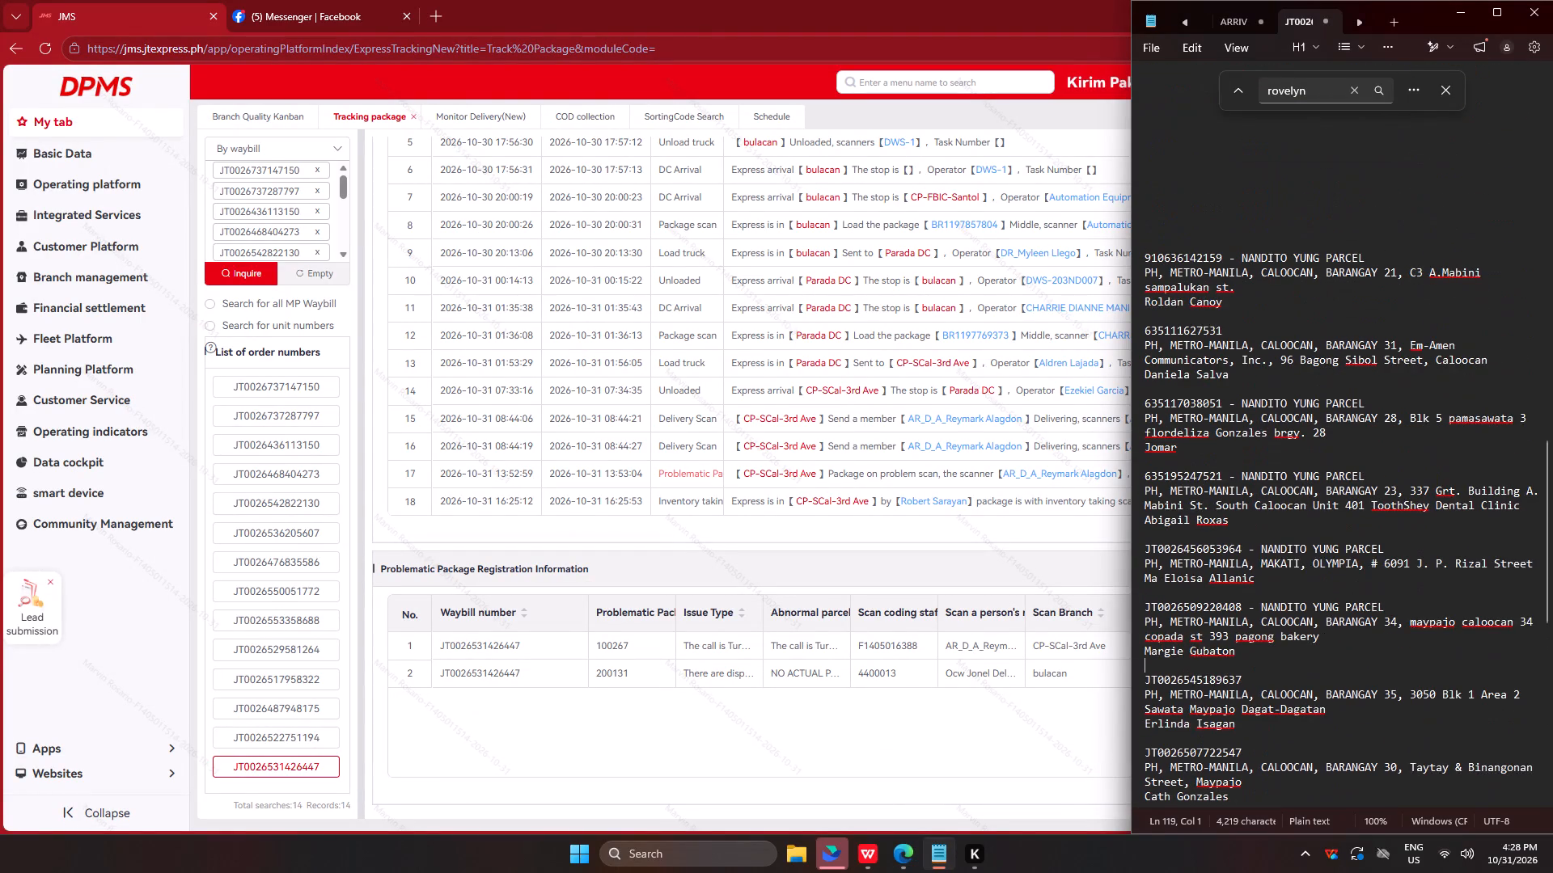
double_click(1188, 254)
key(ctrl+c)
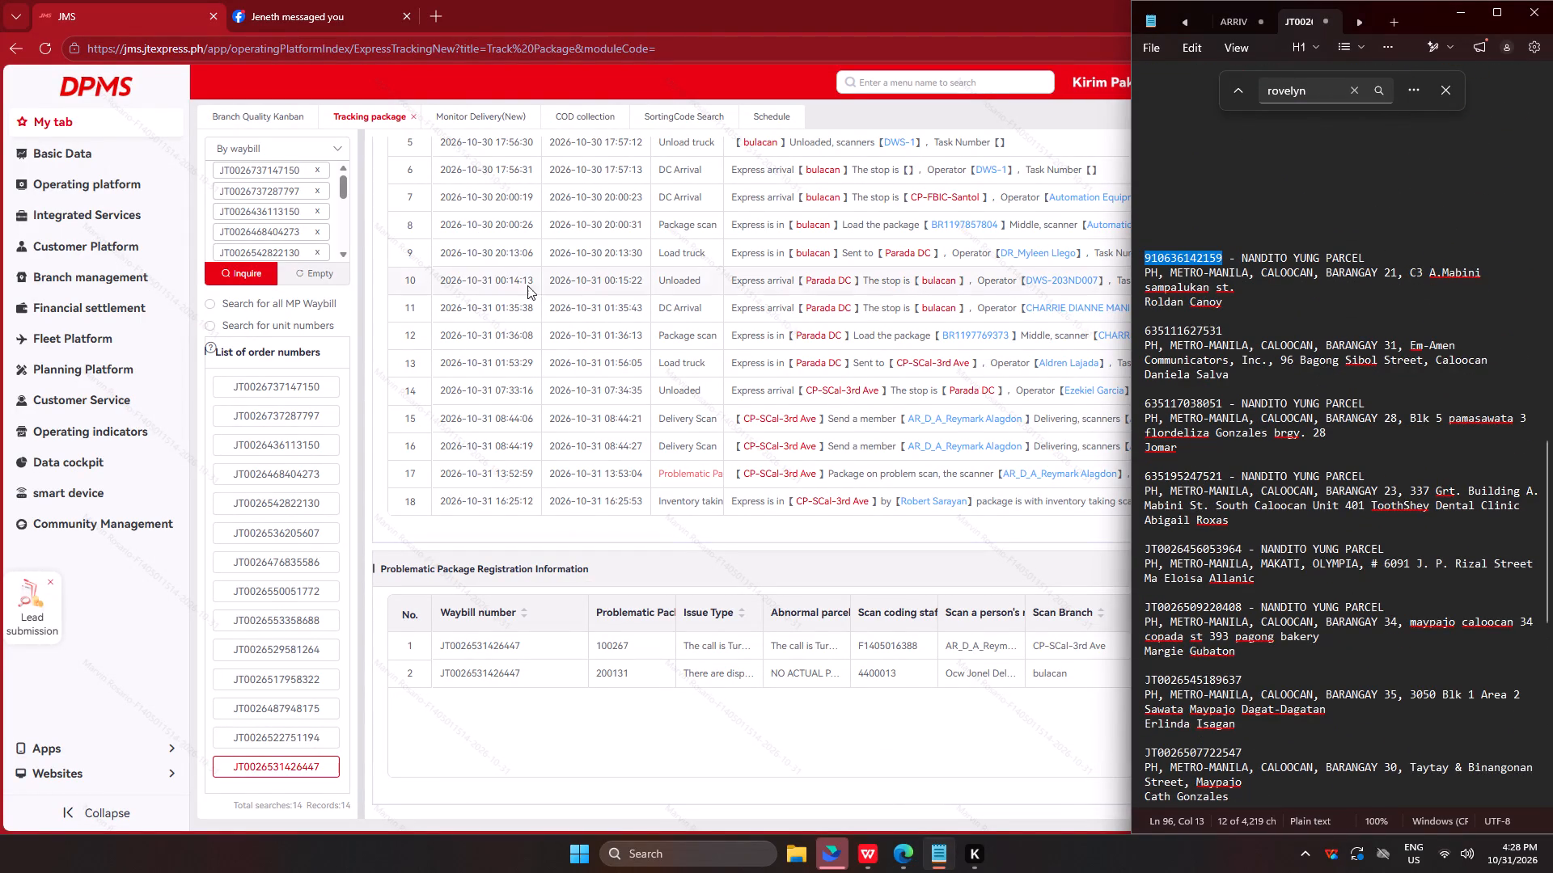
key(ctrl+c)
key(ctrl+c)
key(ctrl+c)
key(ctrl+c)
ctrl+click(319, 275)
click(302, 227)
key(ctrl+v)
click(248, 272)
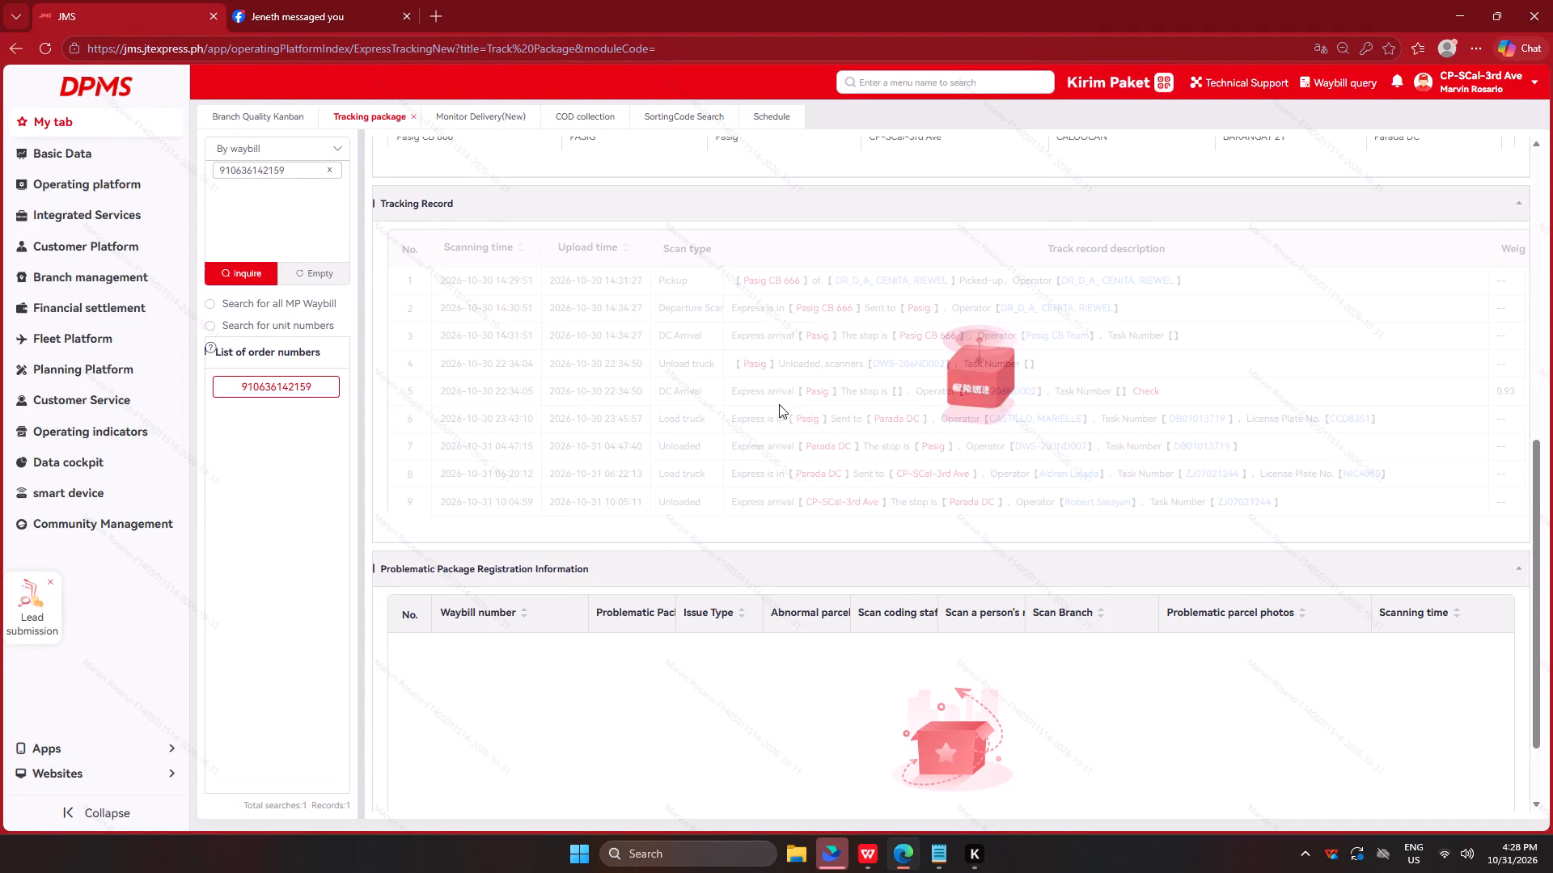
click(1146, 397)
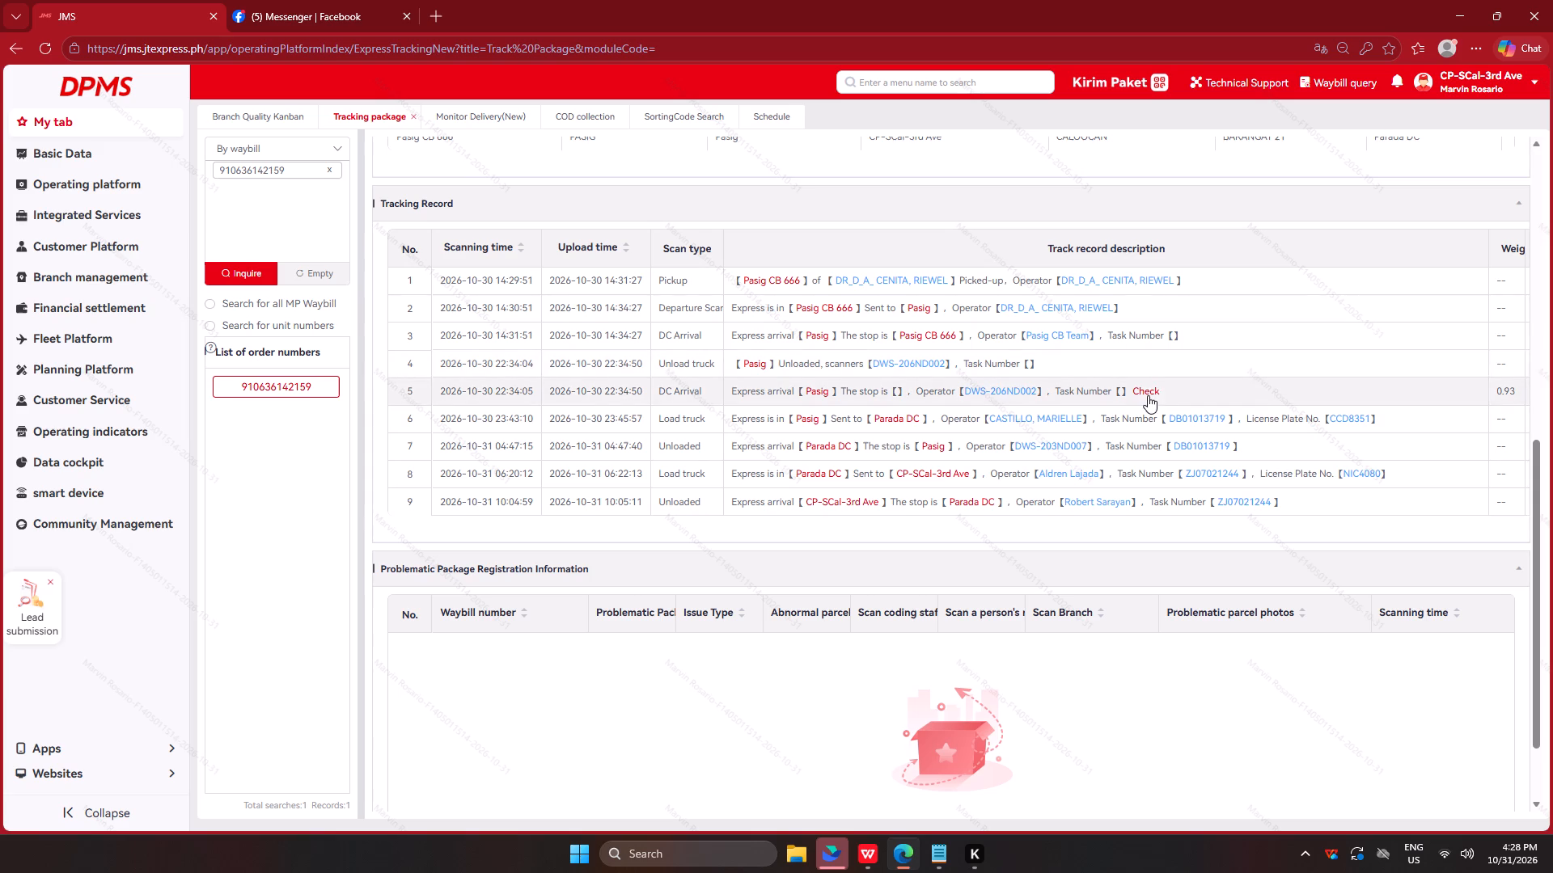
click(1153, 392)
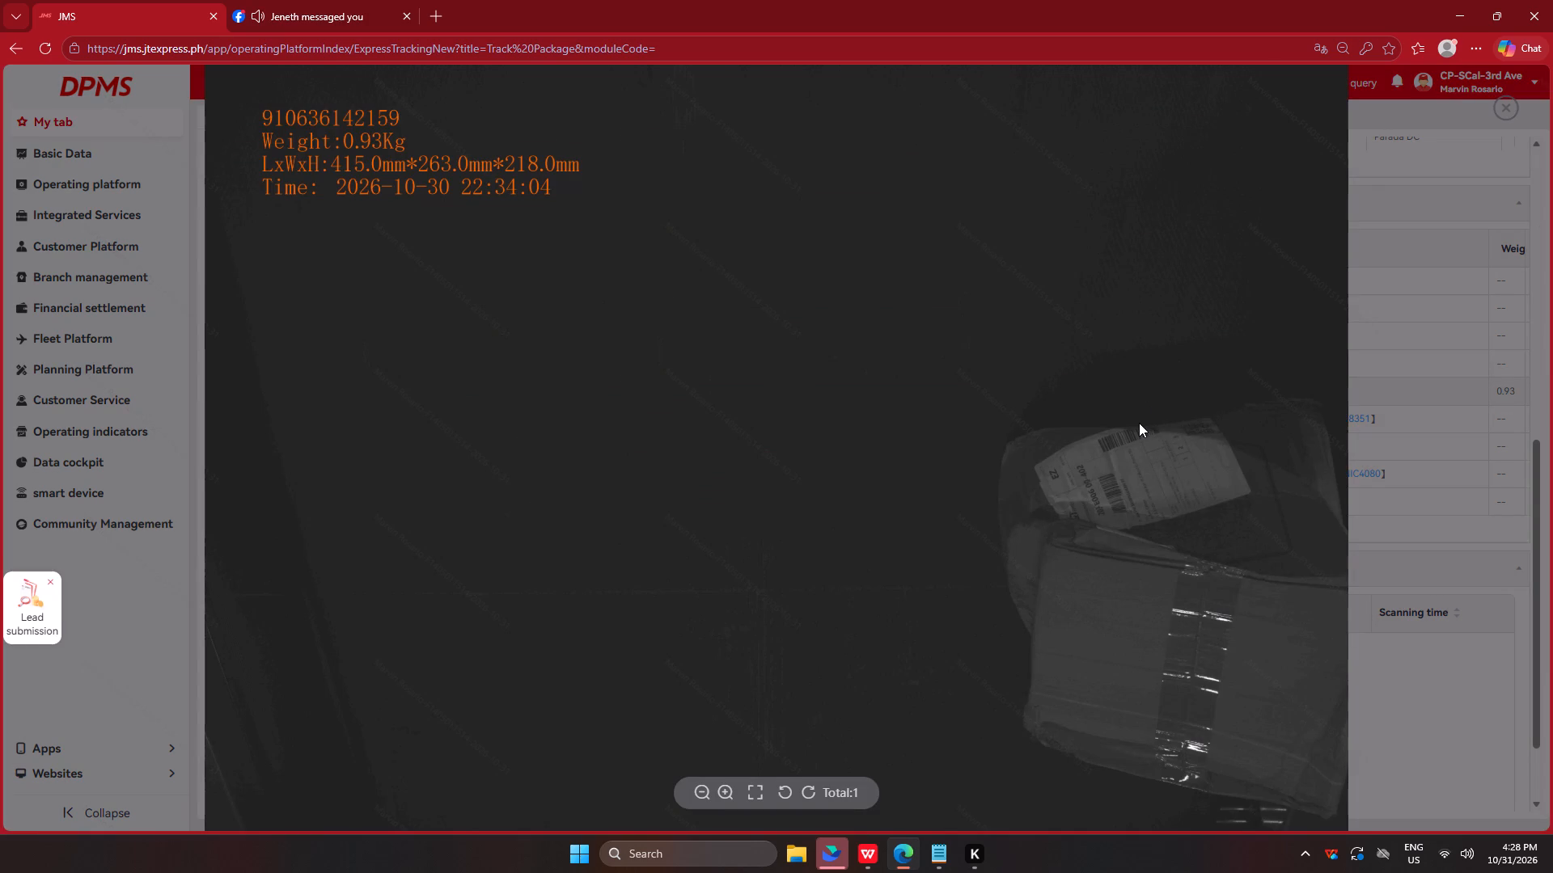
key(Escape)
key(alt+Tab)
double_click(1187, 334)
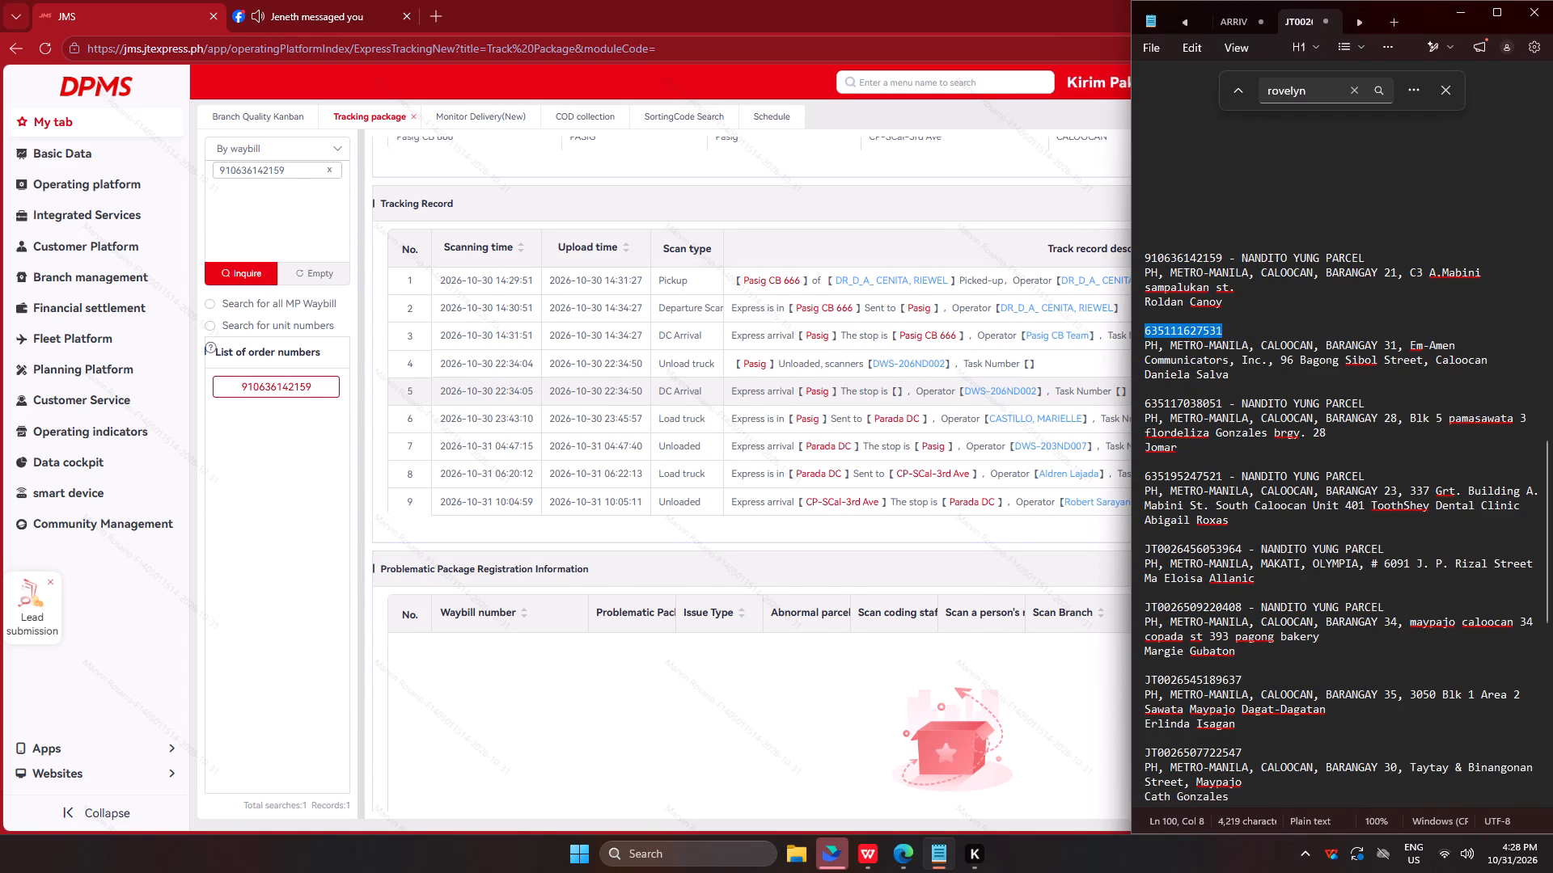
key(ctrl+c)
key(ctrl+c)
key(ctrl+c)
key(ctrl+c)
ctrl+click(315, 272)
click(311, 264)
key(ctrl+v)
click(265, 217)
key(ctrl+v)
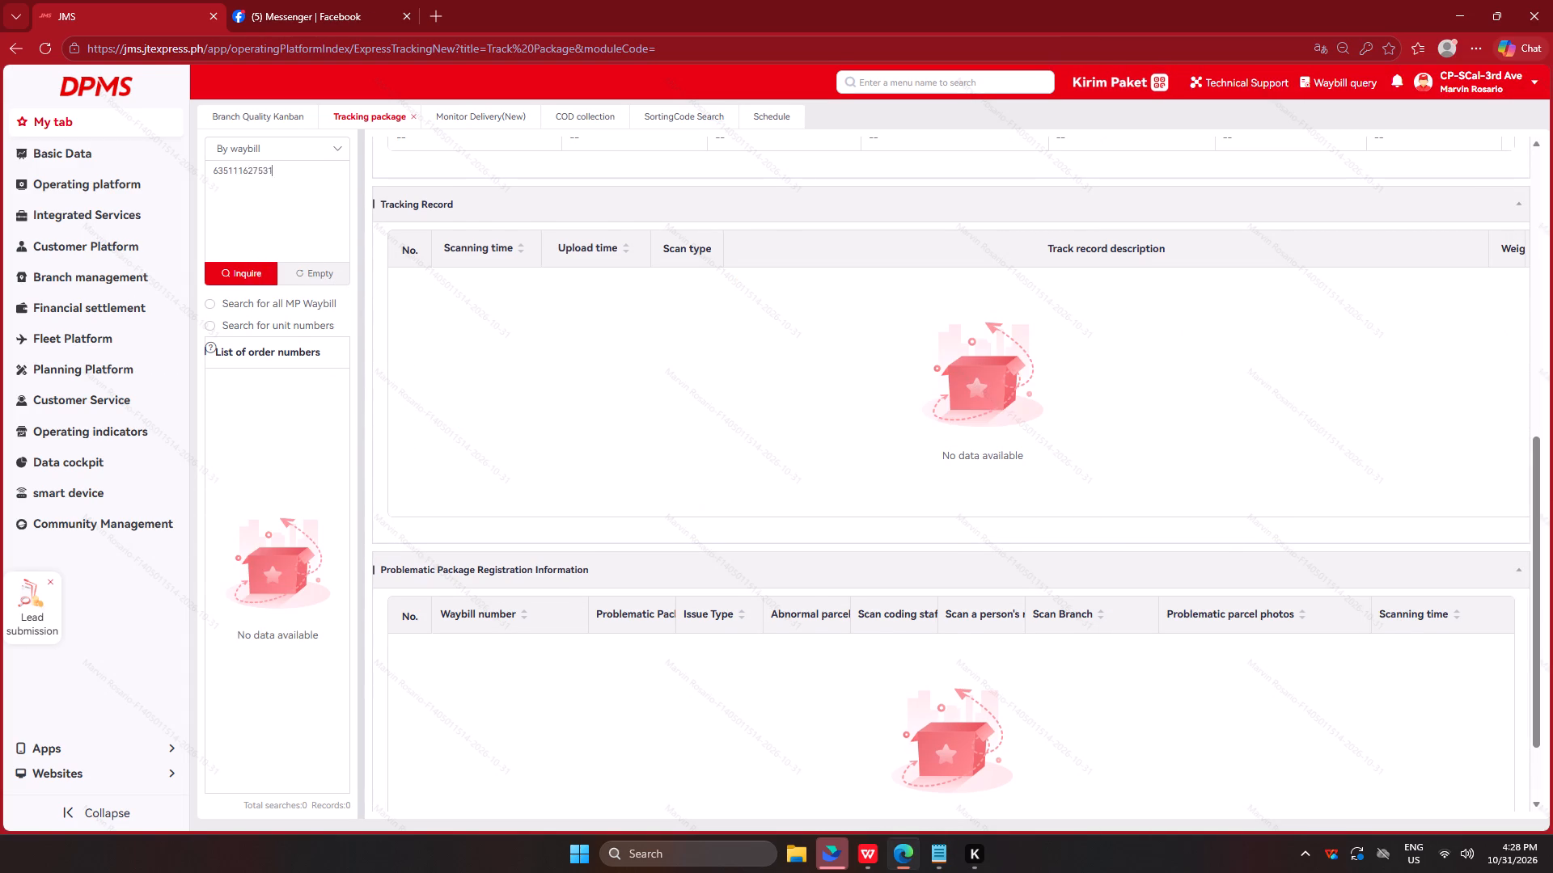
click(252, 270)
key(alt+Tab)
double_click(1191, 394)
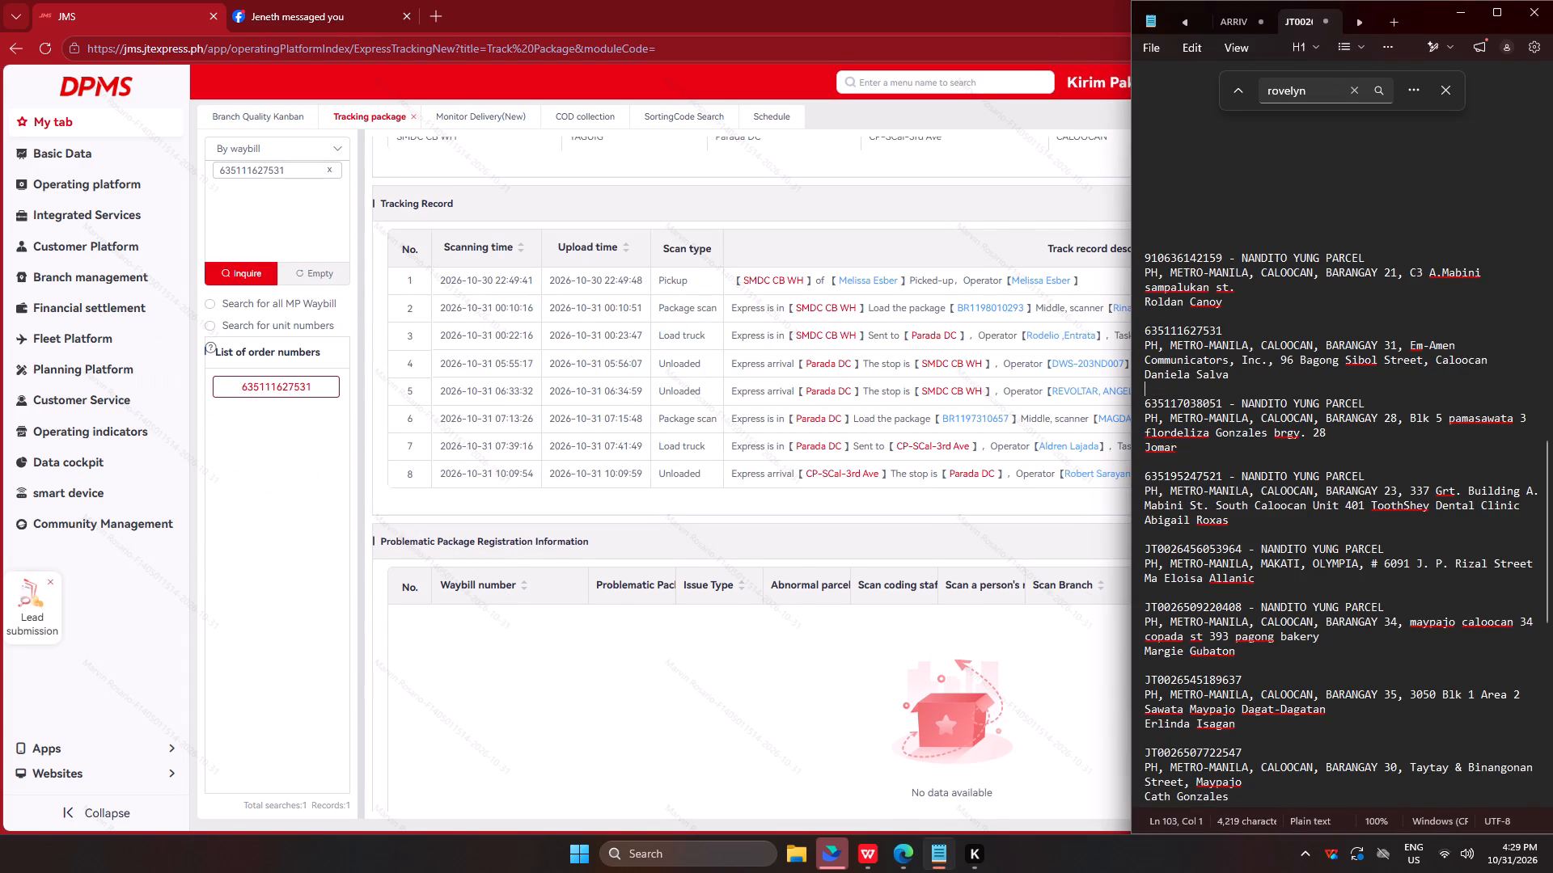
key(ctrl+c)
double_click(1175, 403)
key(ctrl+c)
key(ctrl+c)
key(ctrl+c)
key(ctrl+c)
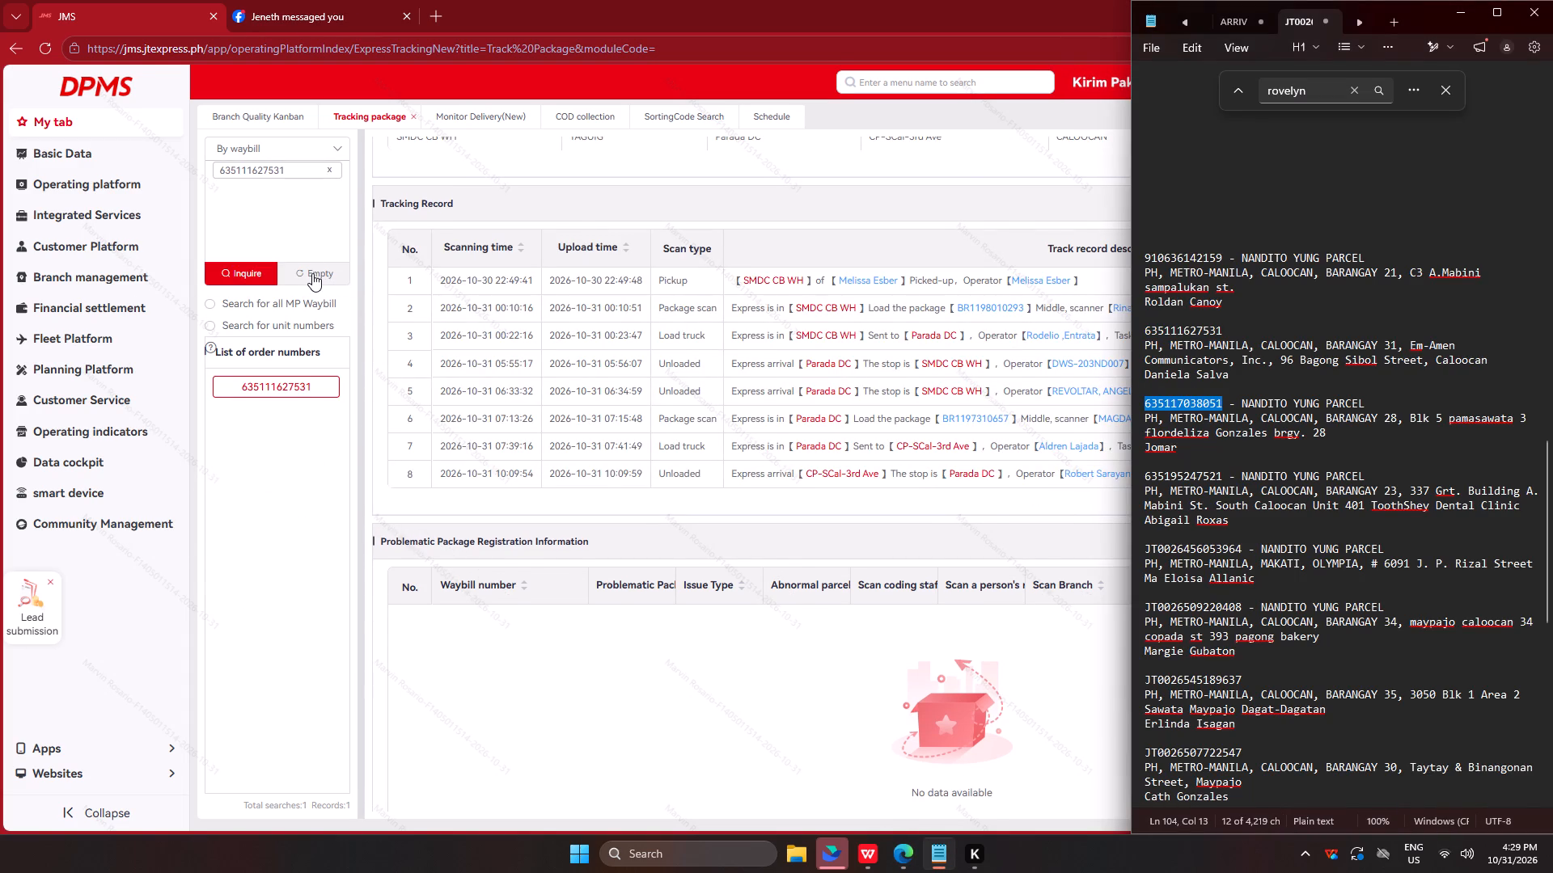
key(ctrl+c)
click(312, 273)
ctrl+click(275, 220)
key(ctrl+v)
click(258, 273)
key(alt+Tab)
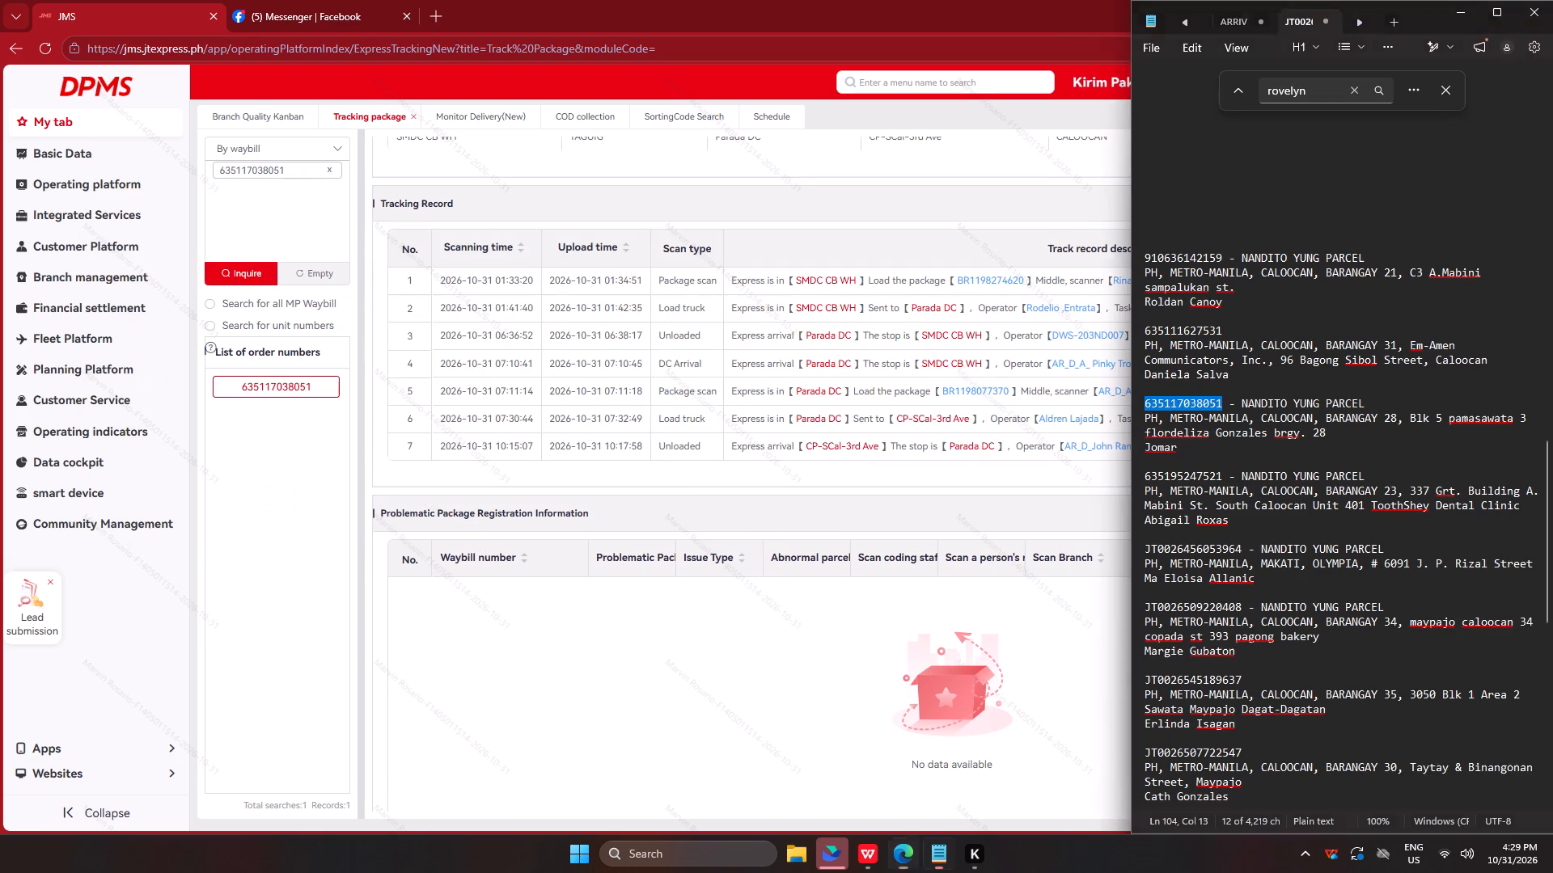
double_click(1183, 475)
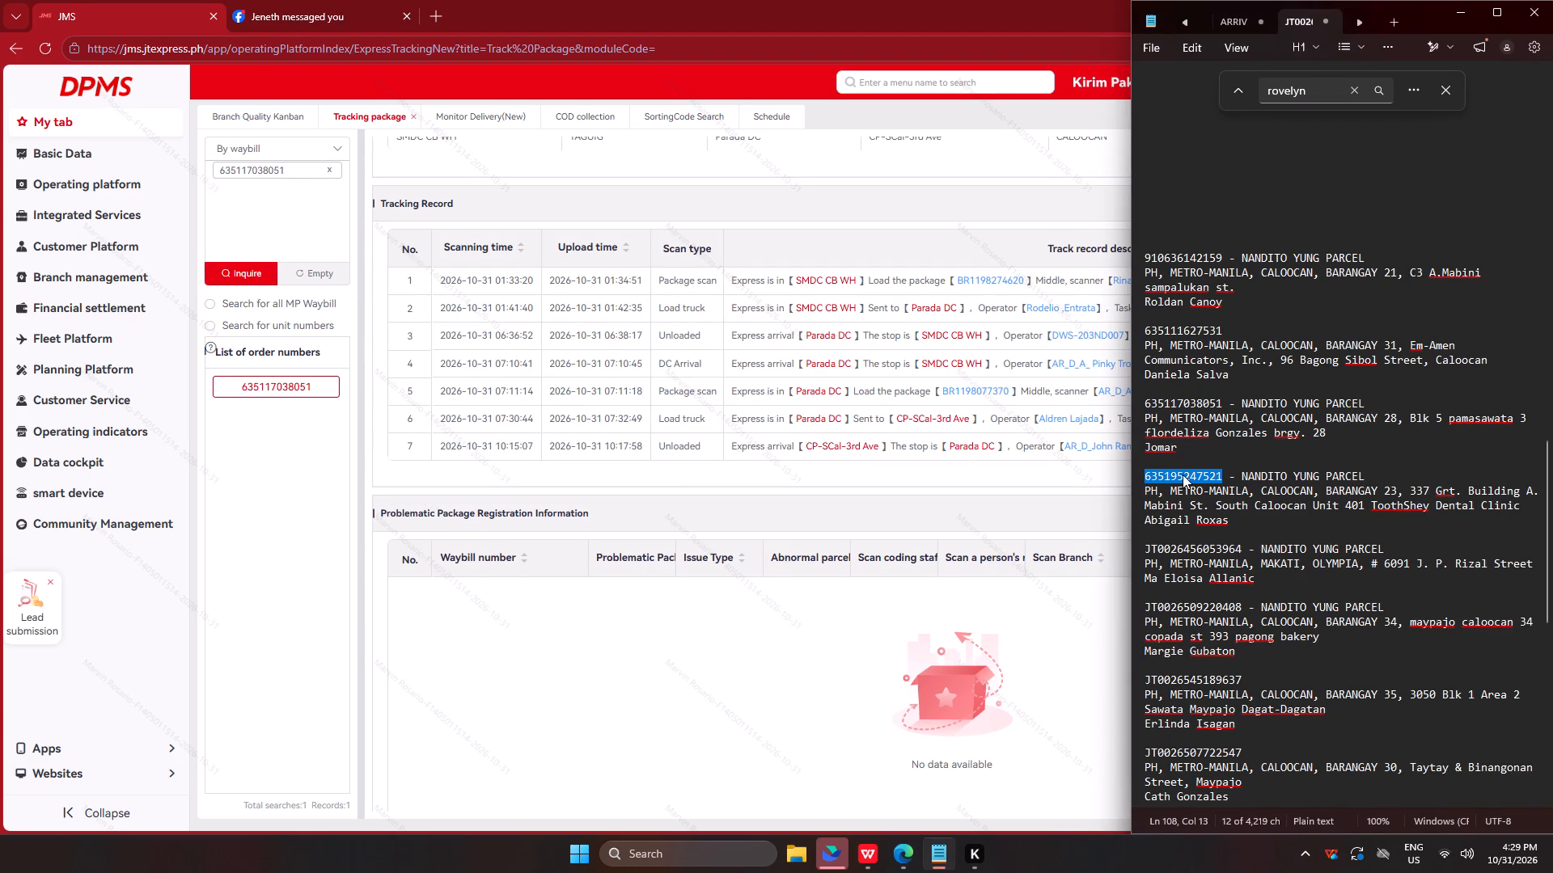
click(328, 268)
click(318, 247)
key(ctrl+v)
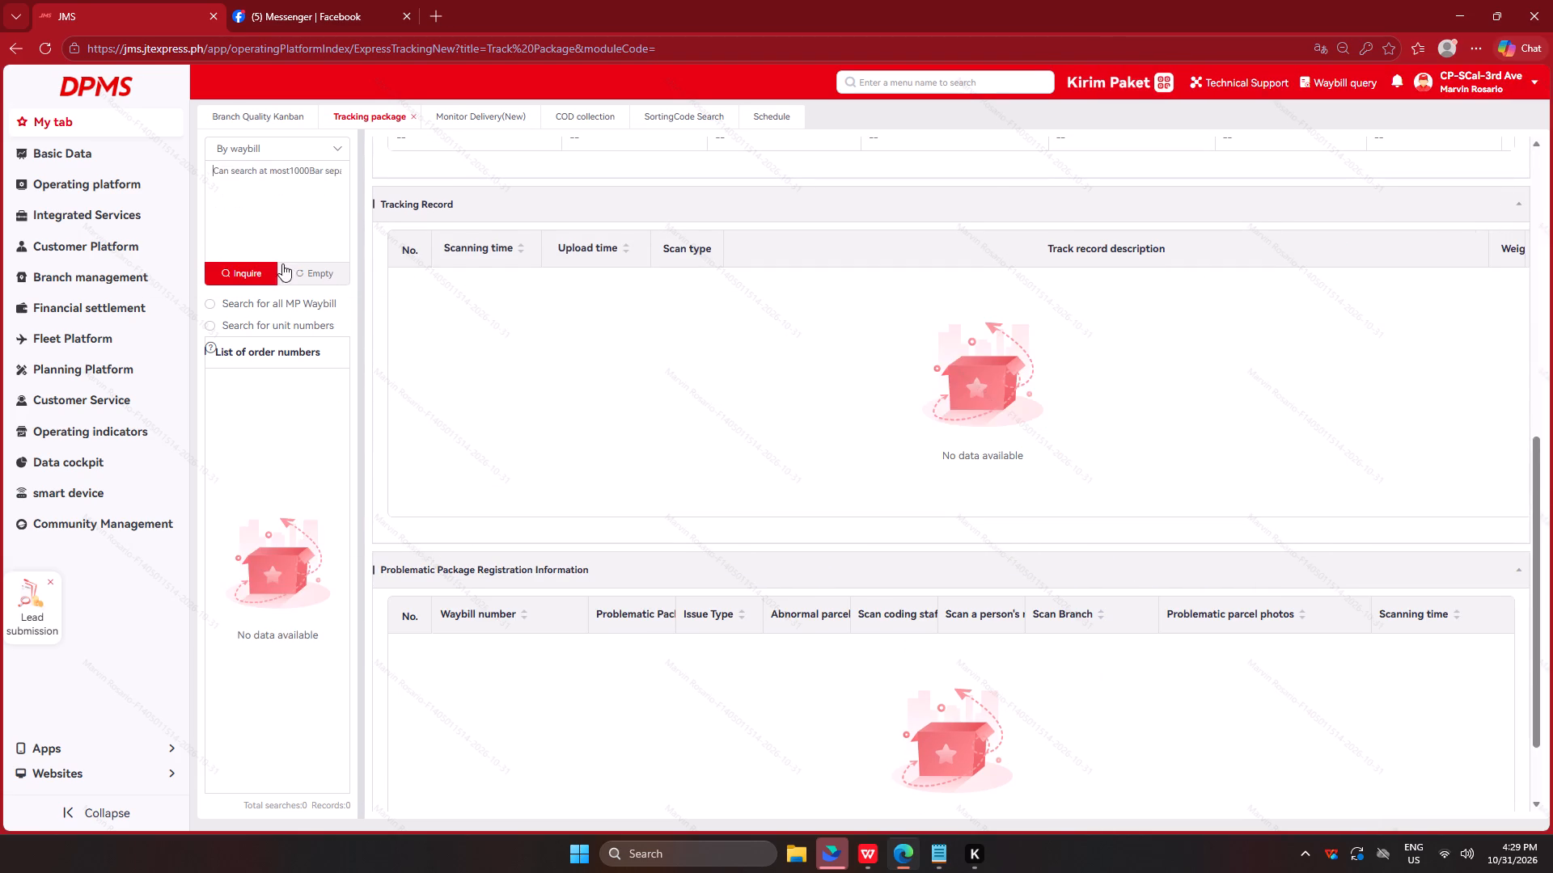
click(254, 273)
key(alt+Tab)
double_click(1174, 537)
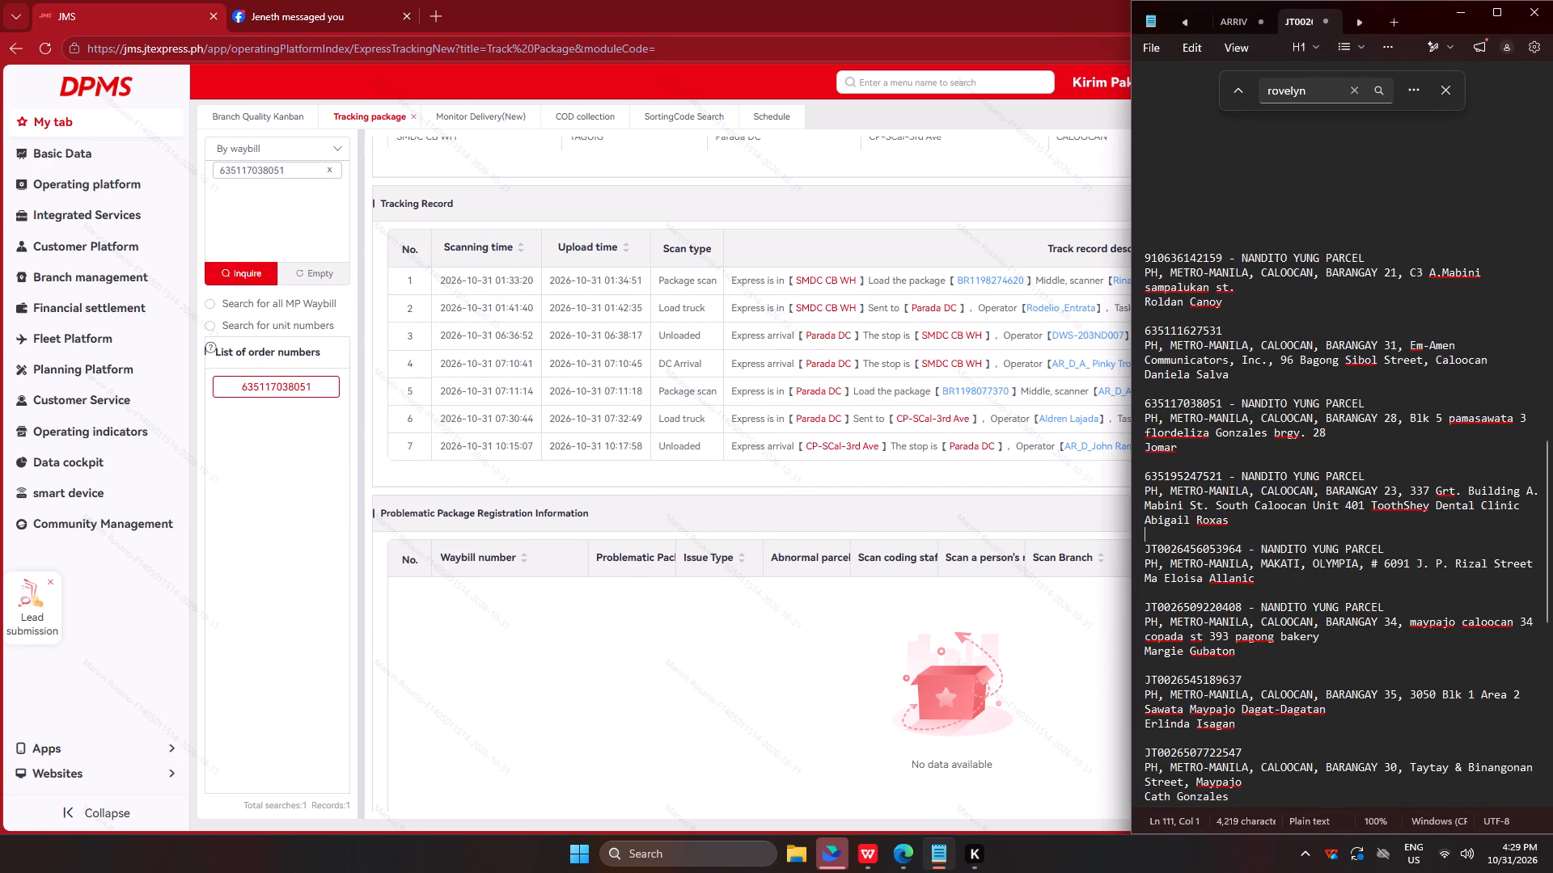
double_click(1174, 546)
key(ctrl+c)
key(ctrl+c)
key(ctrl+c)
key(ctrl+c)
click(315, 276)
ctrl+click(304, 247)
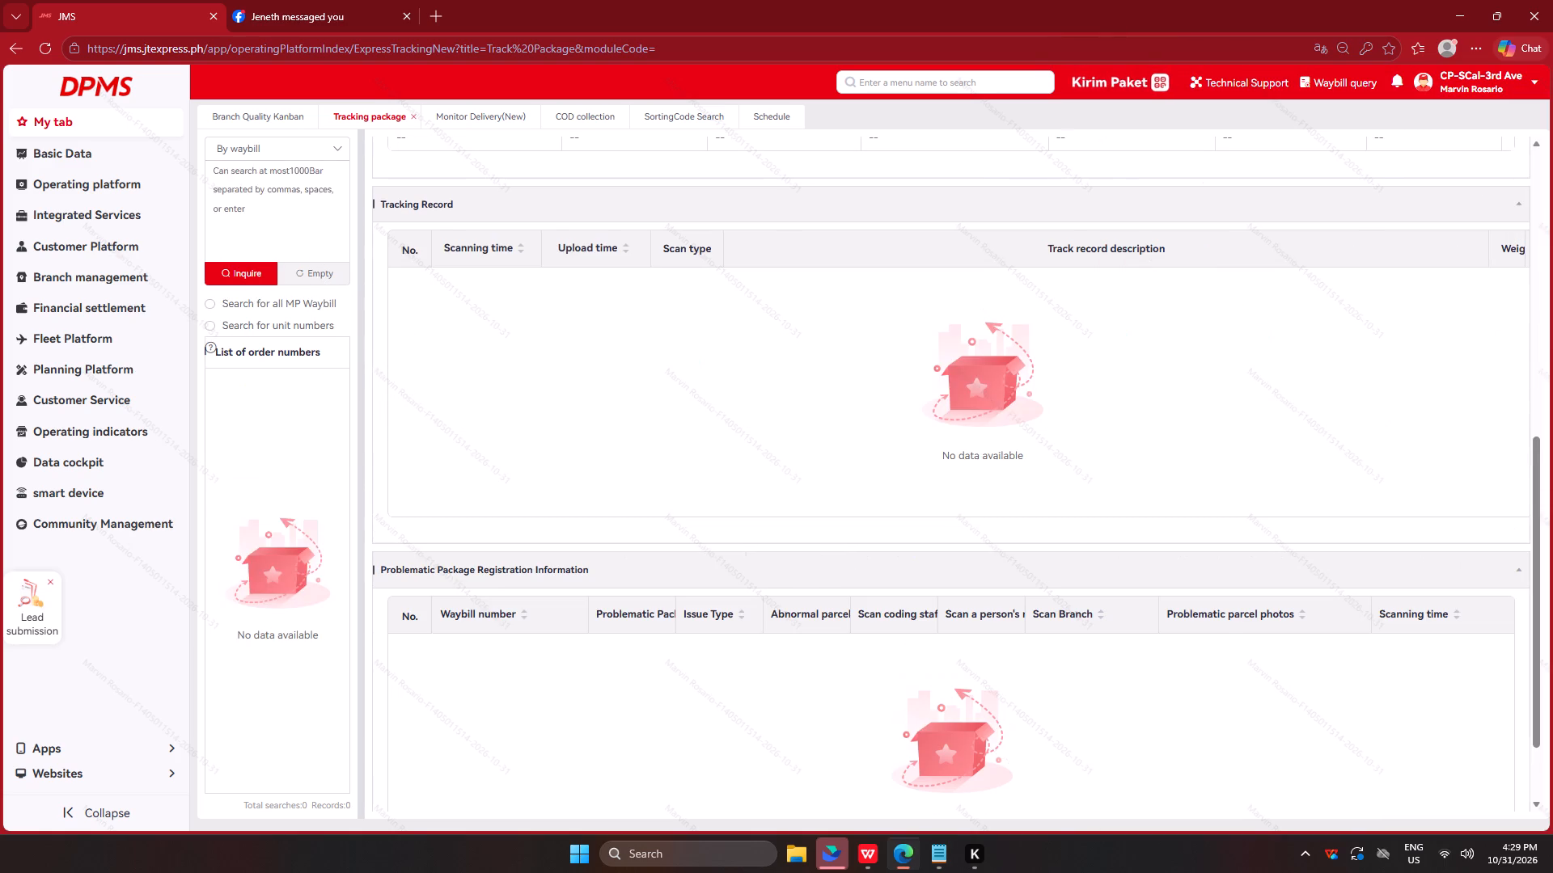
key(ctrl+v)
click(245, 275)
key(alt+Tab)
scroll(684, 508, down, 7)
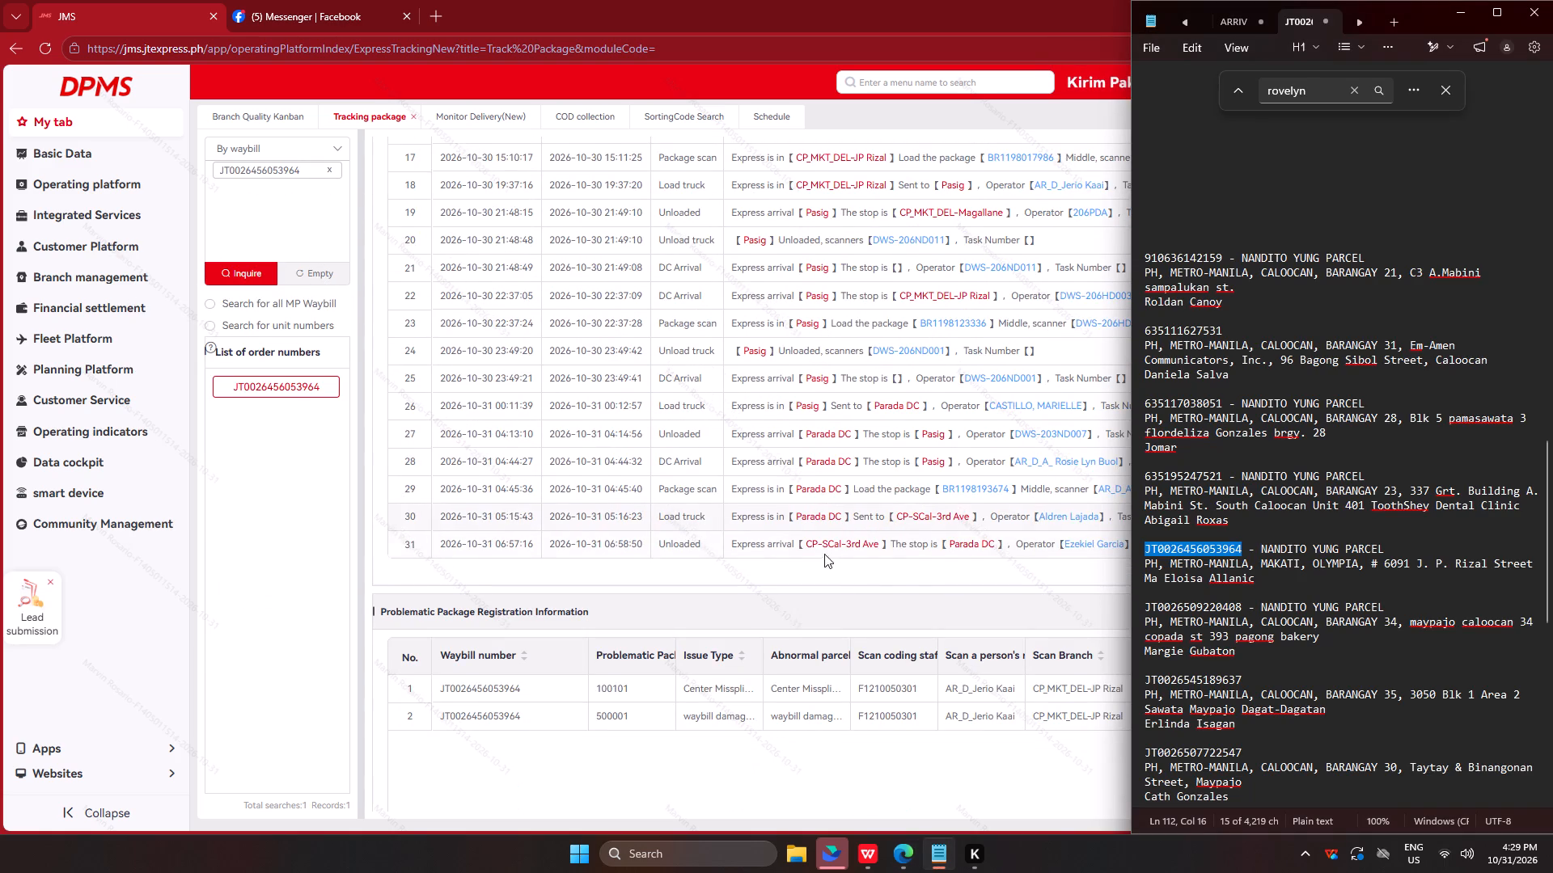
click(239, 273)
key(alt+Tab)
scroll(1260, 577, down, 3)
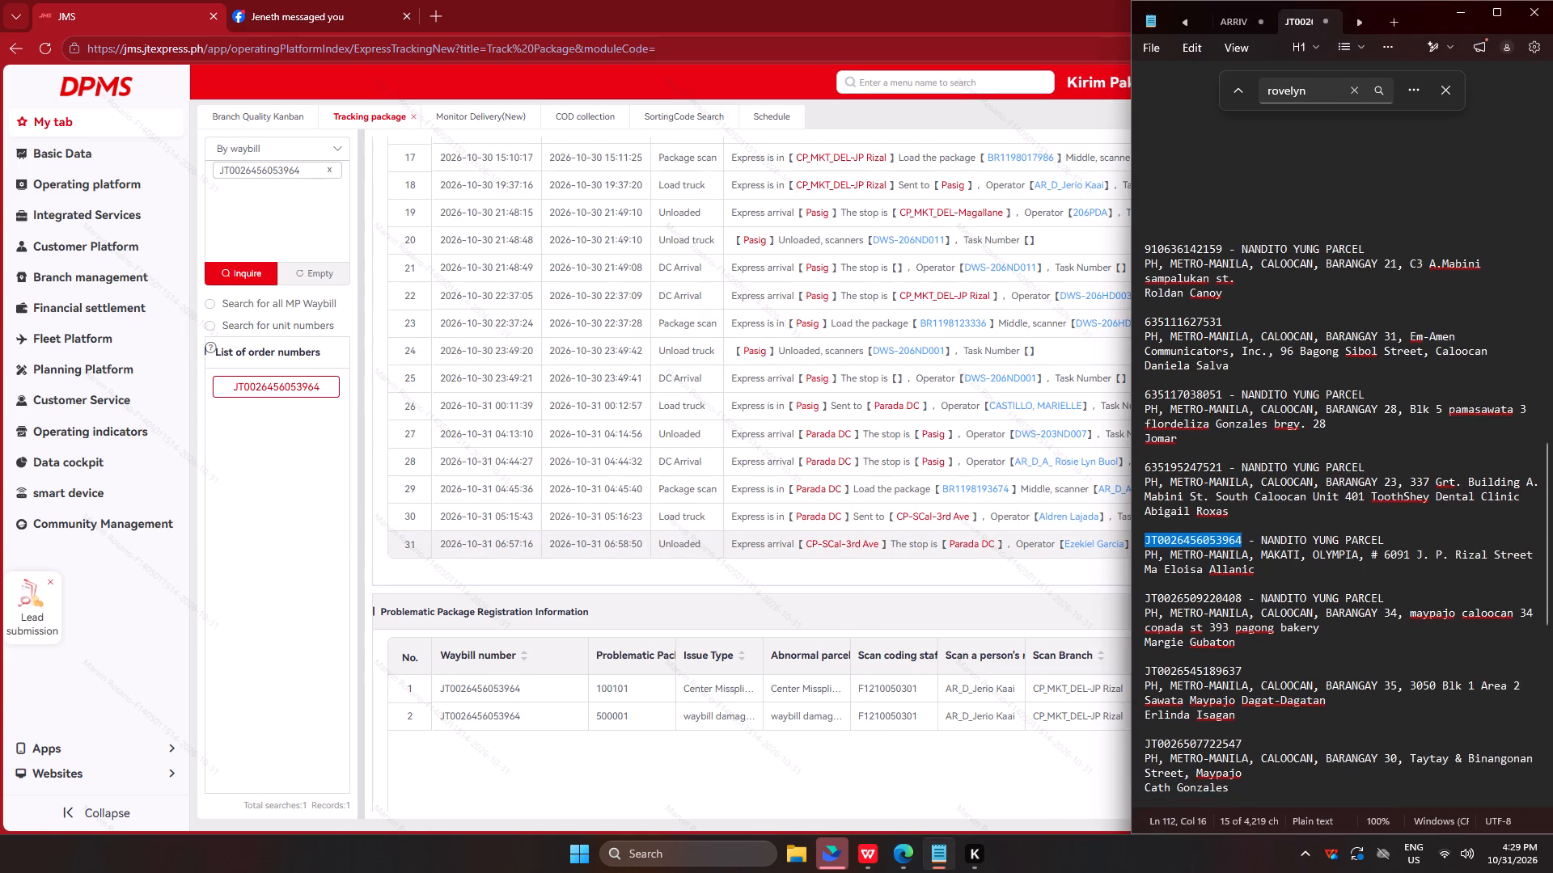
scroll(1260, 577, down, 2)
double_click(1197, 388)
key(ctrl+c)
key(ctrl+c)
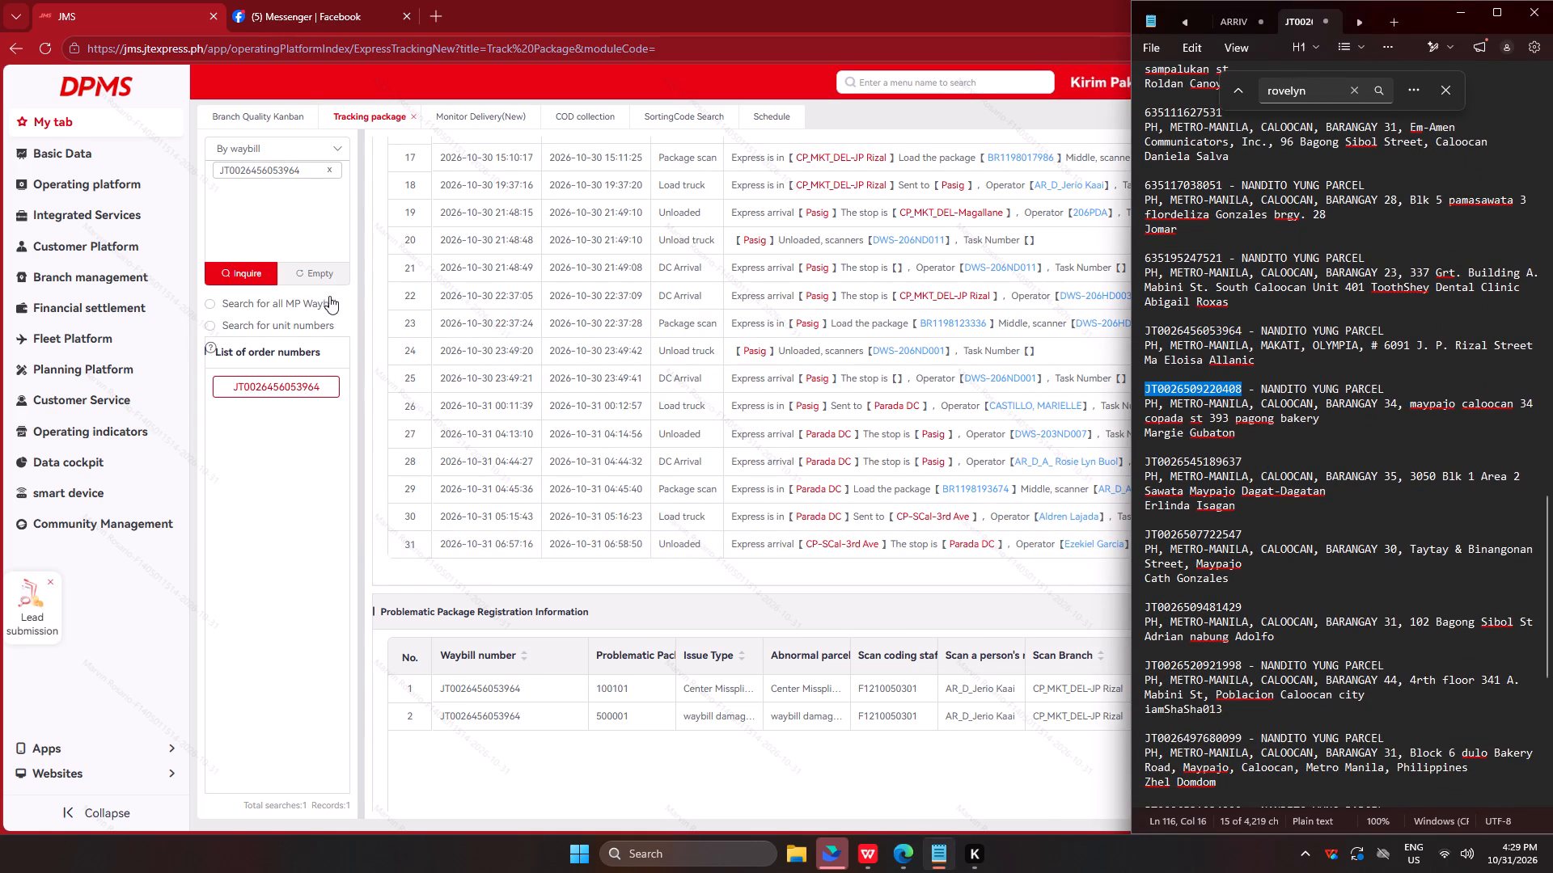
key(ctrl+c)
key(ctrl+c)
ctrl+click(315, 275)
click(313, 234)
key(ctrl+v)
click(235, 266)
key(alt+Tab)
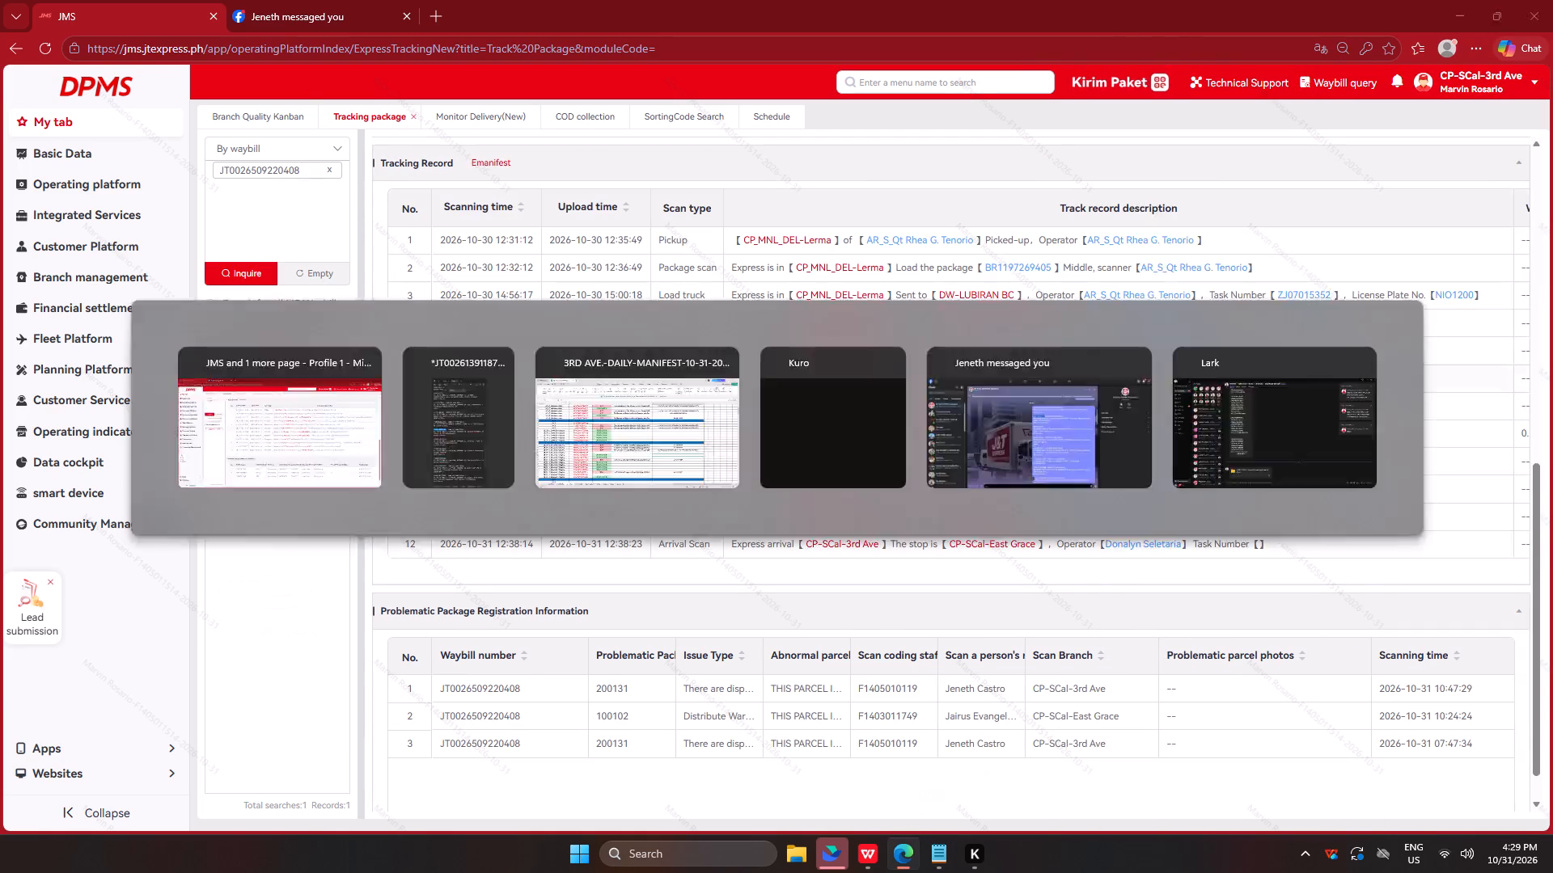
double_click(1200, 462)
key(ctrl+c)
key(ctrl+c)
key(ctrl+c)
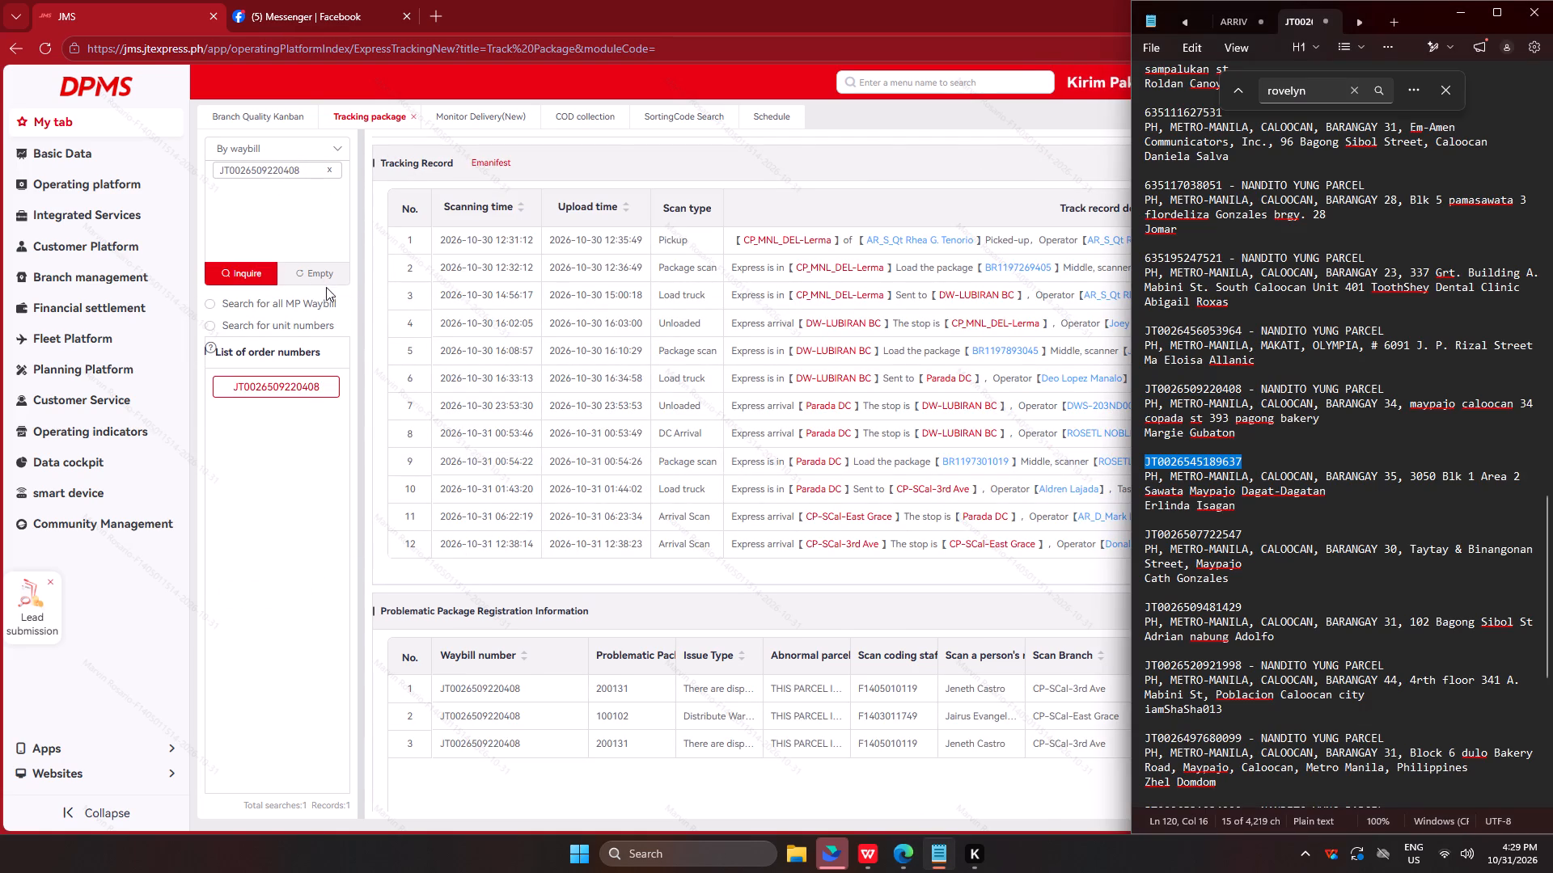
key(ctrl+c)
click(316, 264)
drag(311, 241, 303, 249)
key(ctrl+v)
click(256, 282)
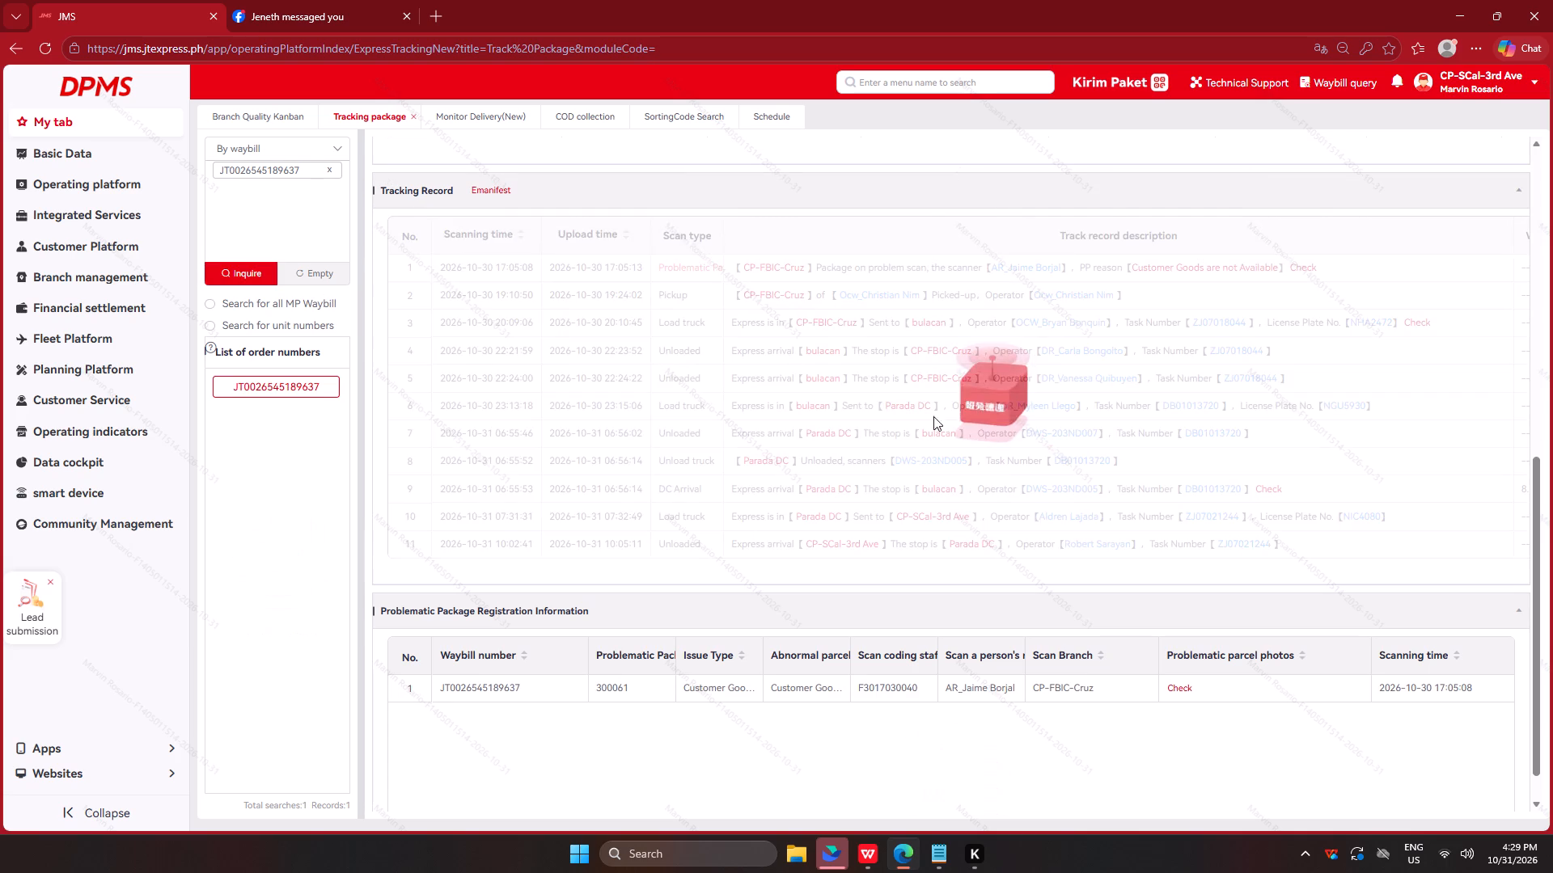
key(alt+Tab)
double_click(1189, 532)
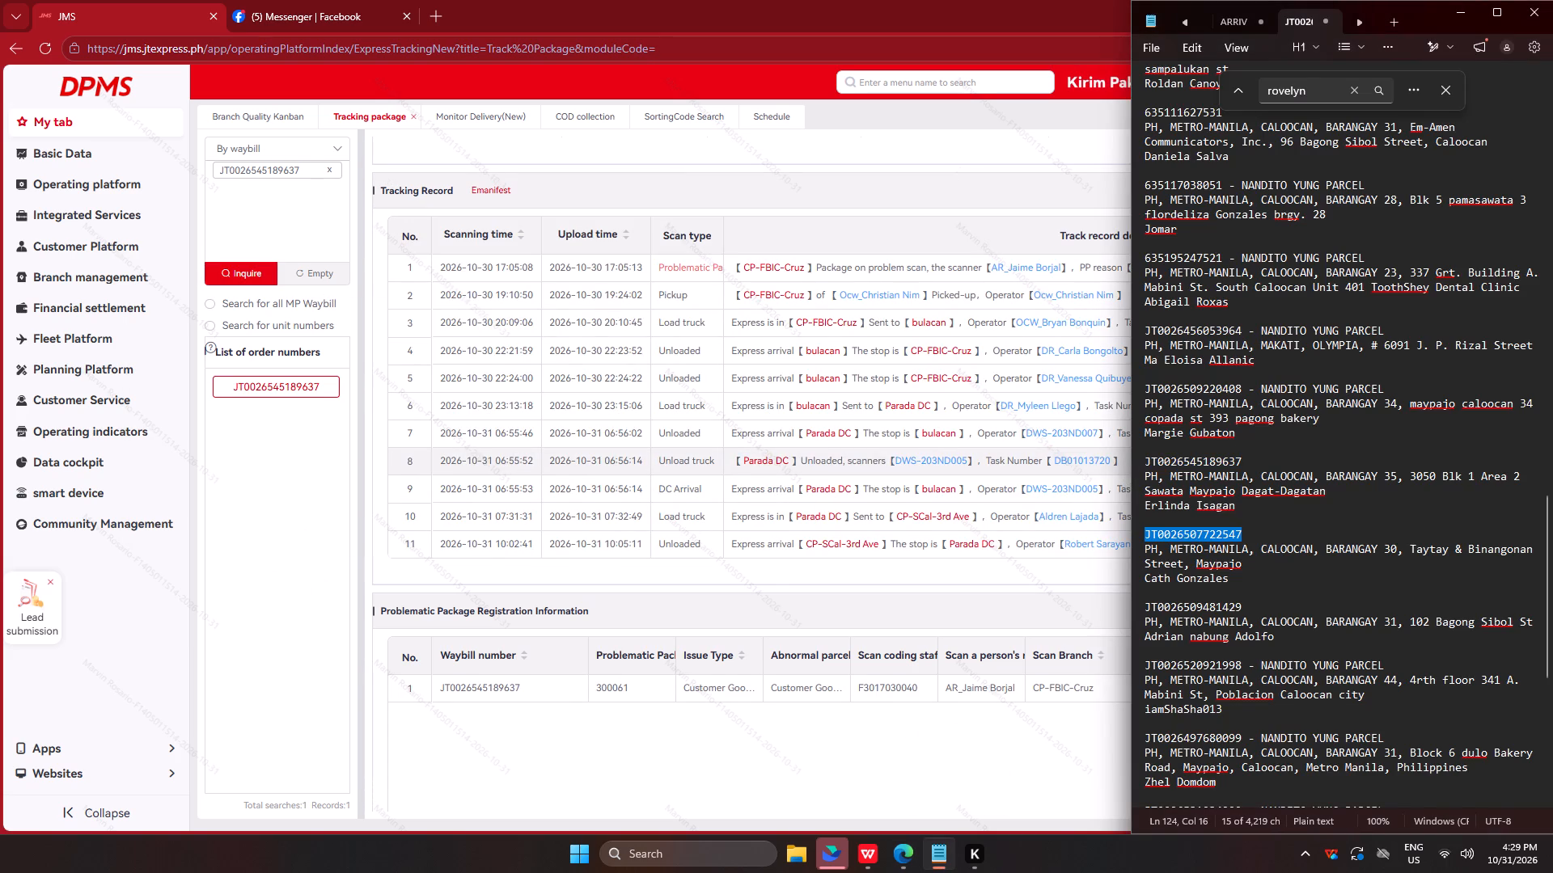
key(ctrl+c)
key(ctrl+c)
key(ctrl+c)
key(ctrl+c)
key(ctrl+c)
key(ctrl+c)
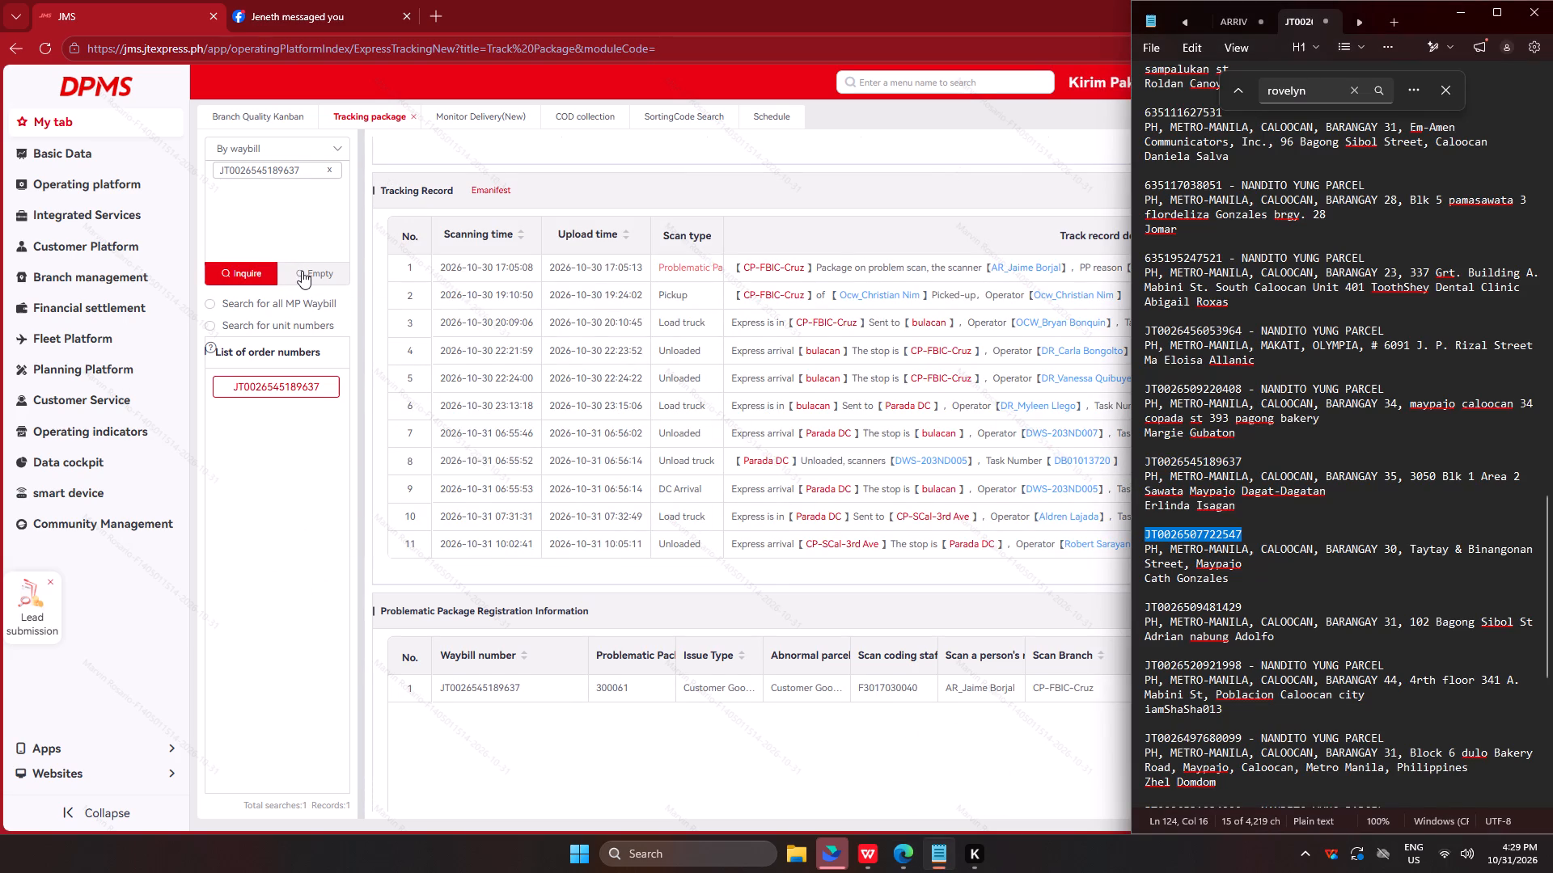
click(302, 271)
click(307, 251)
key(ctrl+v)
click(256, 272)
key(alt+Tab)
scroll(1313, 560, down, 7)
double_click(1195, 290)
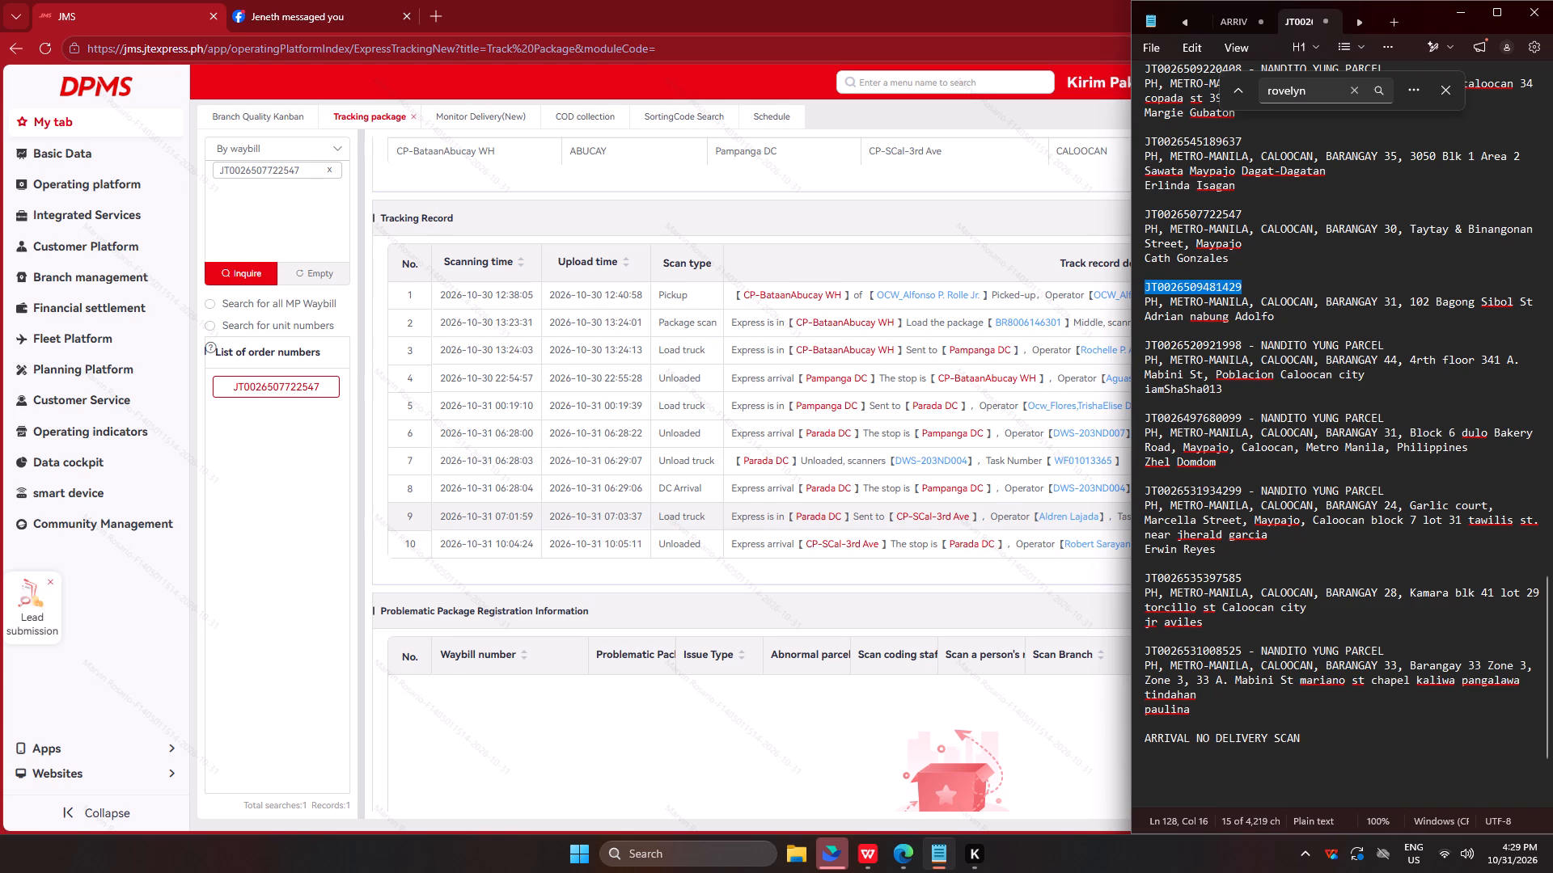
key(ctrl+c)
key(ctrl+c)
key(ctrl+c)
key(ctrl+c)
key(ctrl+c)
ctrl+click(312, 273)
click(315, 245)
key(ctrl+v)
click(241, 272)
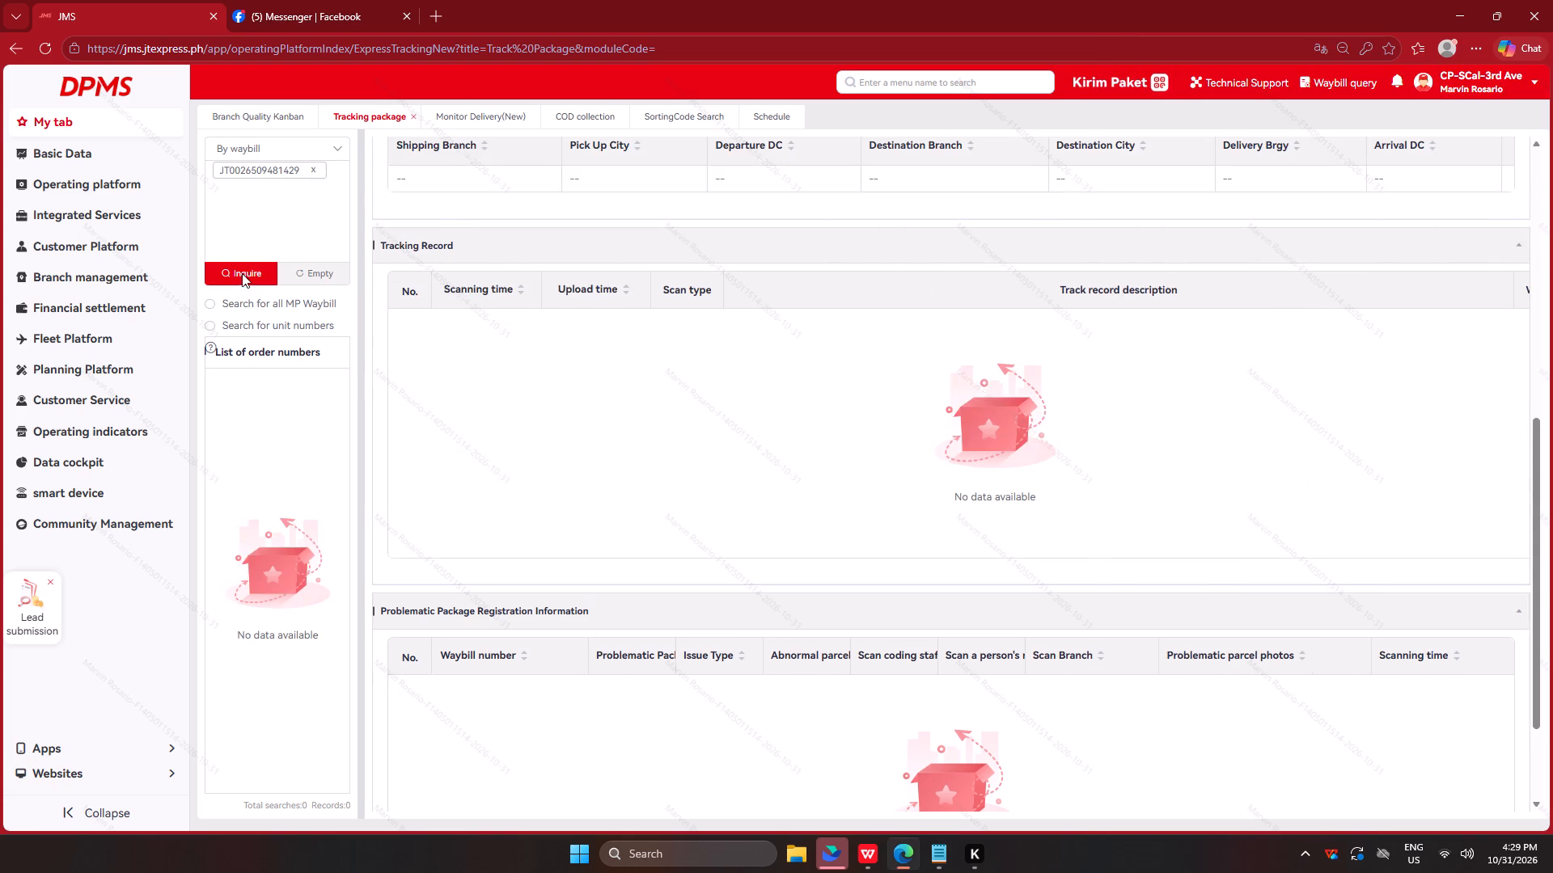
key(alt+Tab)
drag(1289, 320, 1136, 264)
key(ctrl+x)
click(1170, 285)
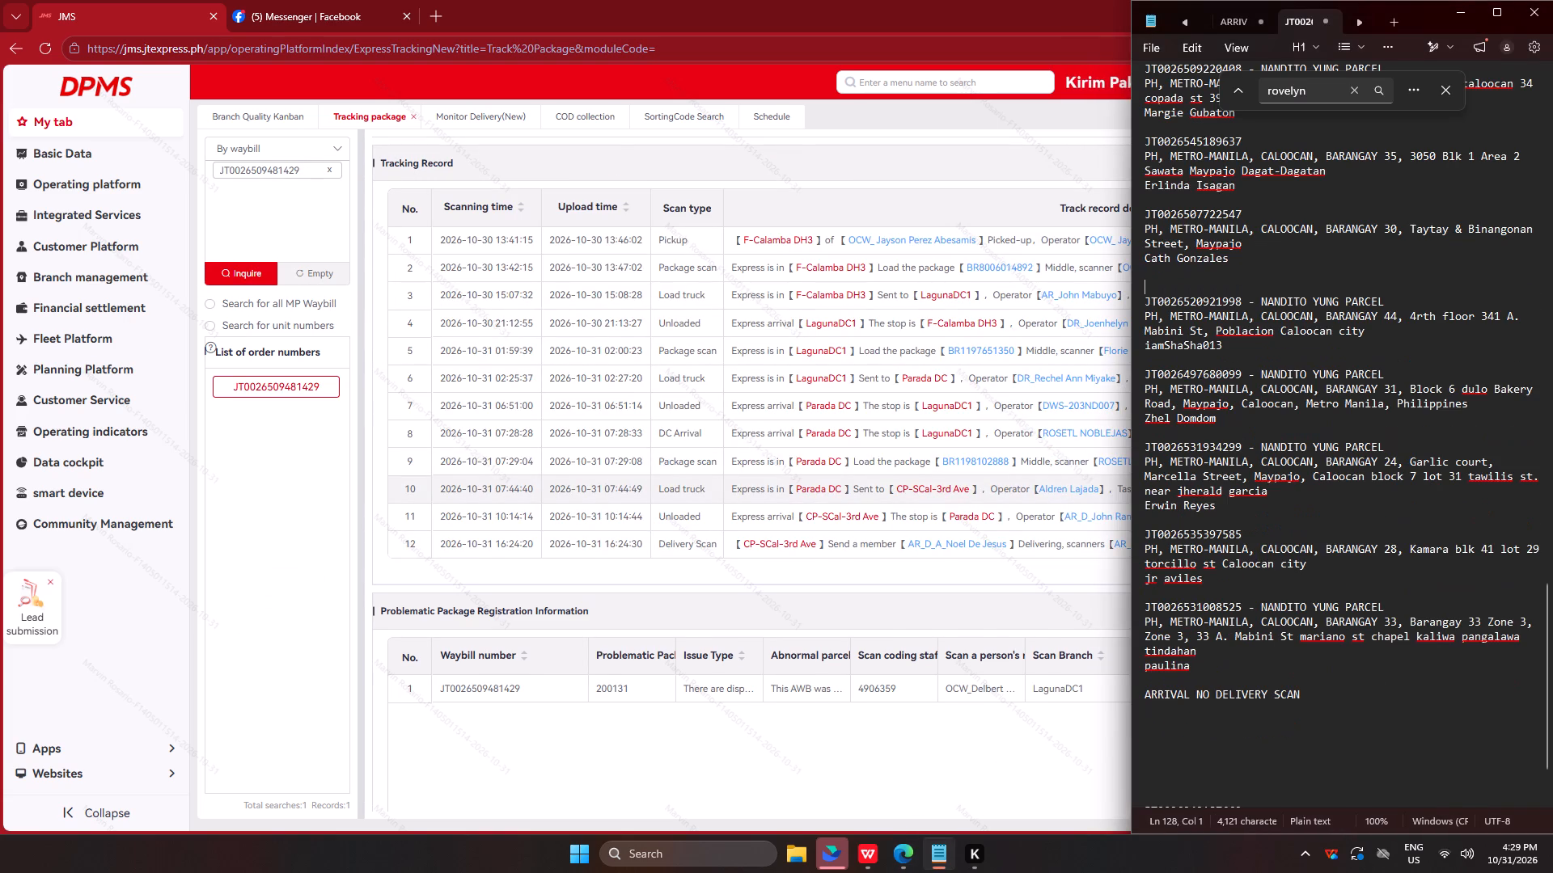
key(BackSpace)
double_click(1170, 284)
key(ctrl+c)
key(ctrl+c)
key(ctrl+c)
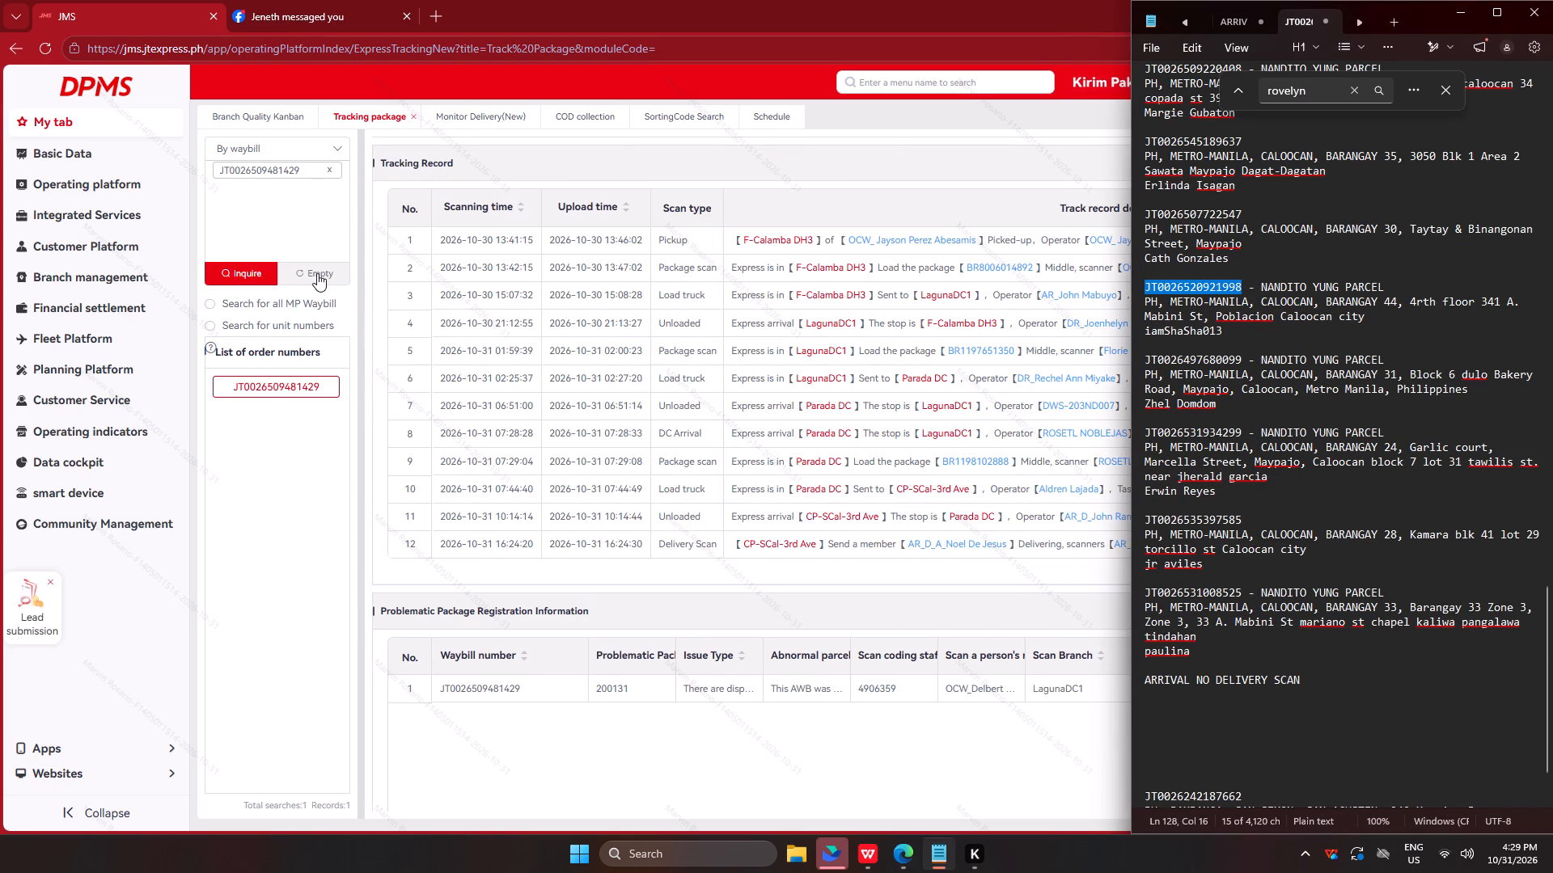
key(ctrl+c)
key(ctrl+c)
key(ctrl+c)
ctrl+click(316, 274)
click(319, 256)
key(ctrl+v)
click(251, 276)
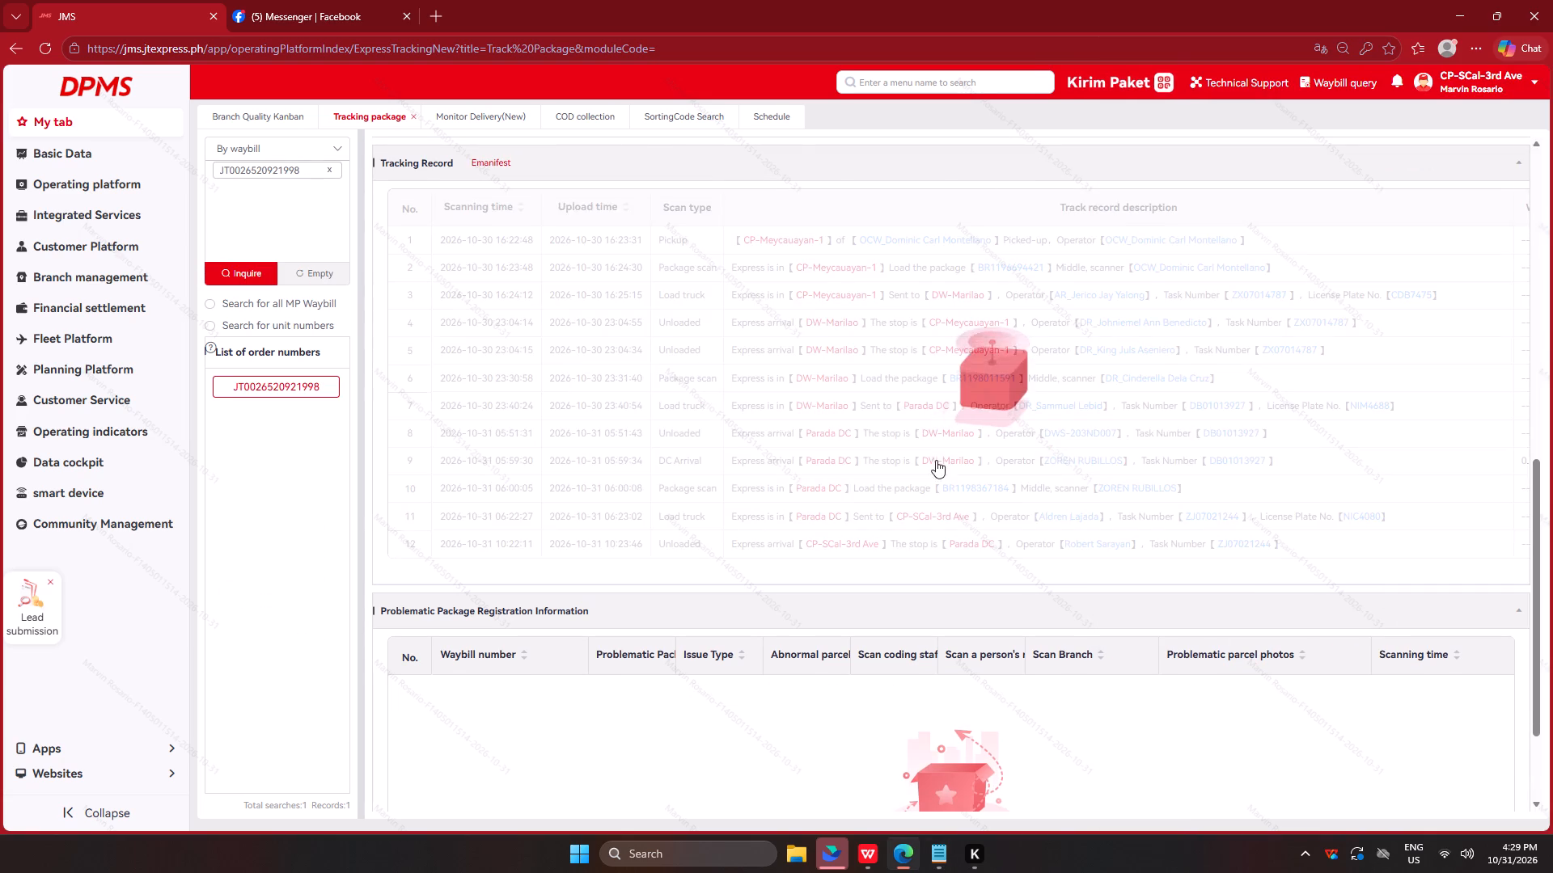
key(alt+Tab)
double_click(1183, 357)
key(ctrl+c)
key(ctrl+c)
key(ctrl+c)
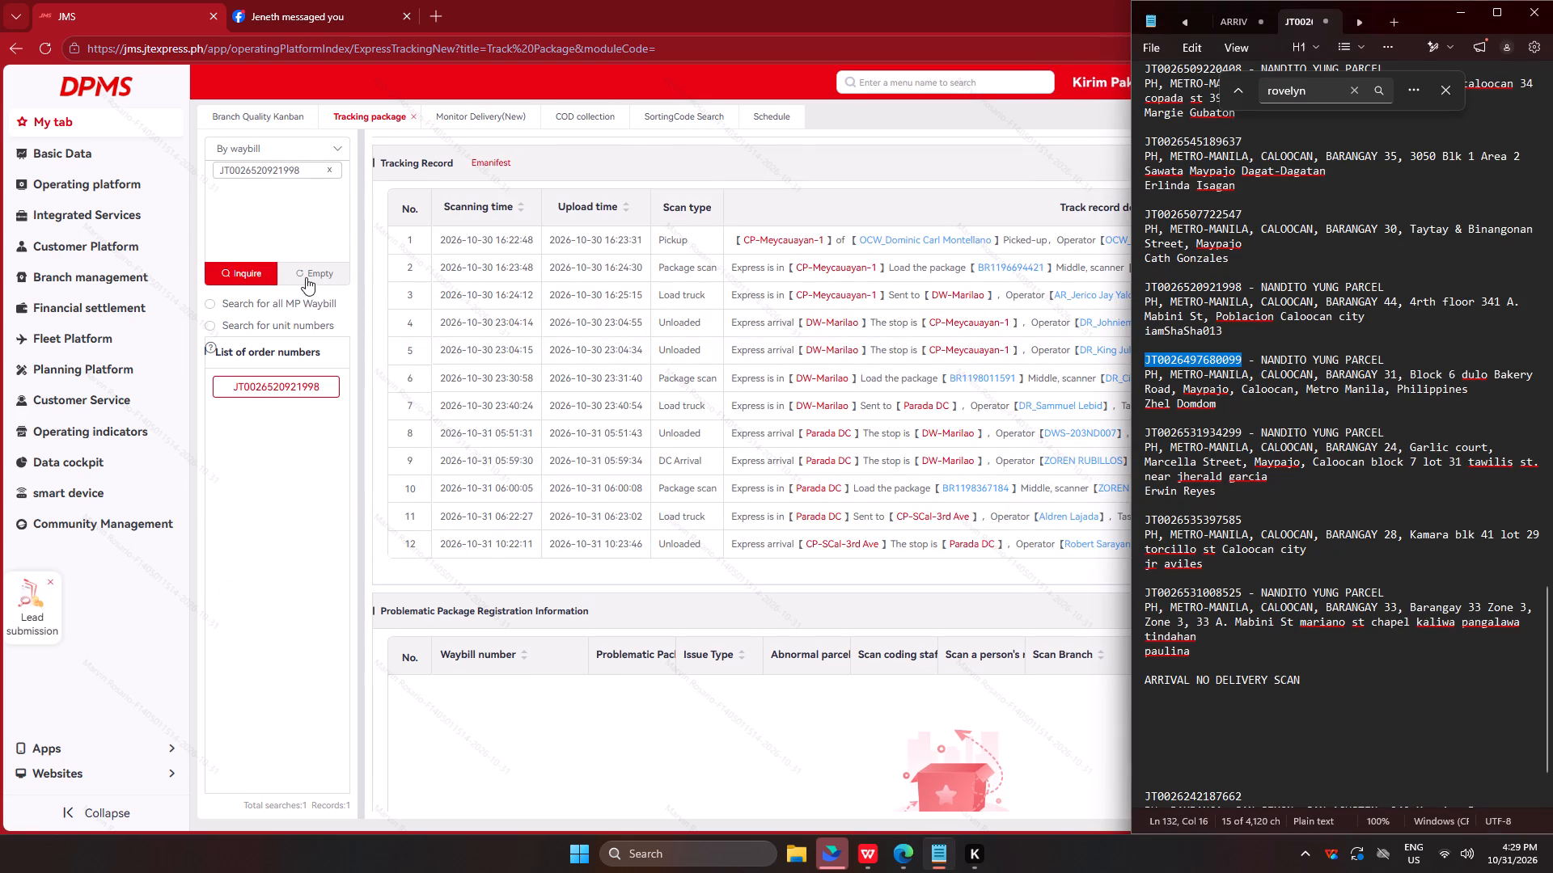
key(ctrl+c)
key(ctrl+c)
key(ctrl+c)
ctrl+click(307, 276)
ctrl+click(323, 238)
key(ctrl+v)
click(226, 272)
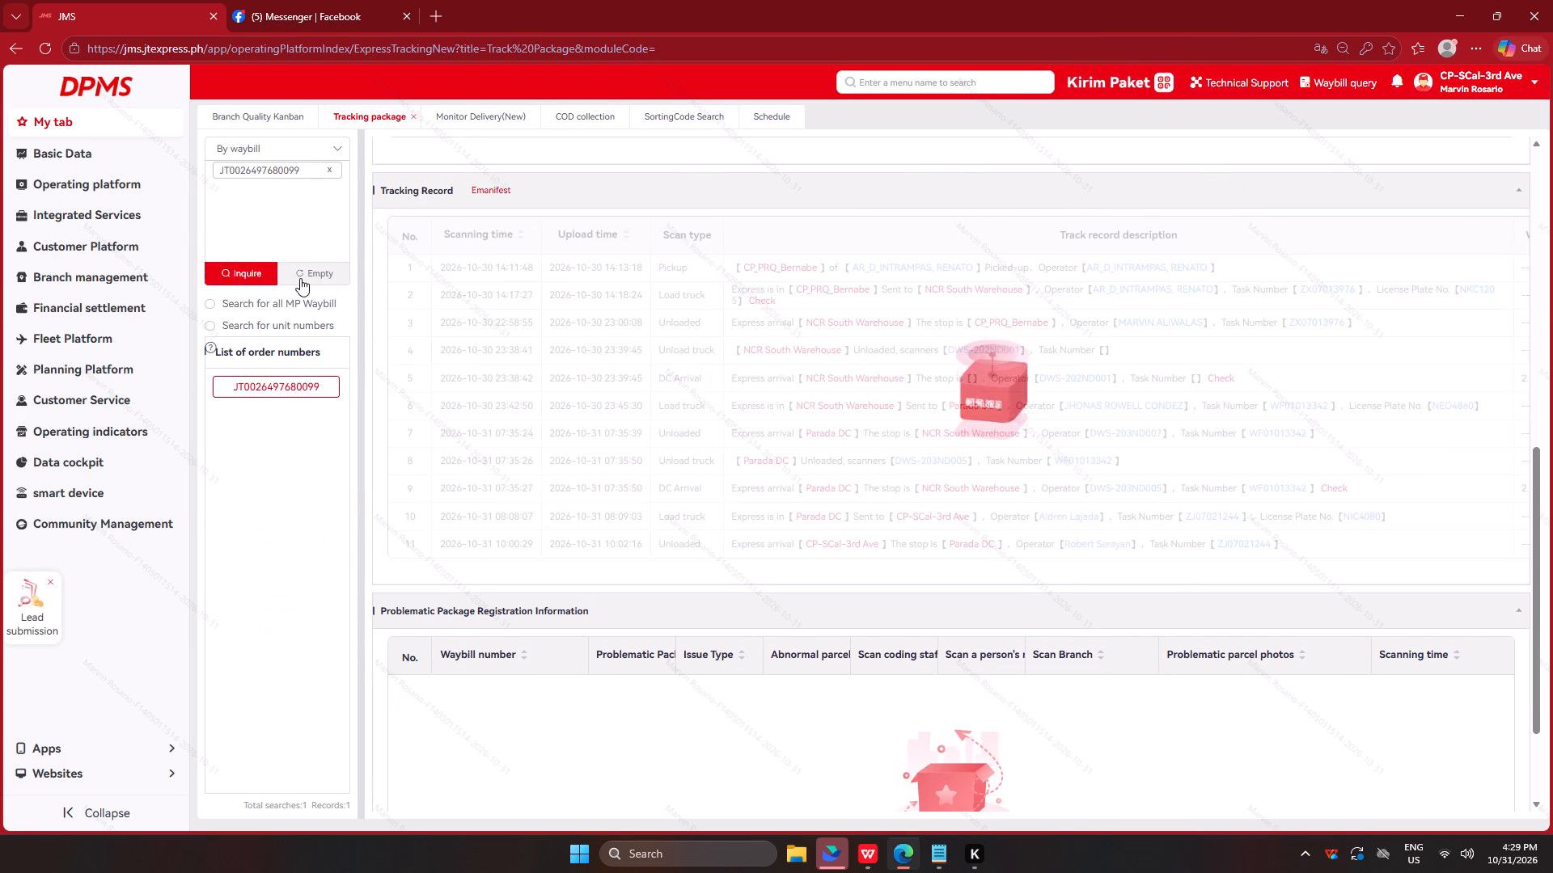
key(alt+Tab)
double_click(1191, 431)
key(ctrl+c)
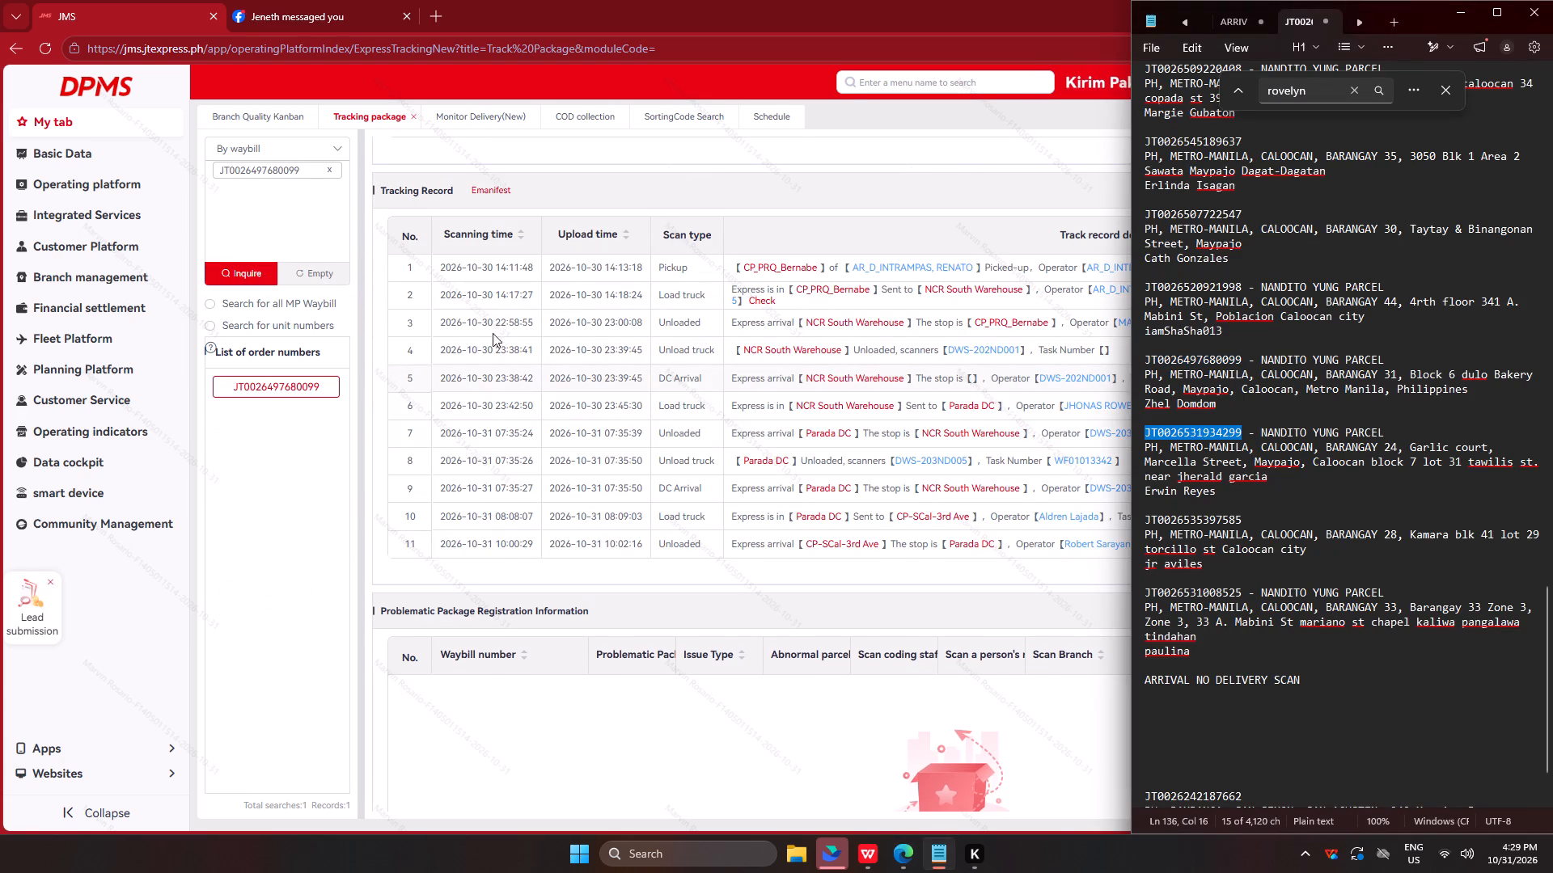
key(ctrl+c)
key(ctrl+c)
key(ctrl+c)
click(313, 273)
click(306, 224)
key(ctrl+v)
click(259, 277)
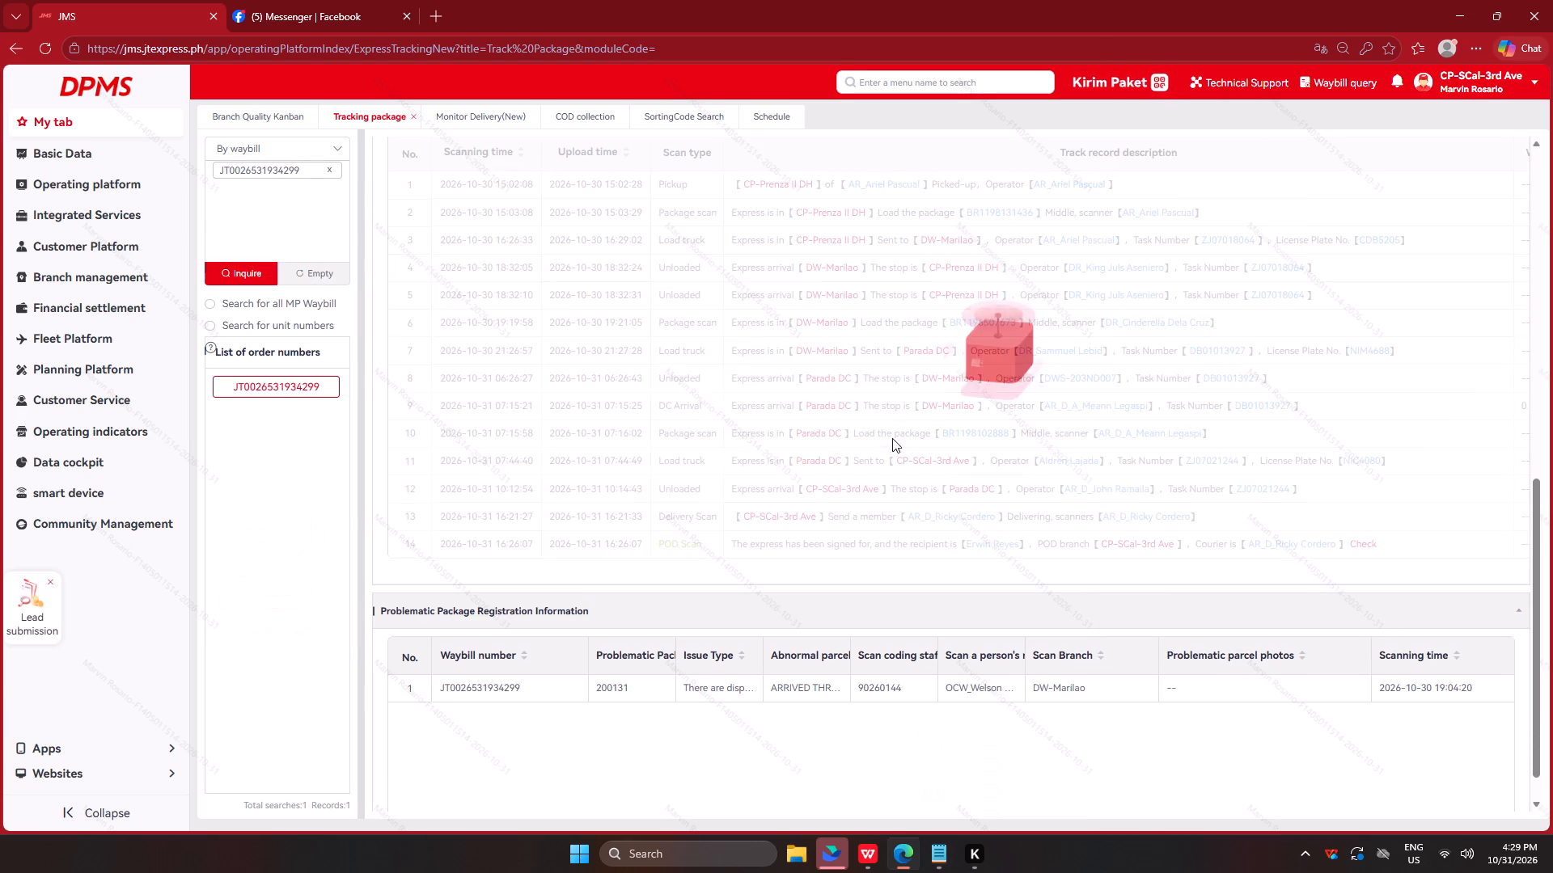
key(alt+Tab)
drag(1267, 504, 1126, 458)
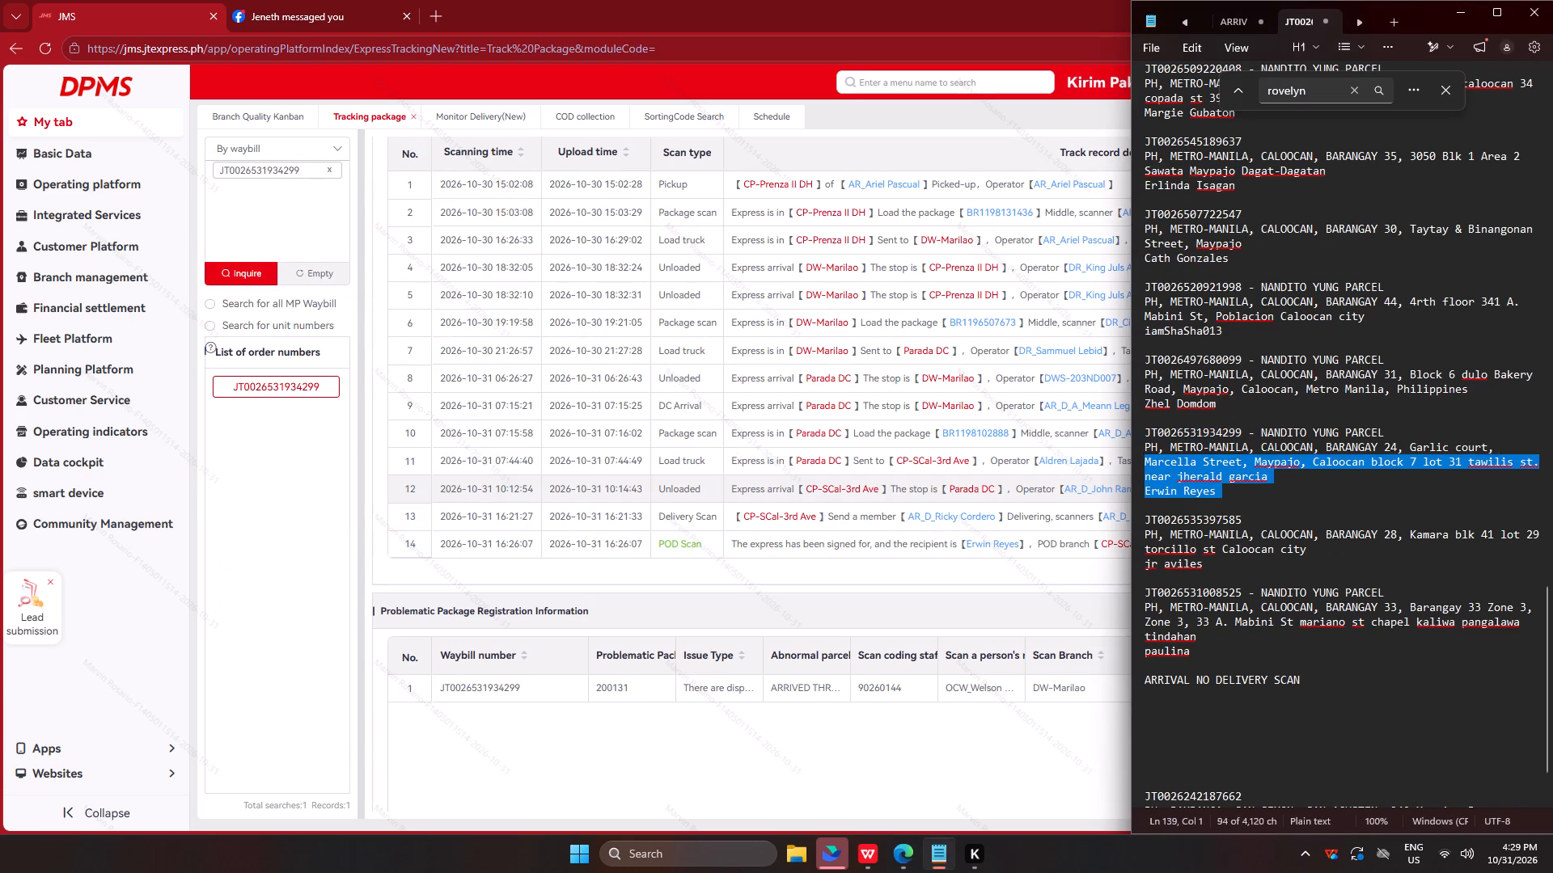
drag(1126, 458, 1111, 414)
key(ctrl+x)
double_click(1185, 428)
key(ctrl+c)
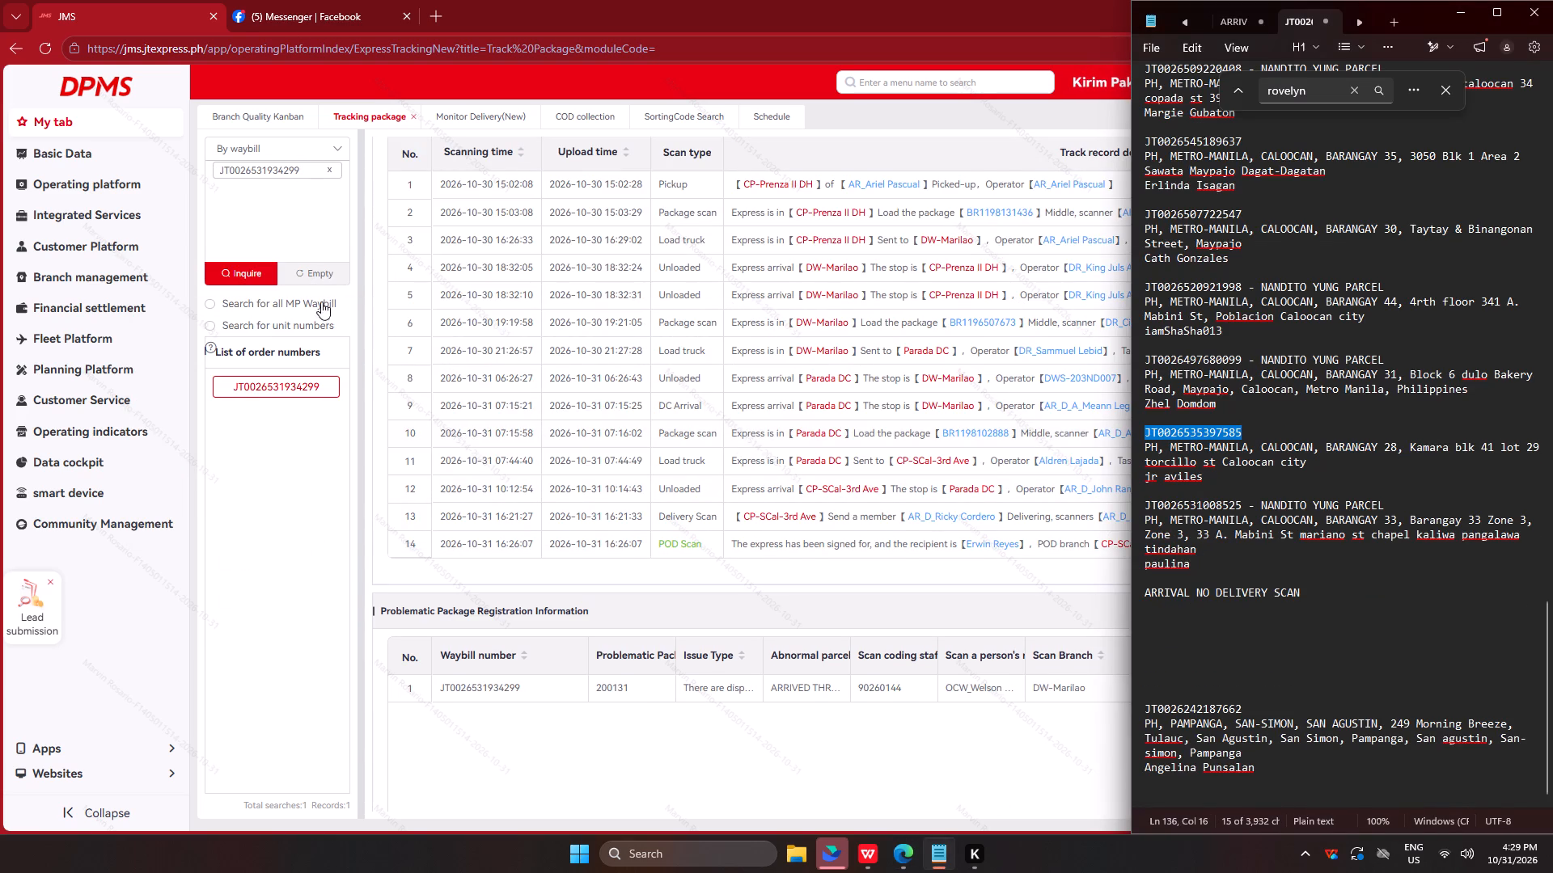
key(ctrl+c)
key(ctrl+c)
key(ctrl+c)
key(ctrl+c)
key(ctrl+c)
key(ctrl+c)
key(ctrl+c)
click(321, 272)
click(310, 207)
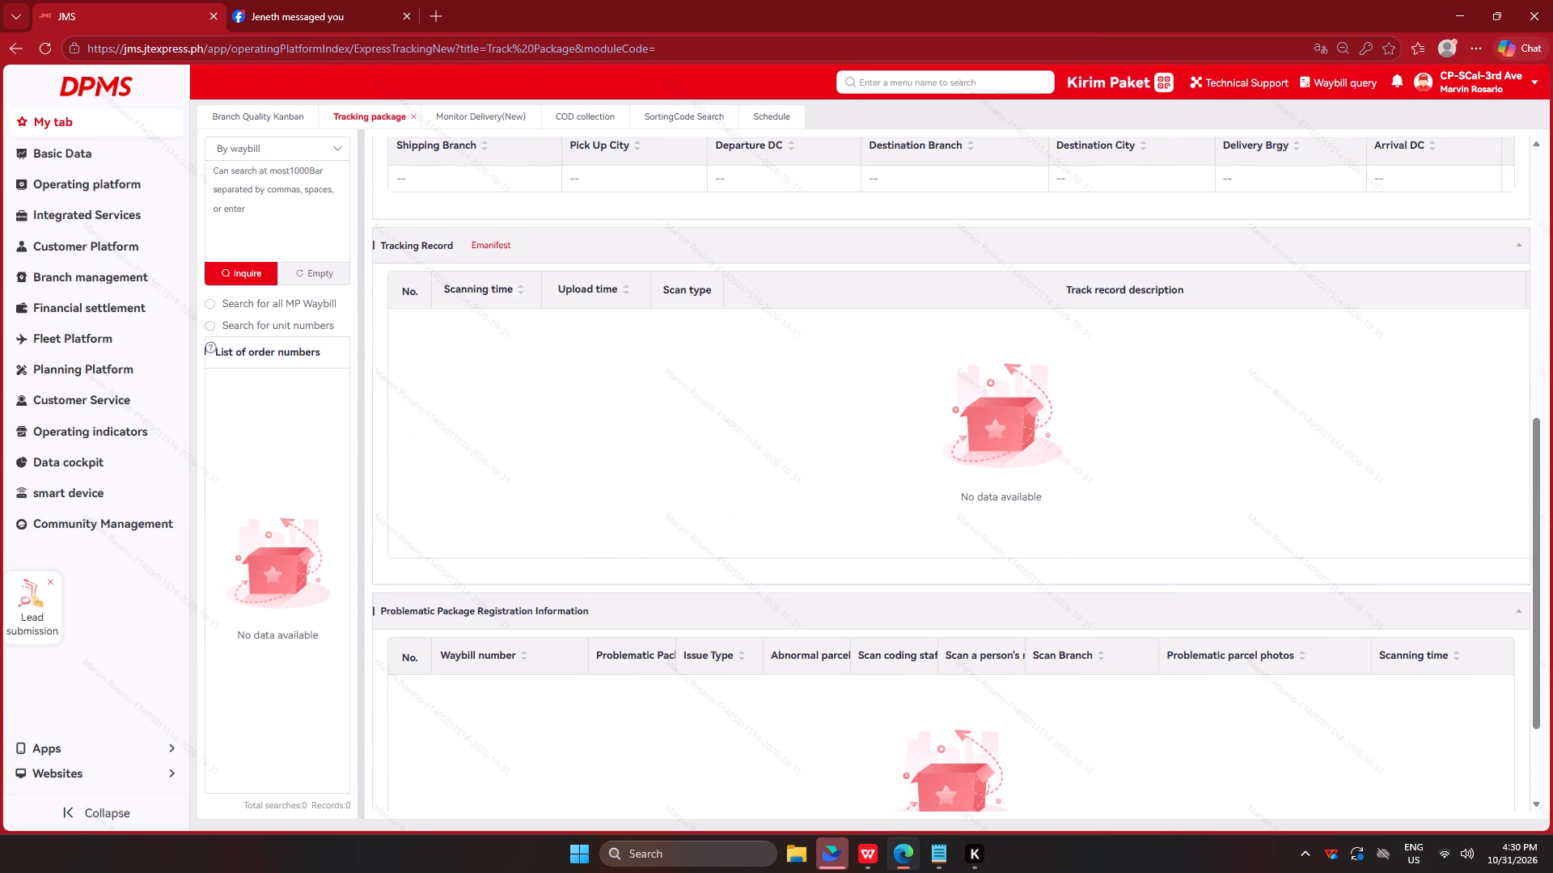
ctrl+click(287, 199)
key(ctrl+v)
click(251, 272)
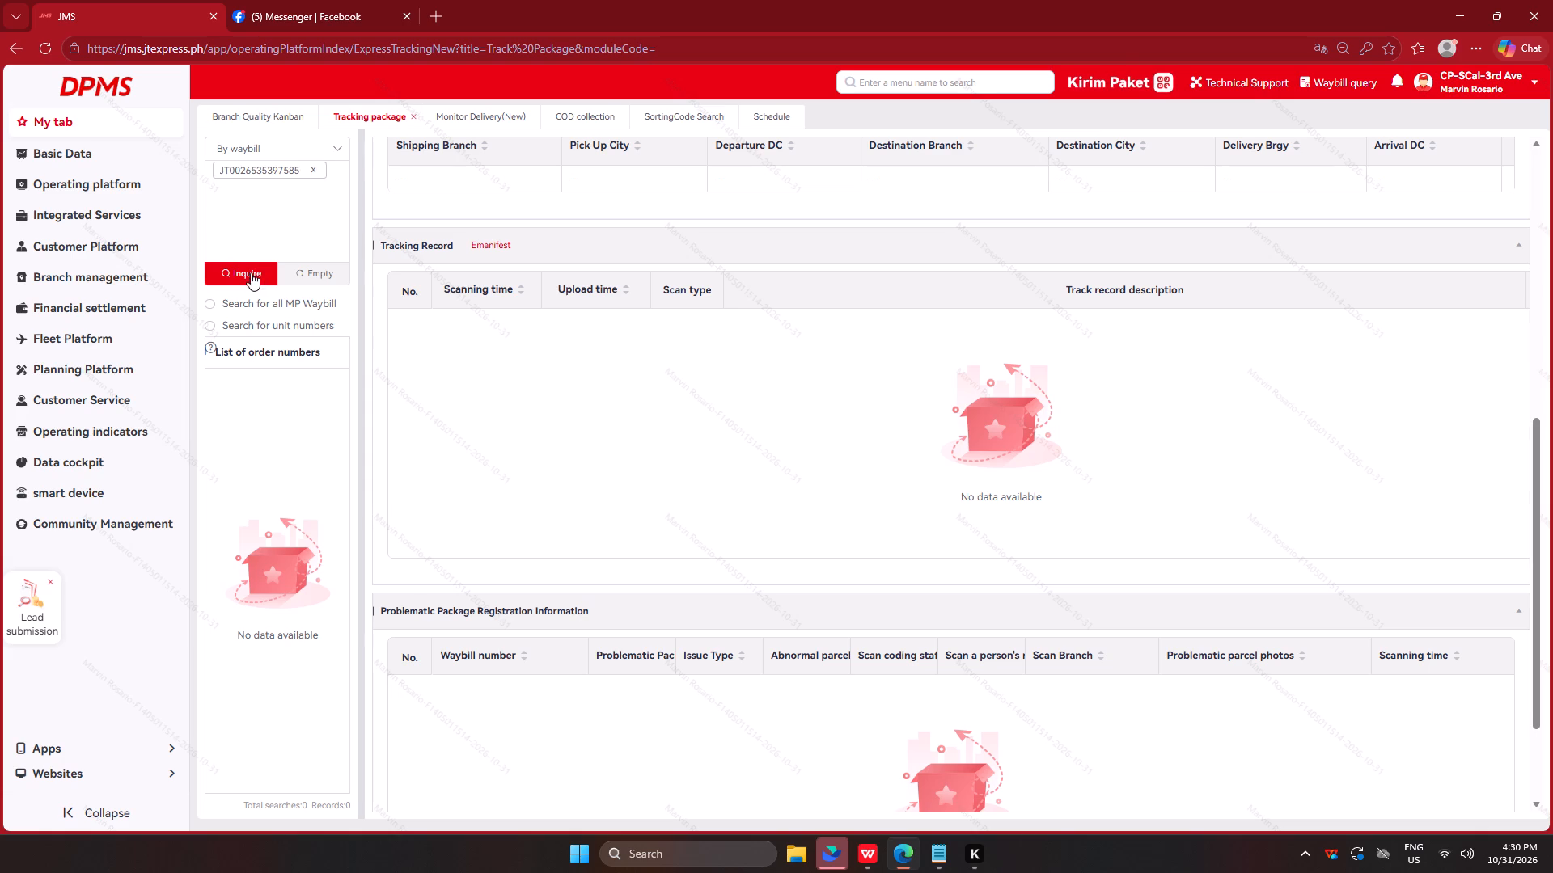
key(alt+Tab)
double_click(1196, 502)
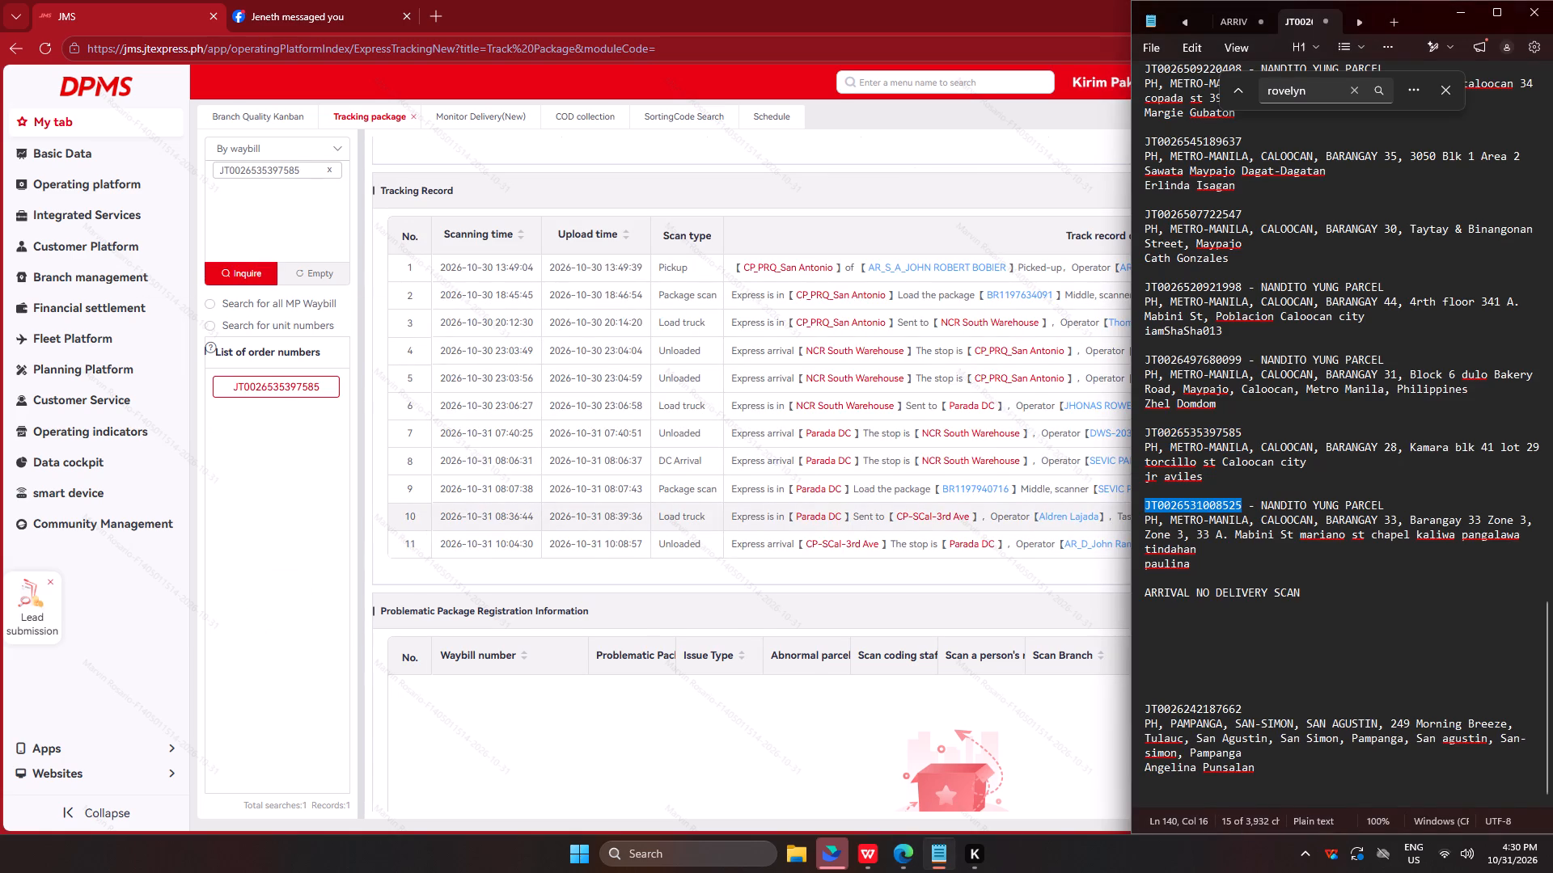
key(ctrl+c)
key(ctrl+c)
key(ctrl+c)
key(ctrl+c)
key(ctrl+c)
ctrl+click(330, 278)
click(320, 236)
key(ctrl+v)
click(248, 272)
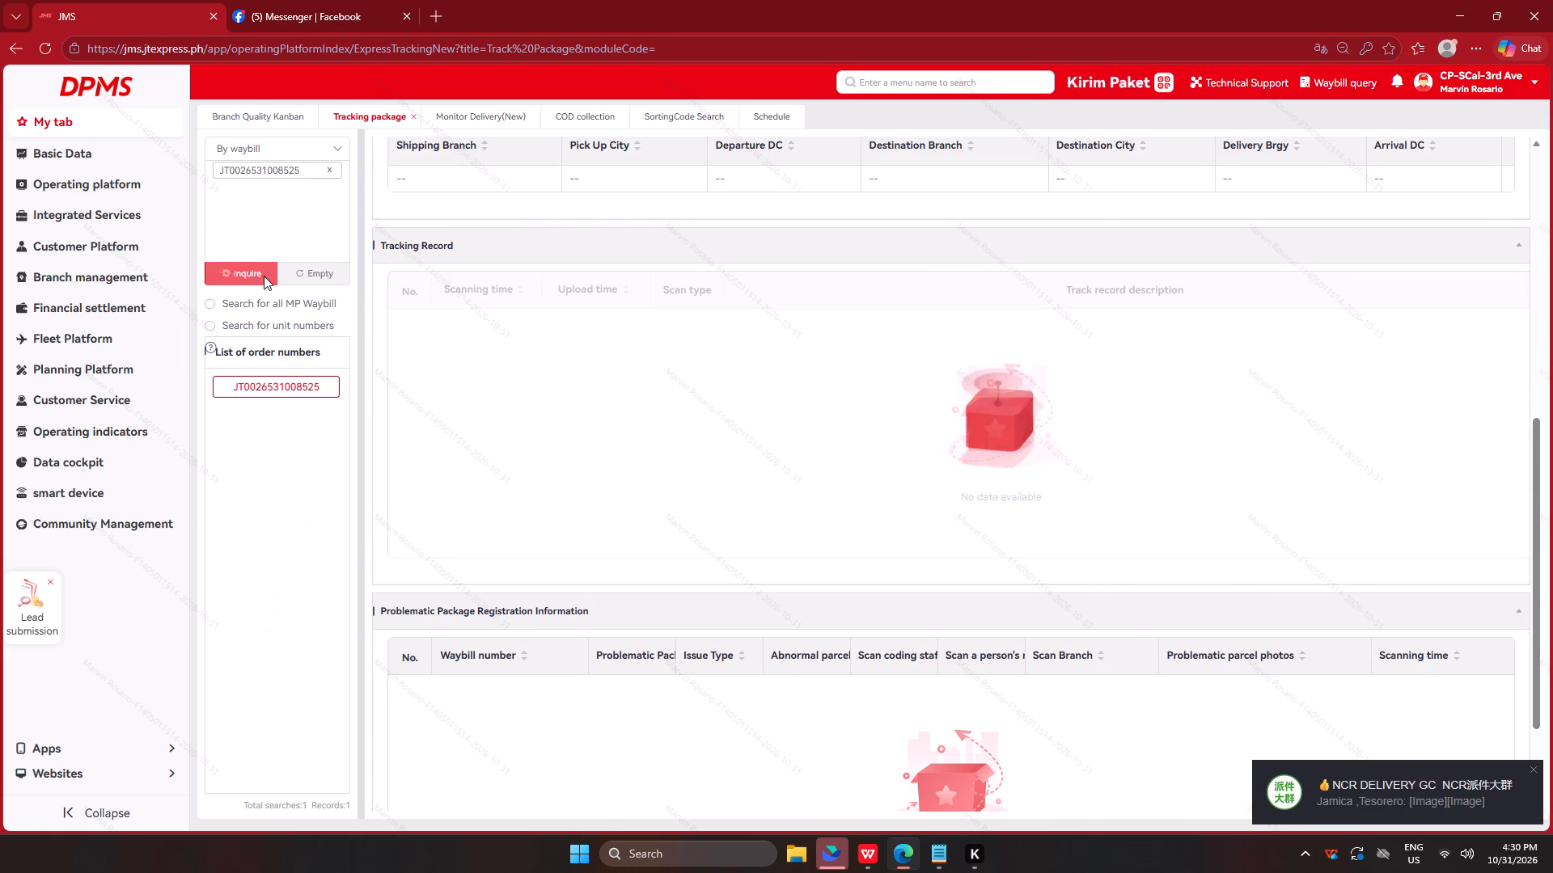
key(alt+Tab)
drag(1348, 598, 1099, 118)
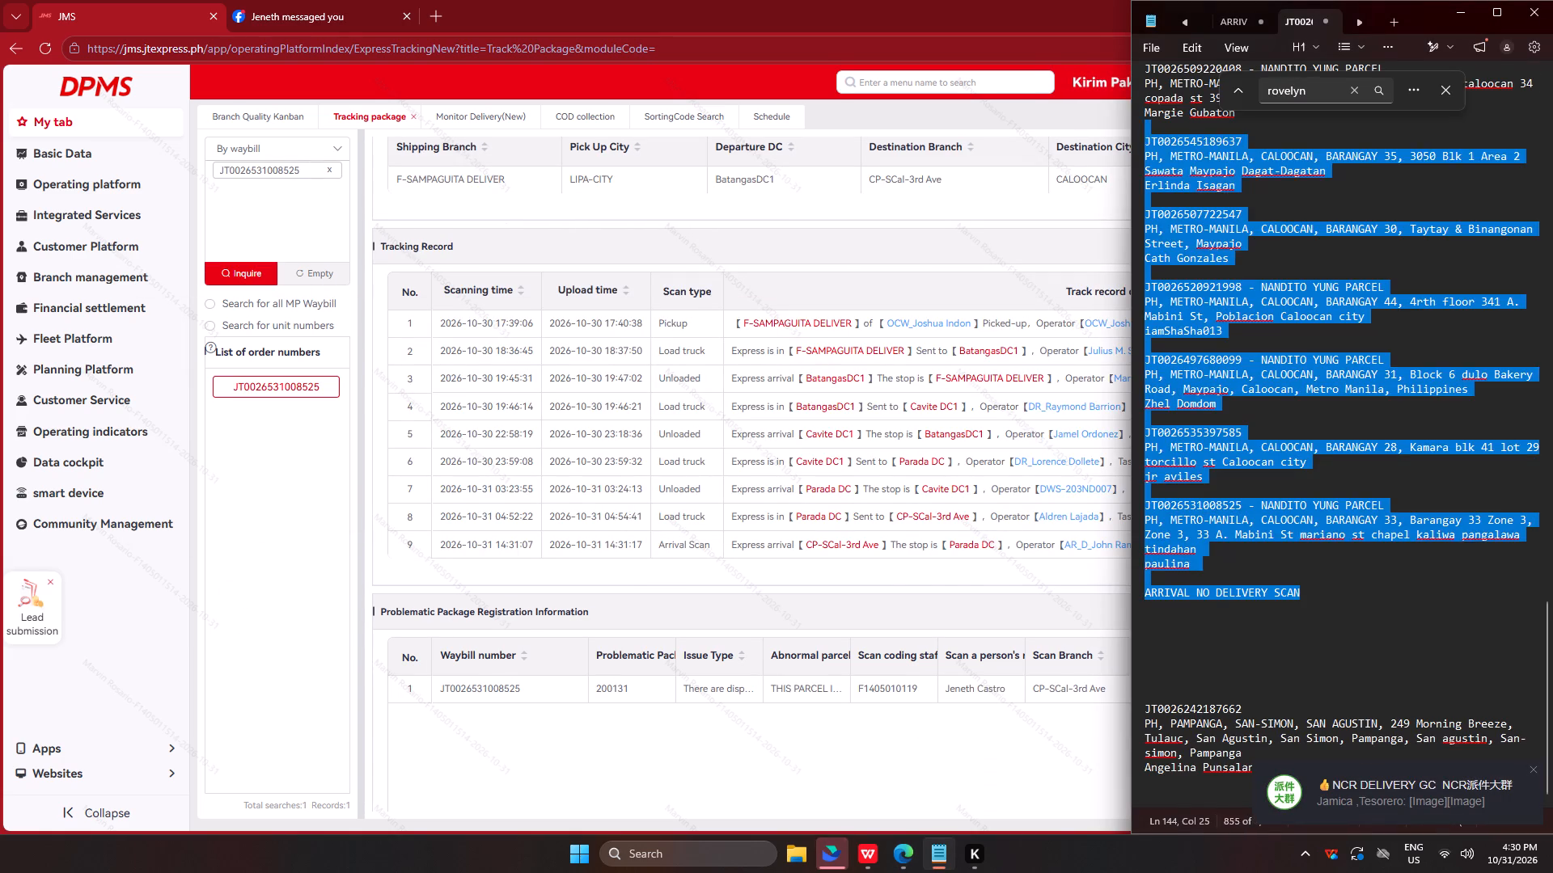
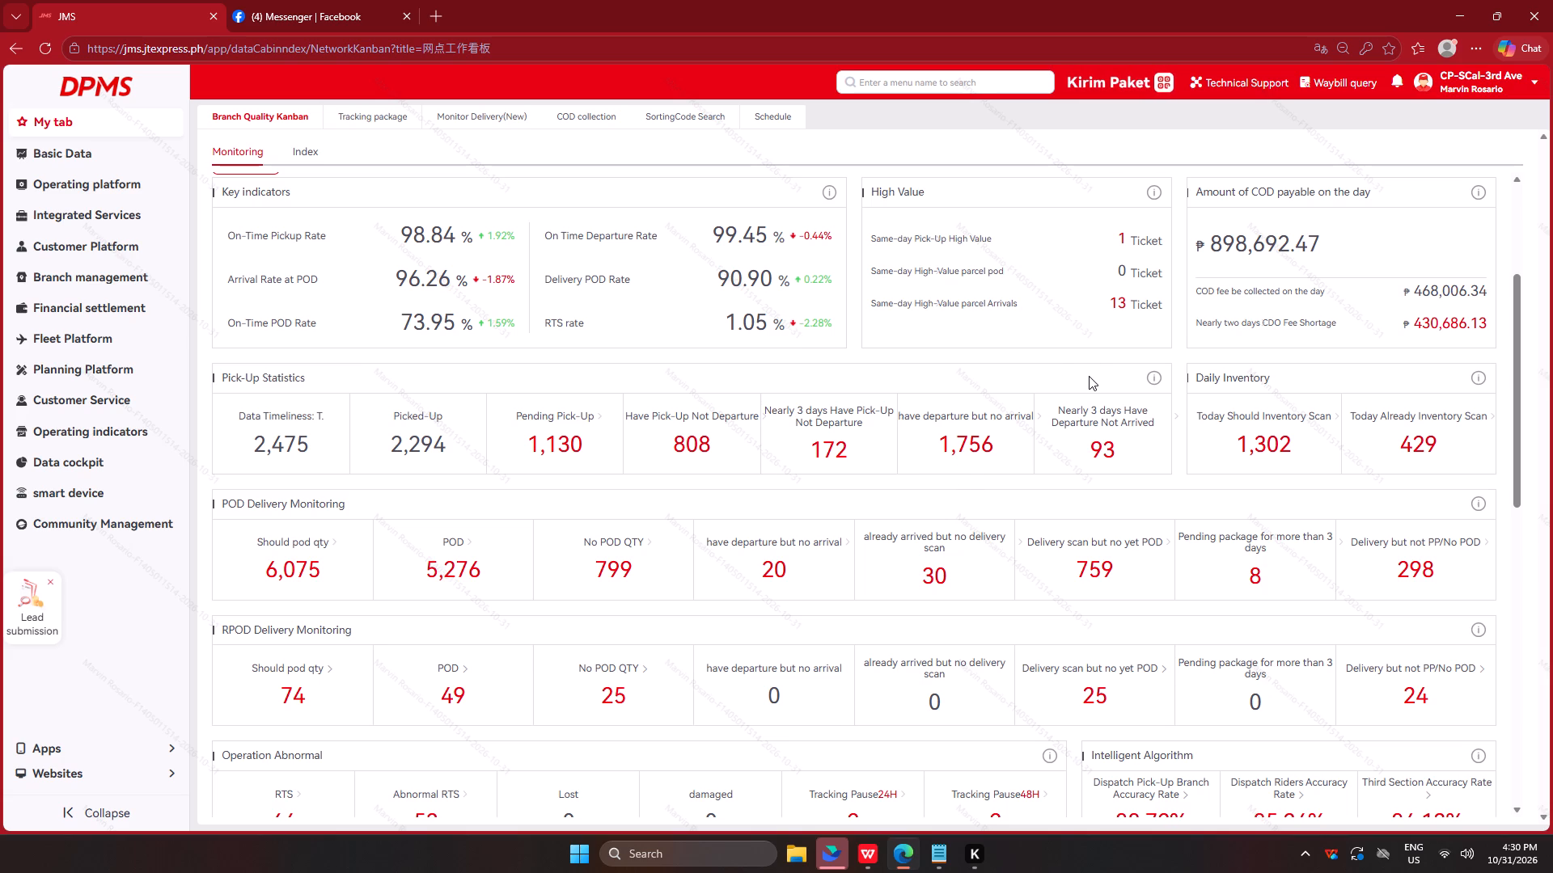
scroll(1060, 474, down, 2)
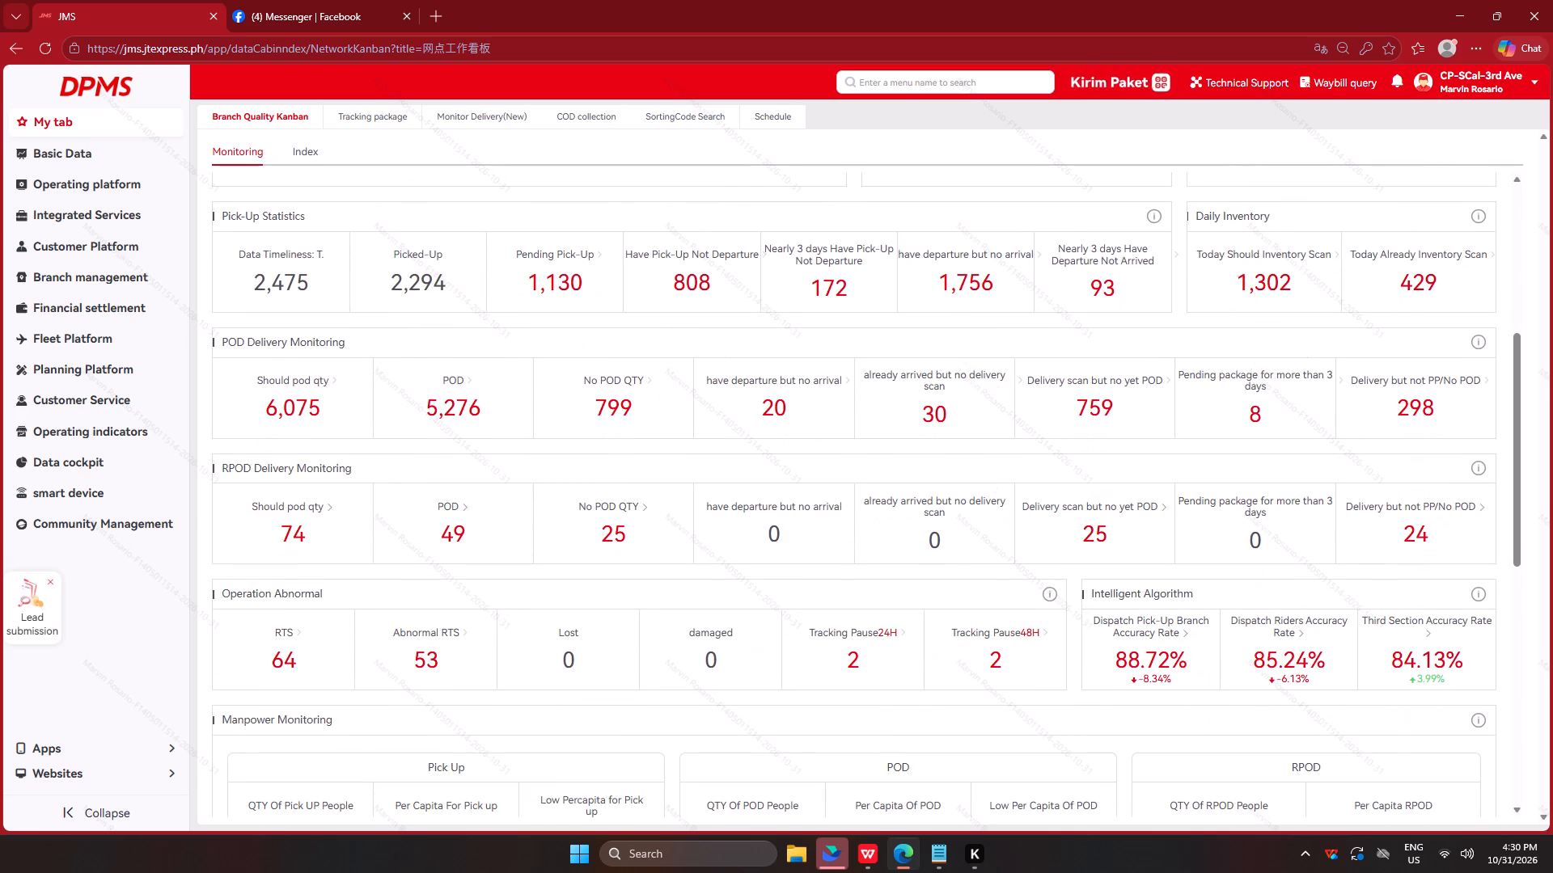
Open the detailed list of the branch's no-movement waybills from the Tracking Pause24H statistic.
click(861, 662)
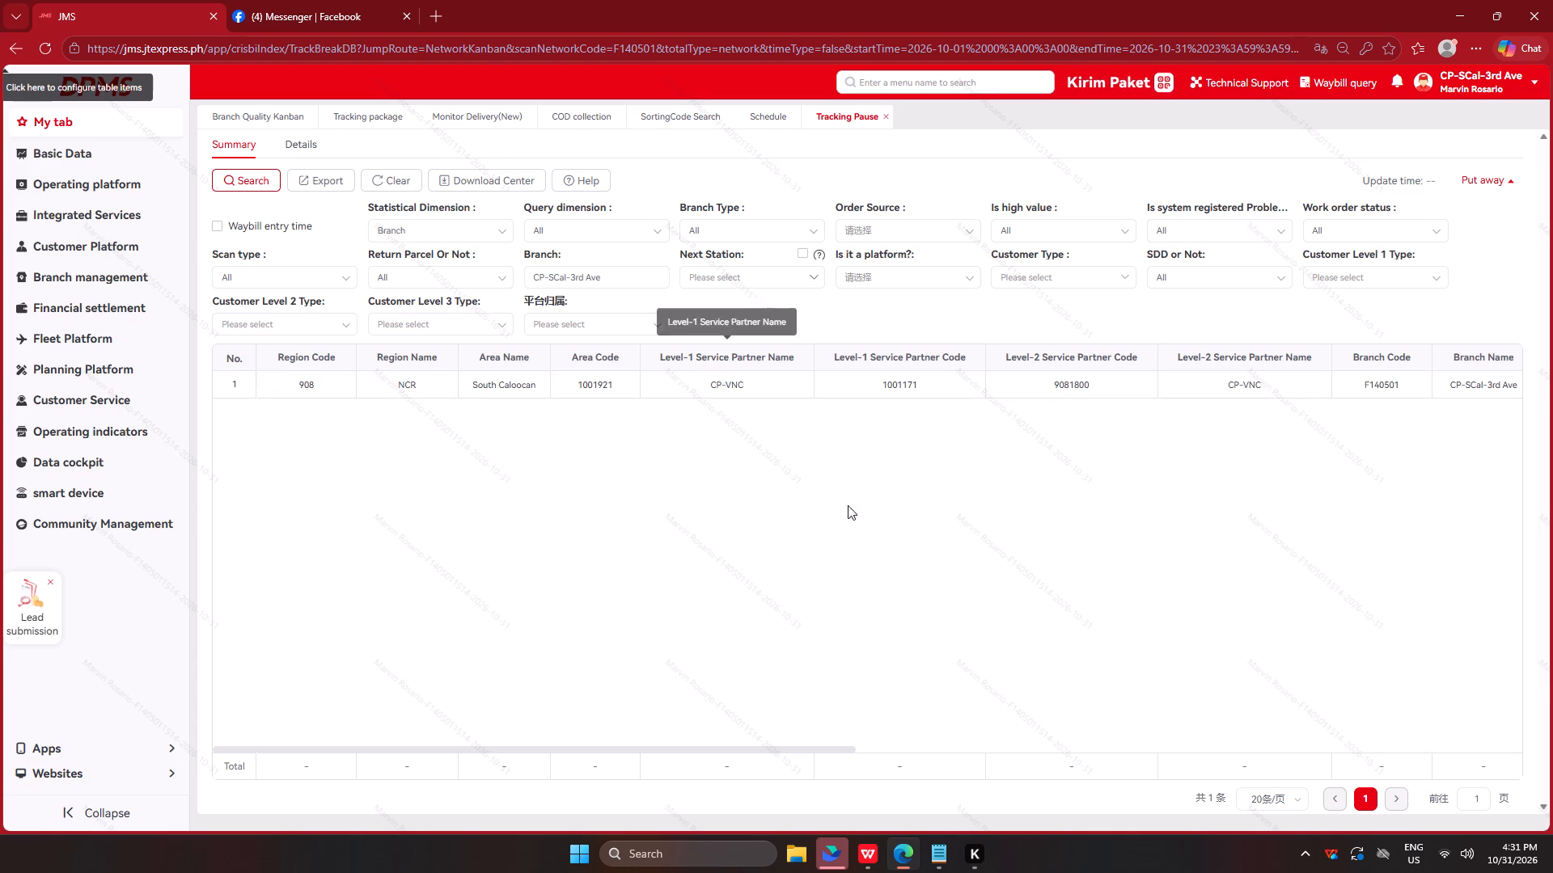
drag(727, 747, 878, 754)
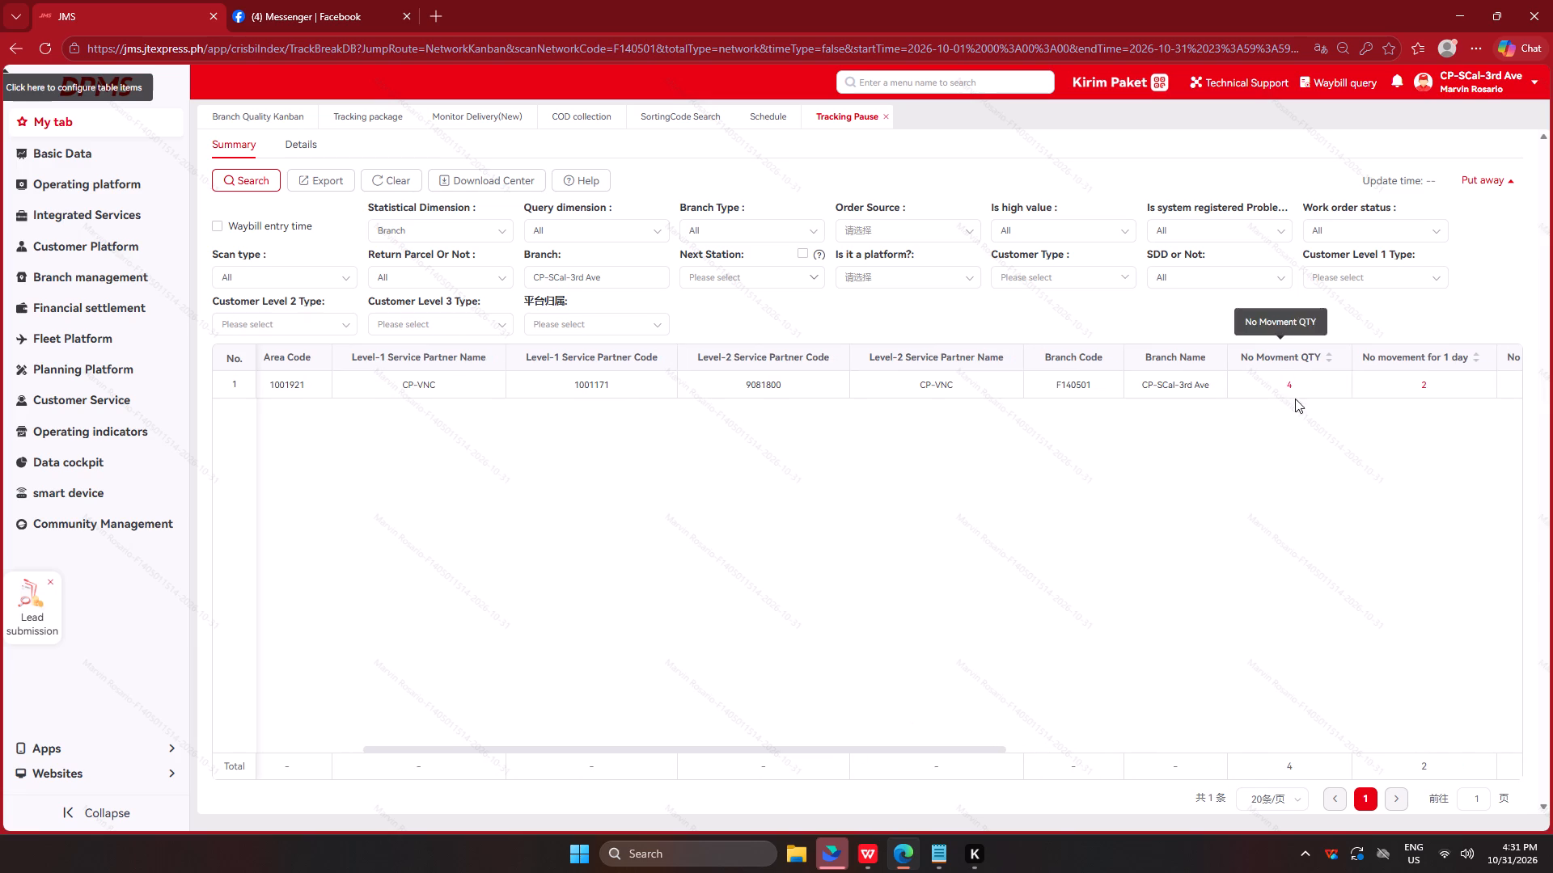
click(1290, 388)
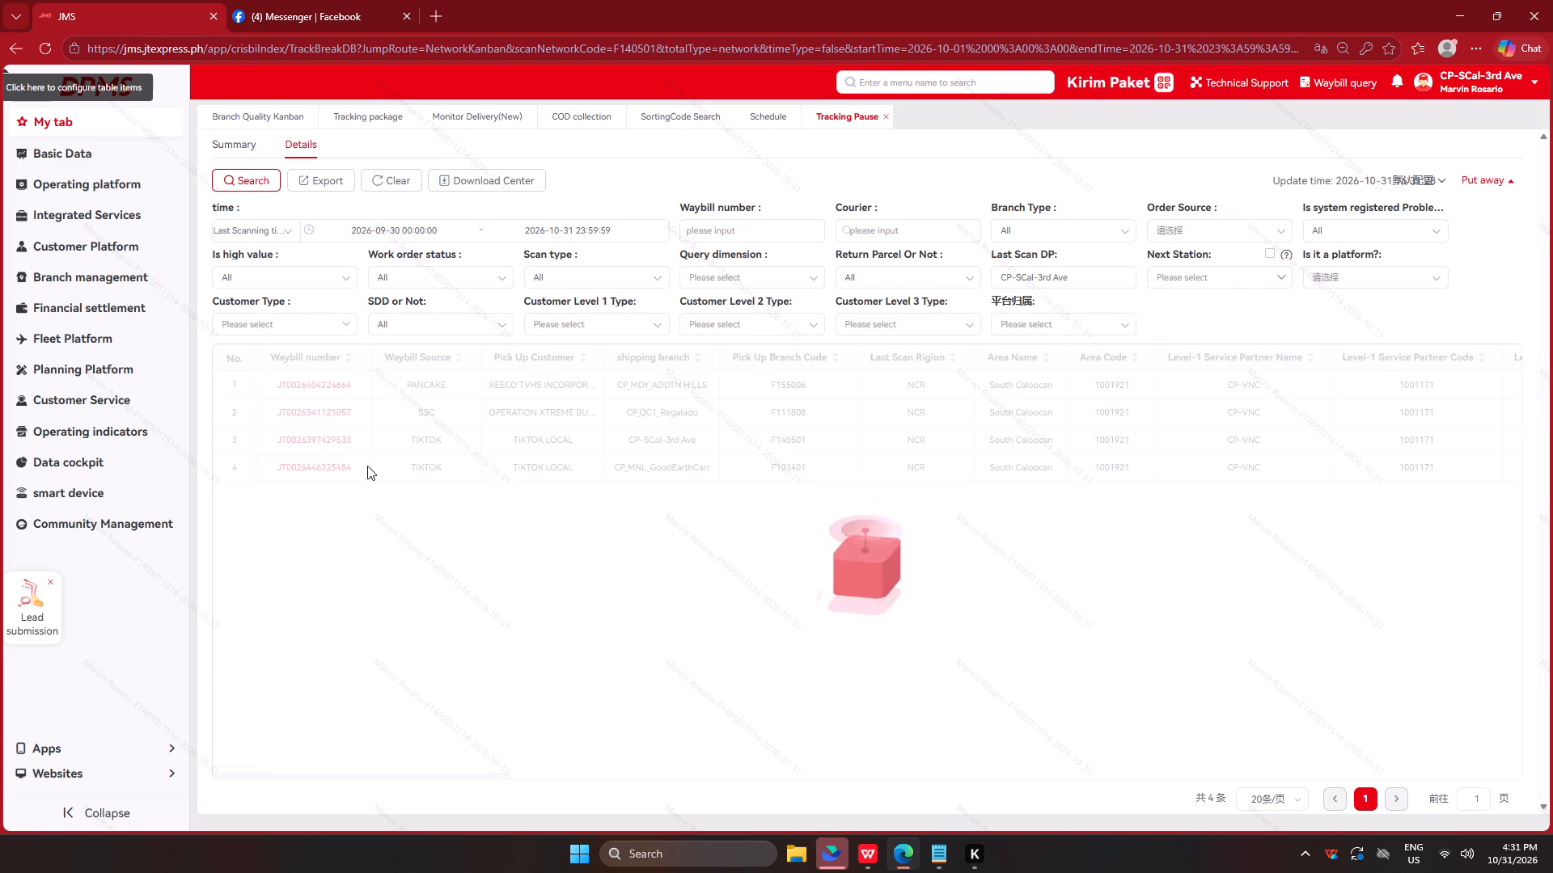
Capture the Waybill number column of the Tracking Pause details and copy its numbers as recognised text.
key(ctrl+shift+a)
drag(253, 369, 421, 525)
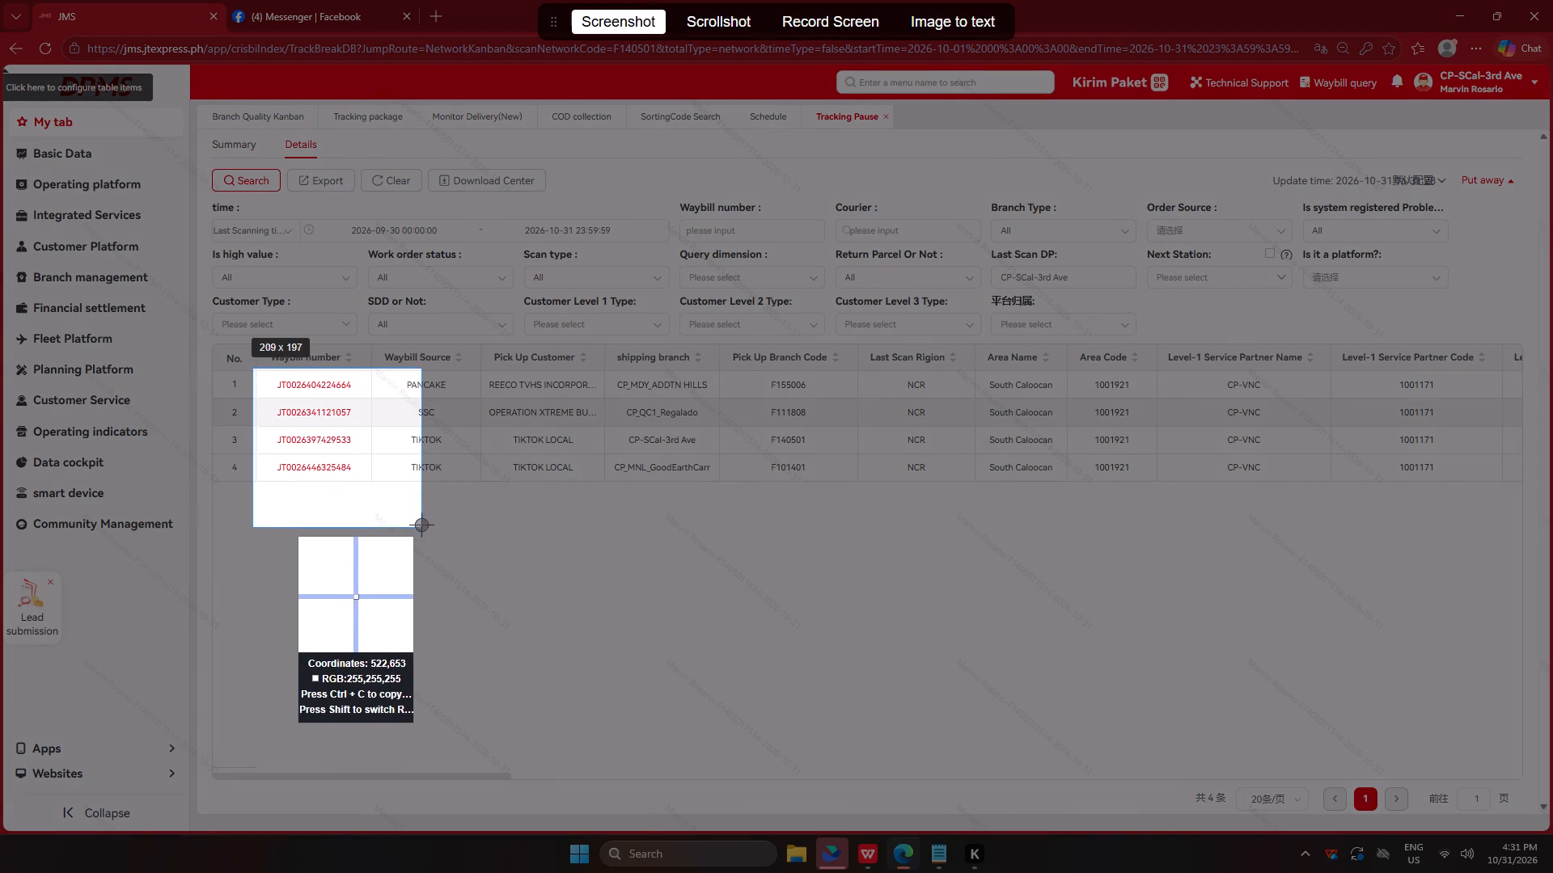
drag(421, 525, 380, 491)
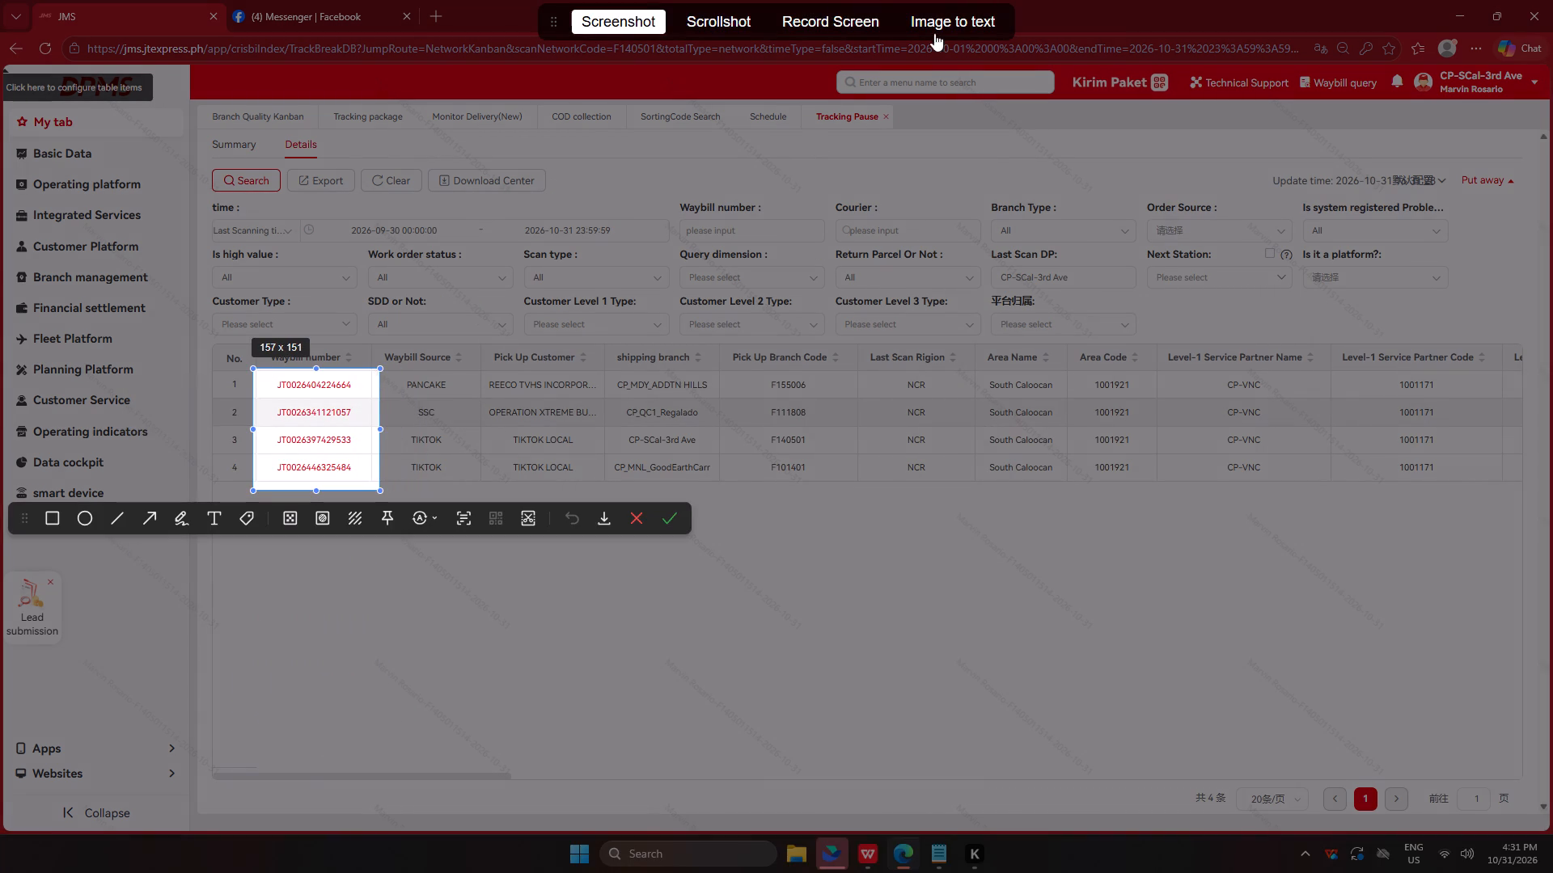
click(945, 24)
click(414, 673)
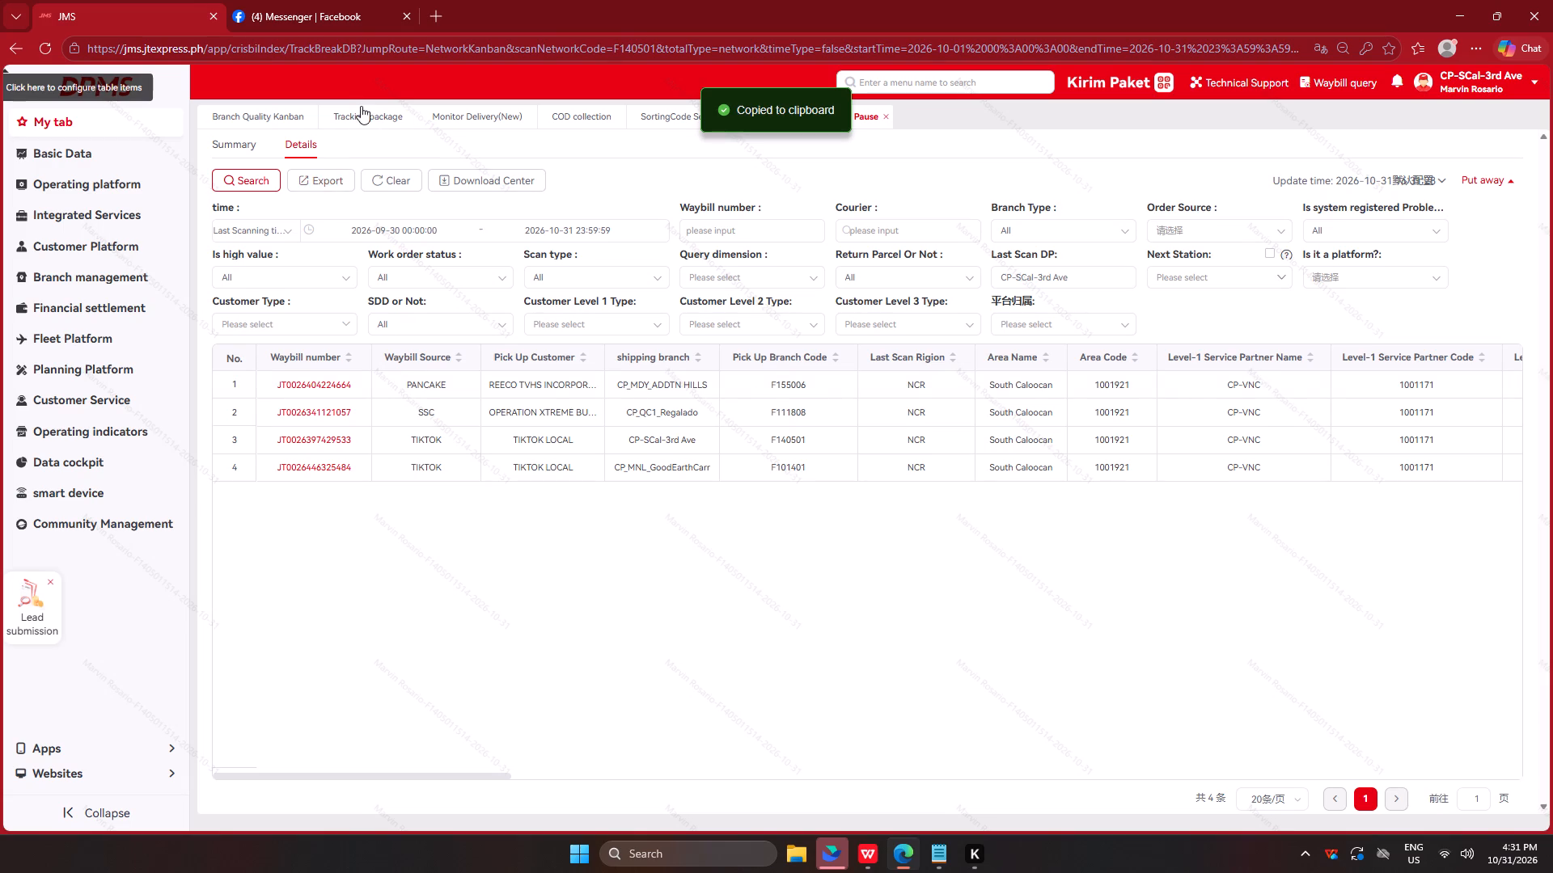
click(361, 106)
click(332, 278)
click(323, 255)
key(ctrl+v)
click(251, 275)
scroll(553, 372, down, 8)
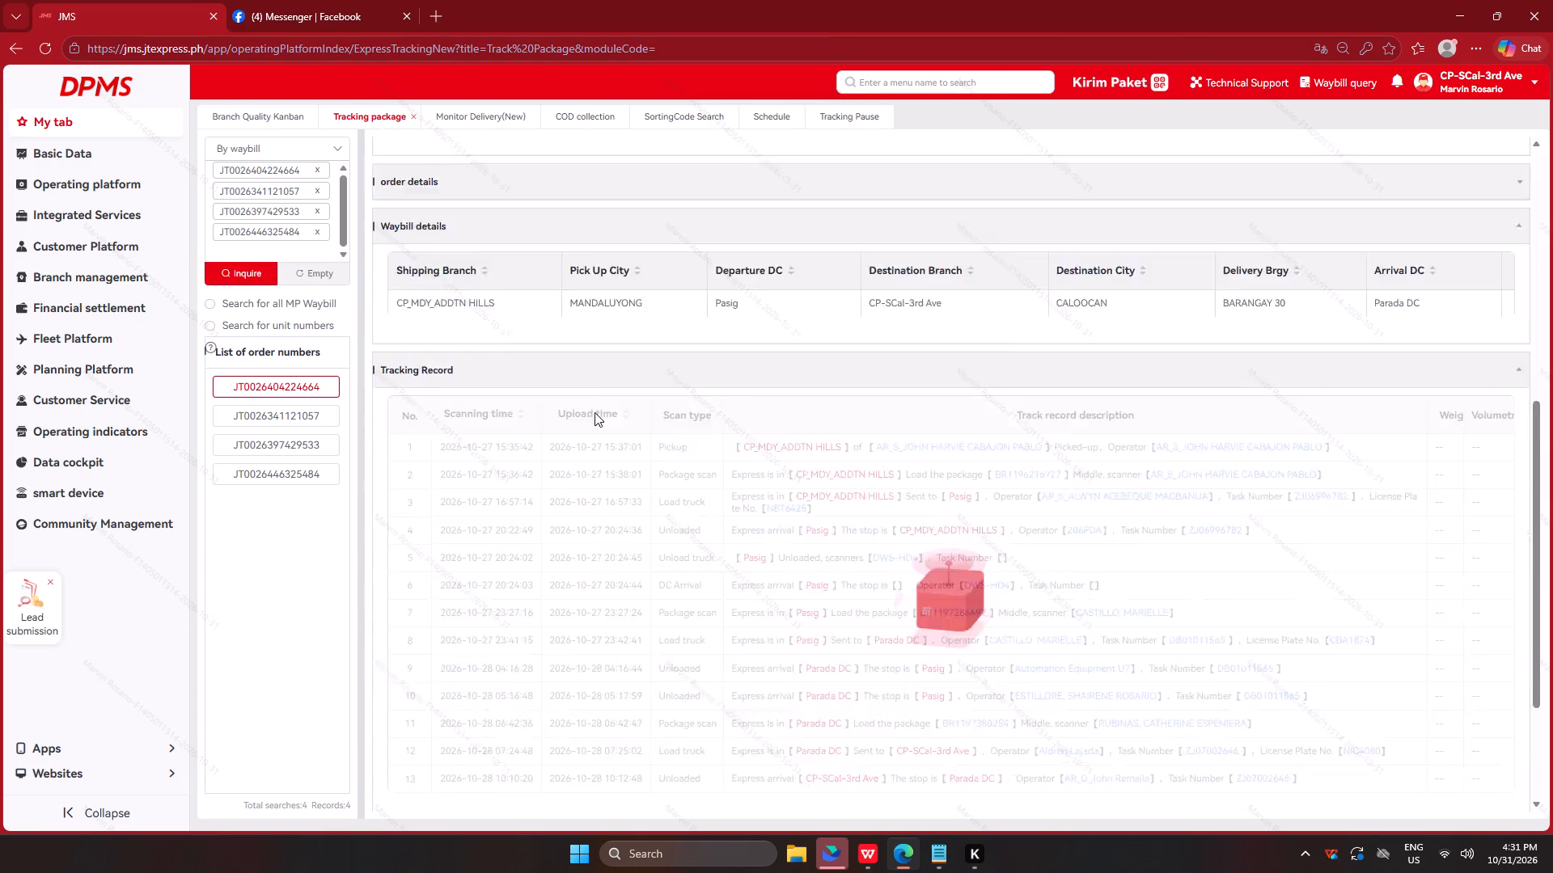
scroll(595, 412, down, 8)
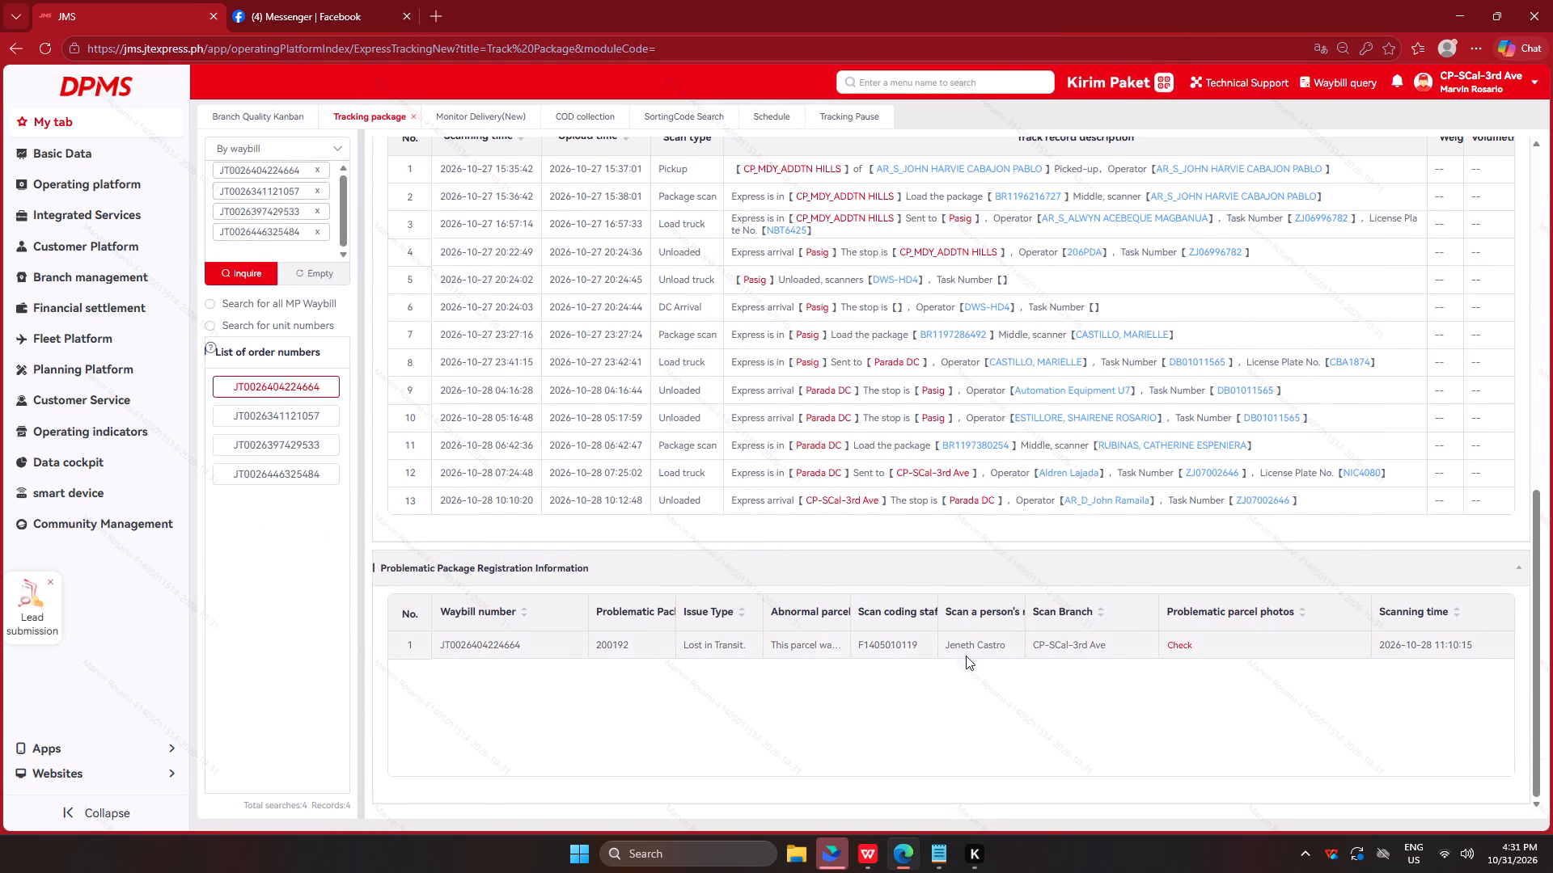
click(252, 404)
click(257, 411)
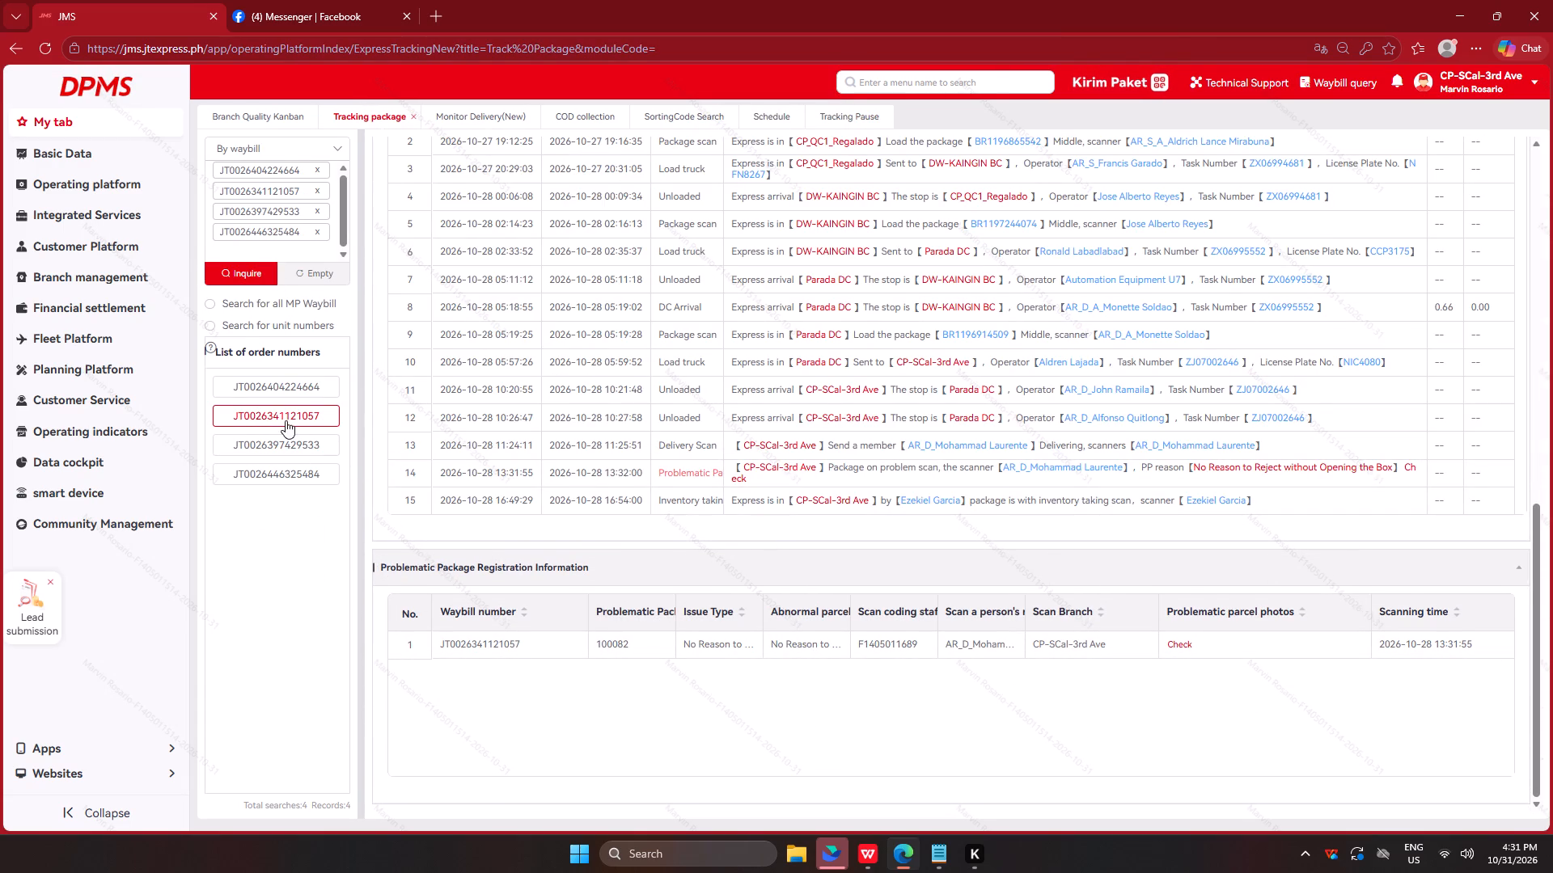
double_click(286, 417)
key(ctrl+c)
key(ctrl+c)
key(ctrl+c)
key(ctrl+c)
click(760, 112)
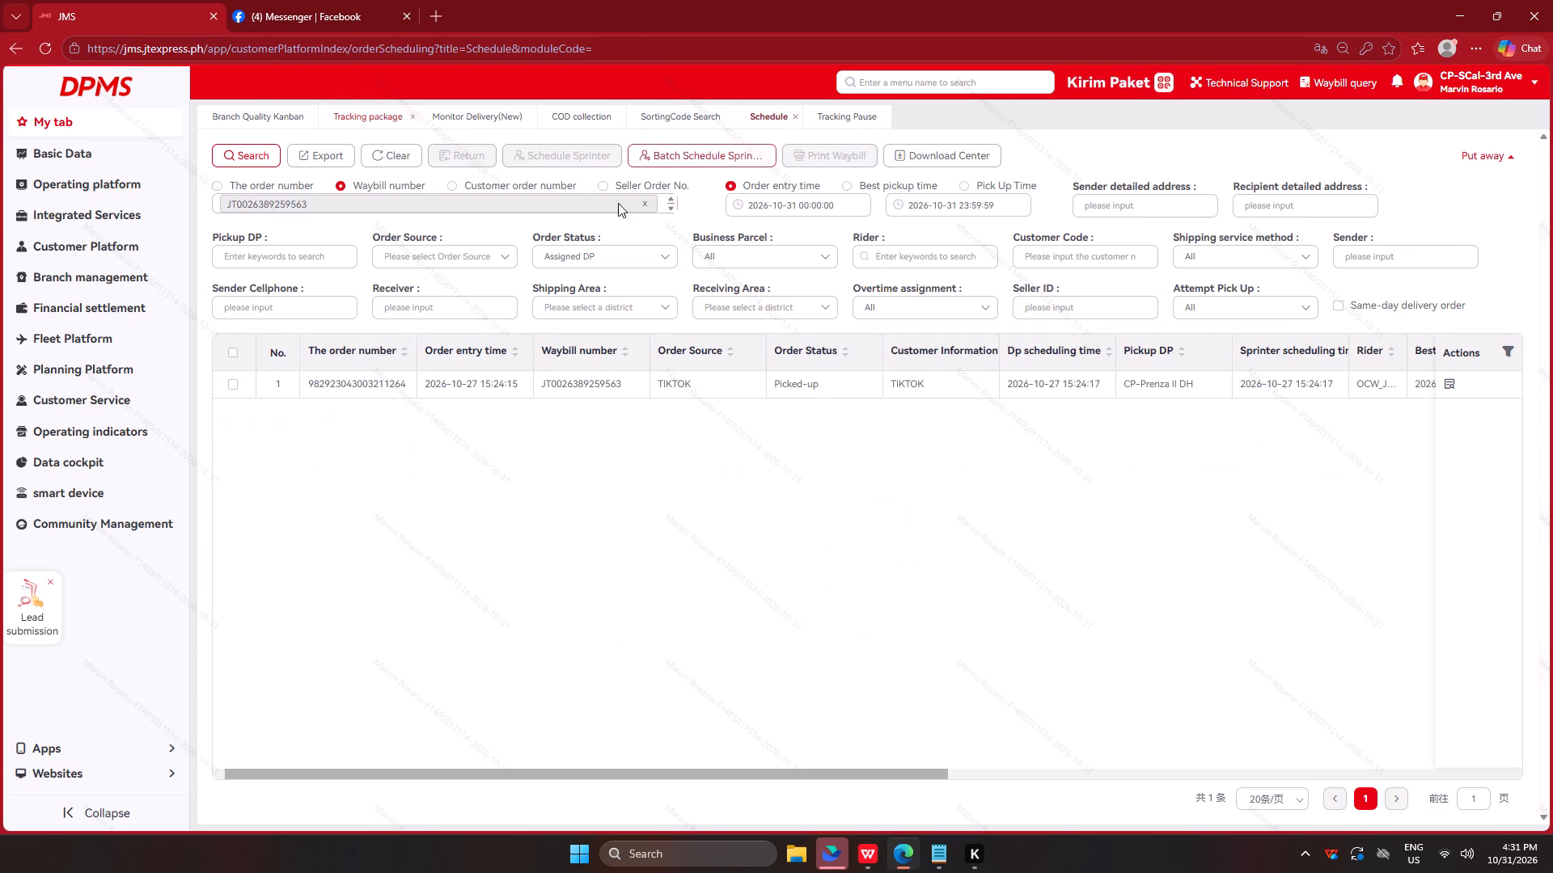
click(664, 208)
click(669, 230)
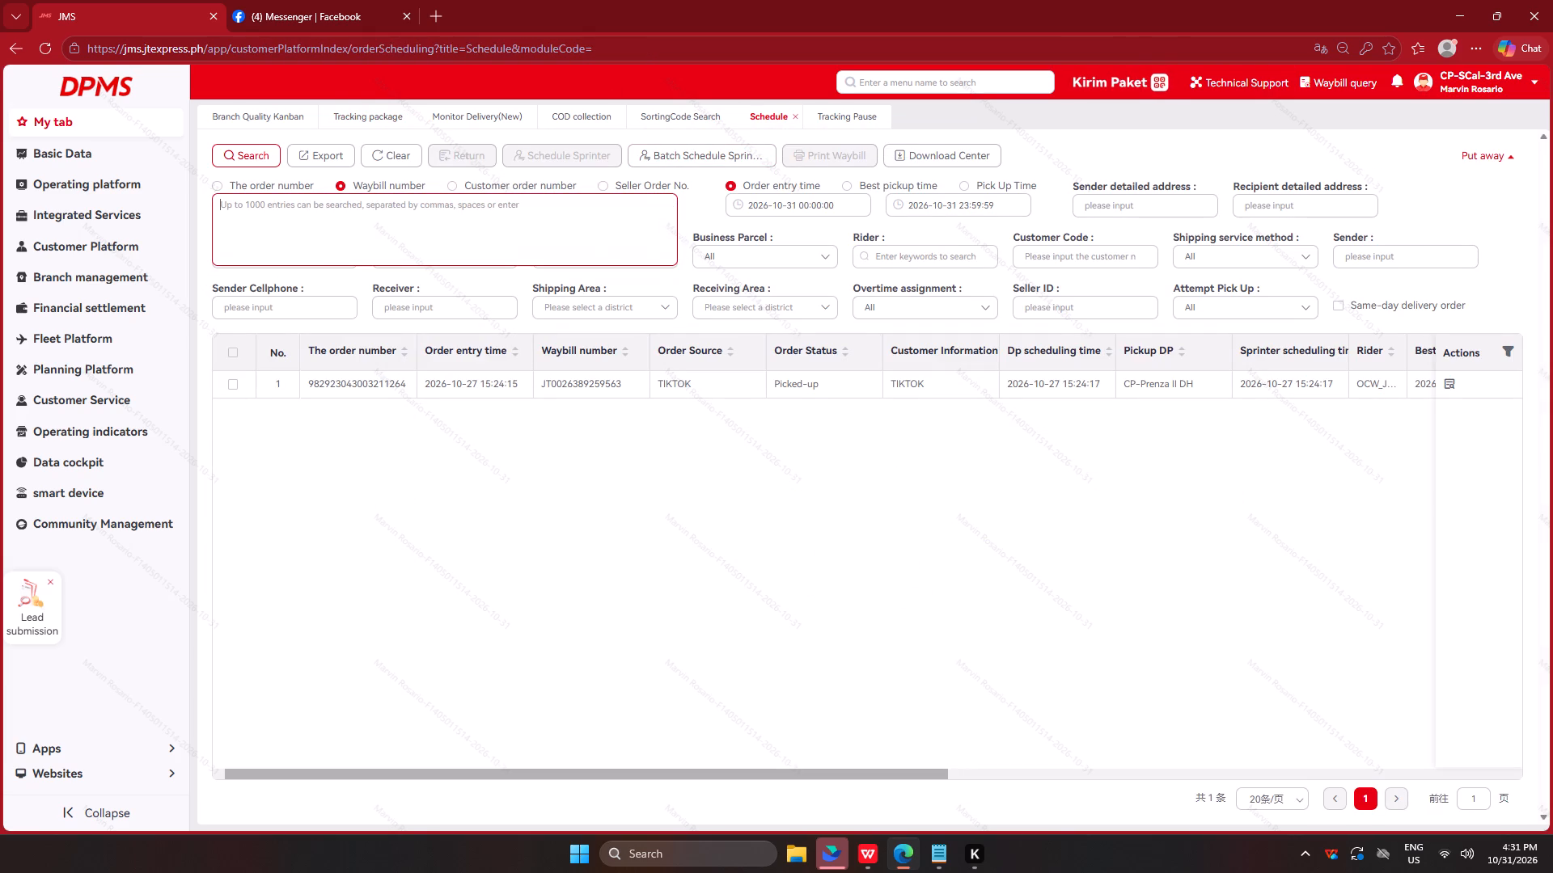
click(592, 209)
key(ctrl+v)
click(264, 155)
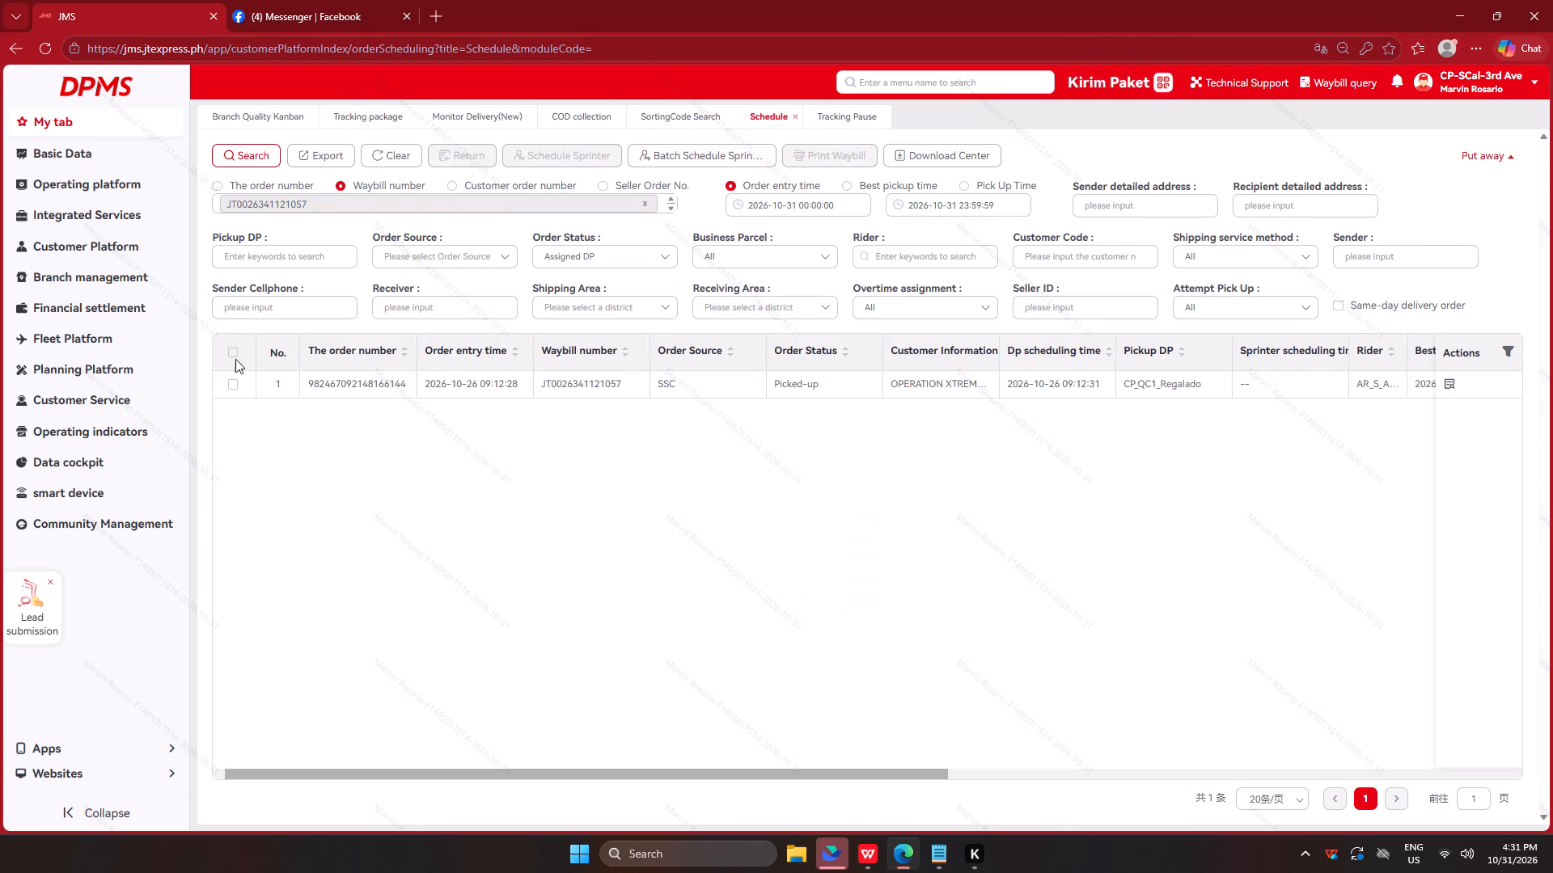
click(235, 359)
click(235, 355)
click(820, 153)
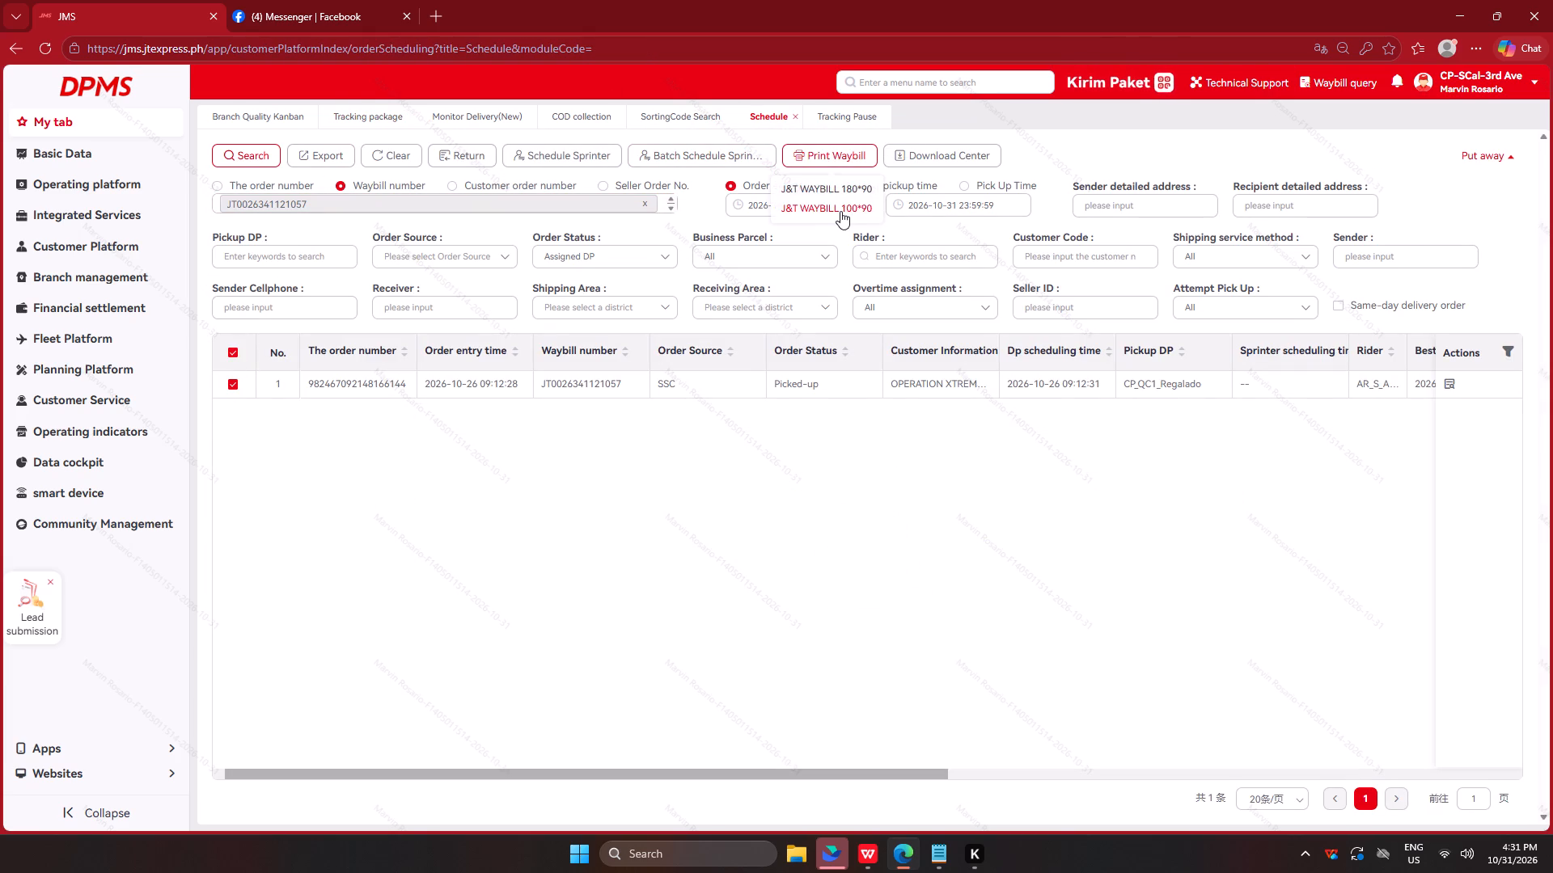
click(840, 211)
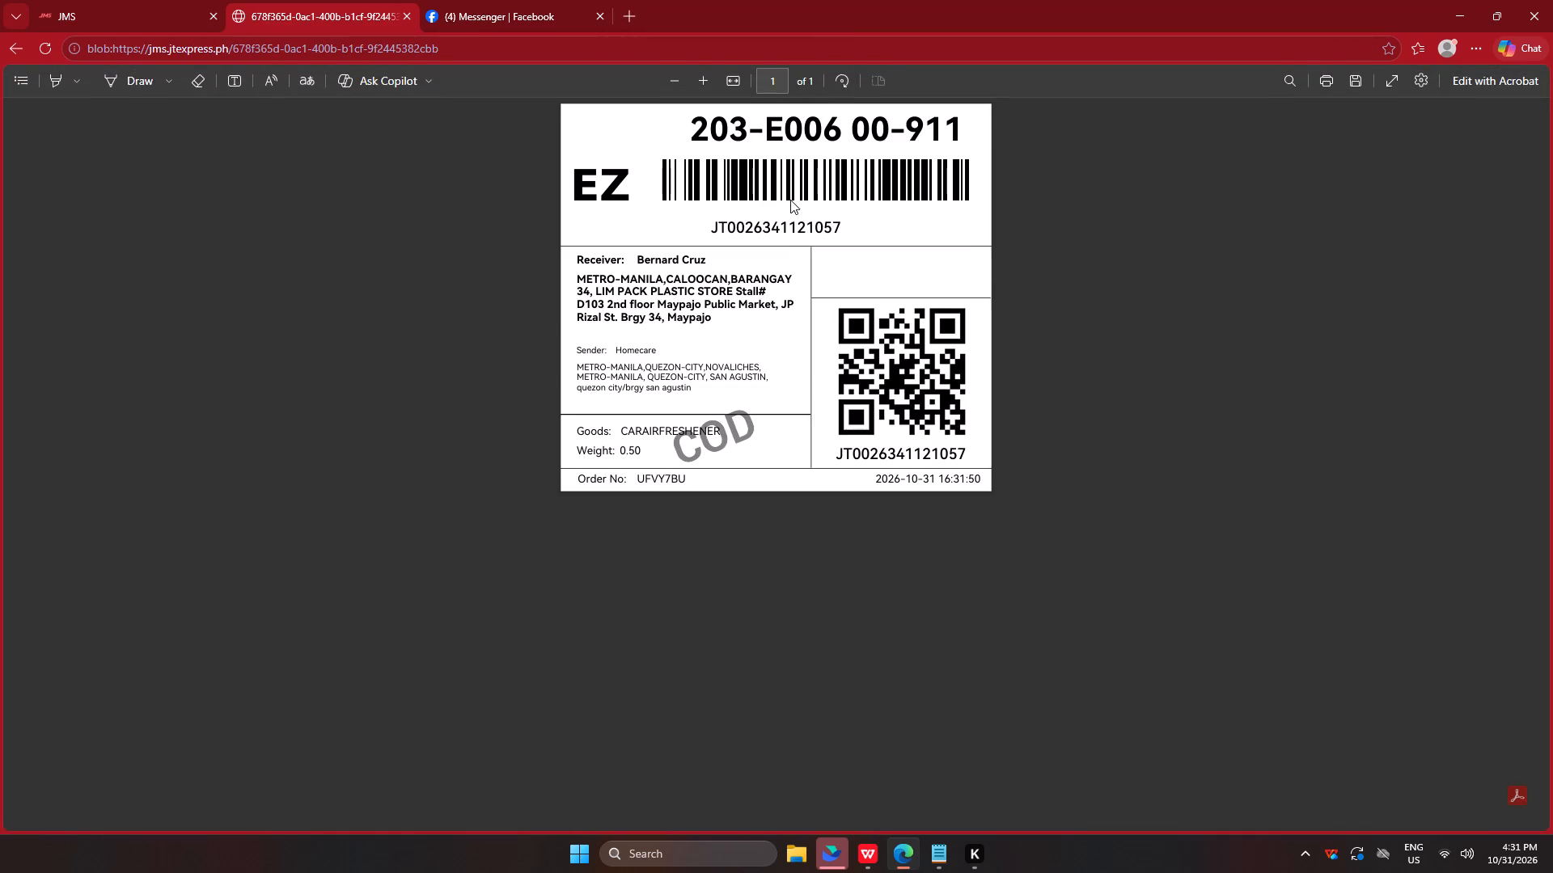
Print the waybill label in portrait layout.
key(ctrl+p)
click(71, 325)
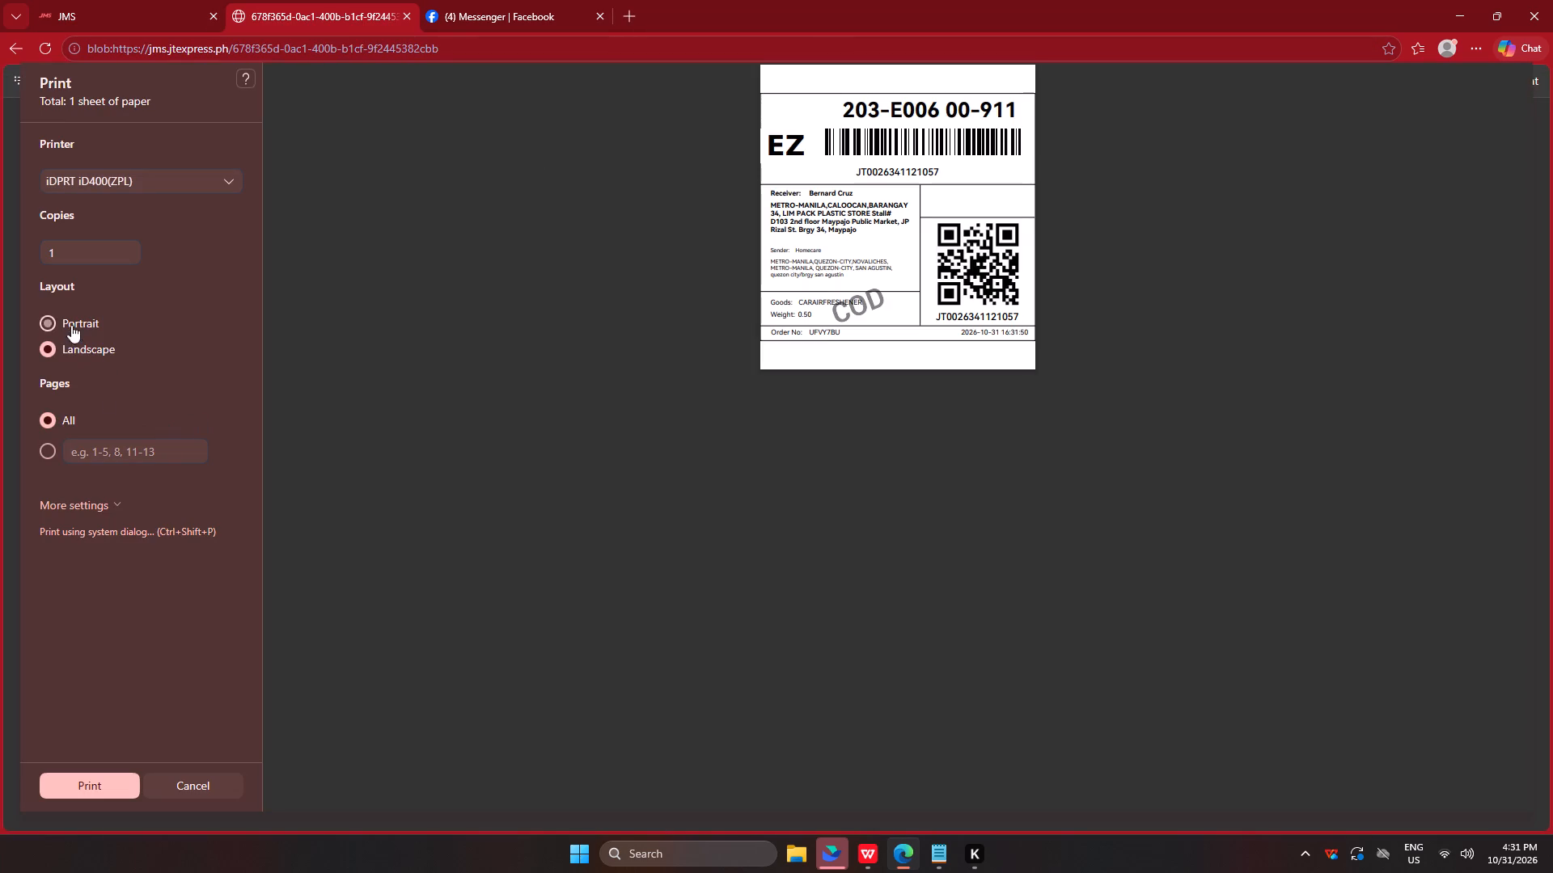
Print one copy of the waybill label on the iDPRT iD400(ZPL) printer.
click(87, 772)
click(85, 774)
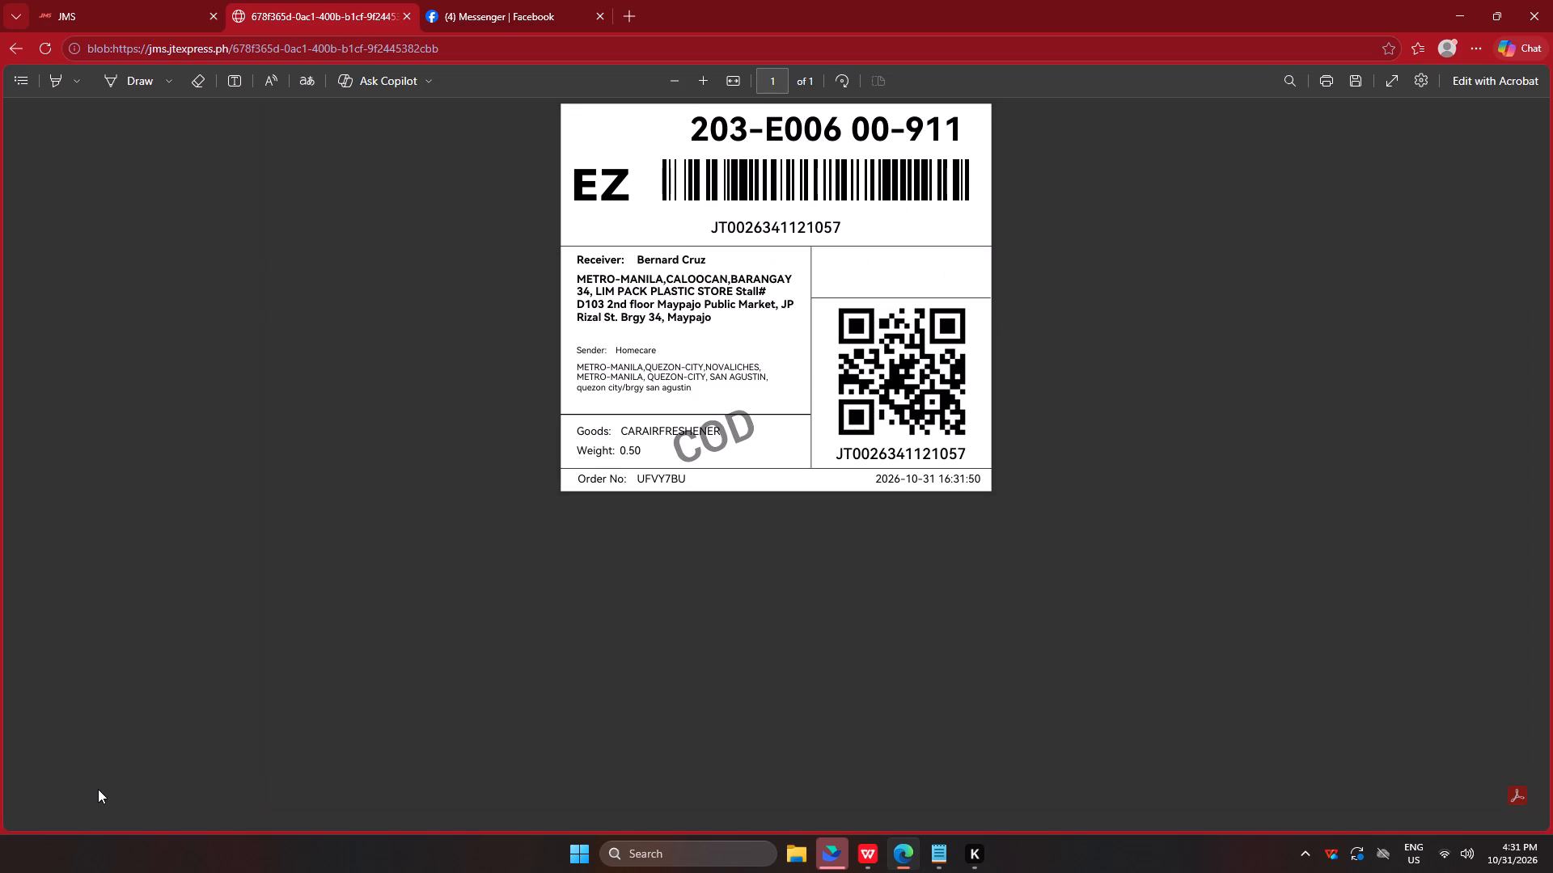
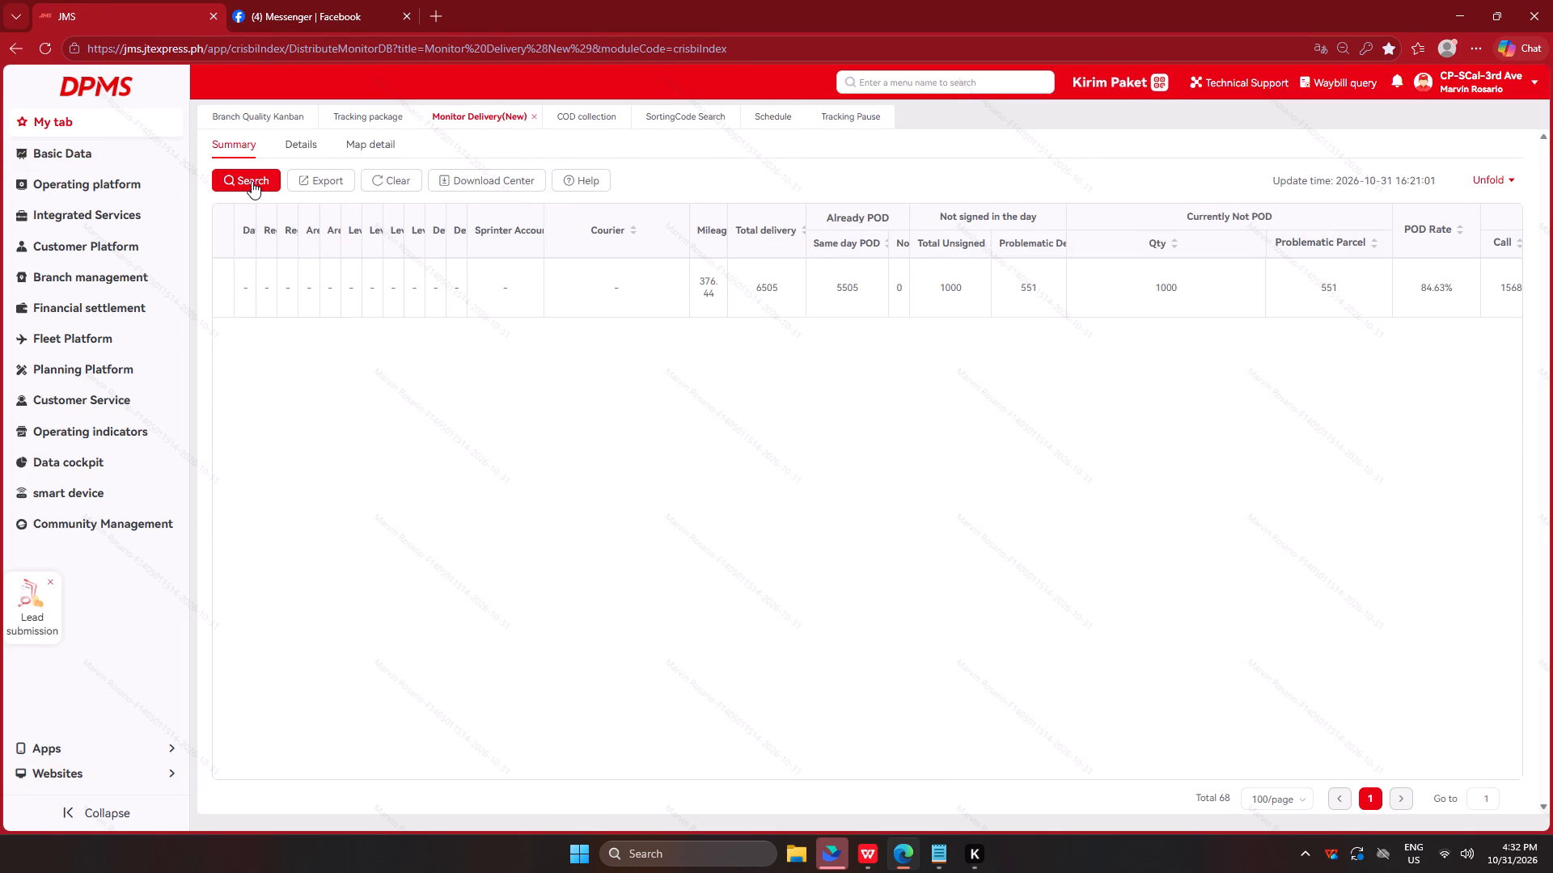
Refresh the Monitor Delivery(New) summary and search the courier list for "EA".
click(252, 181)
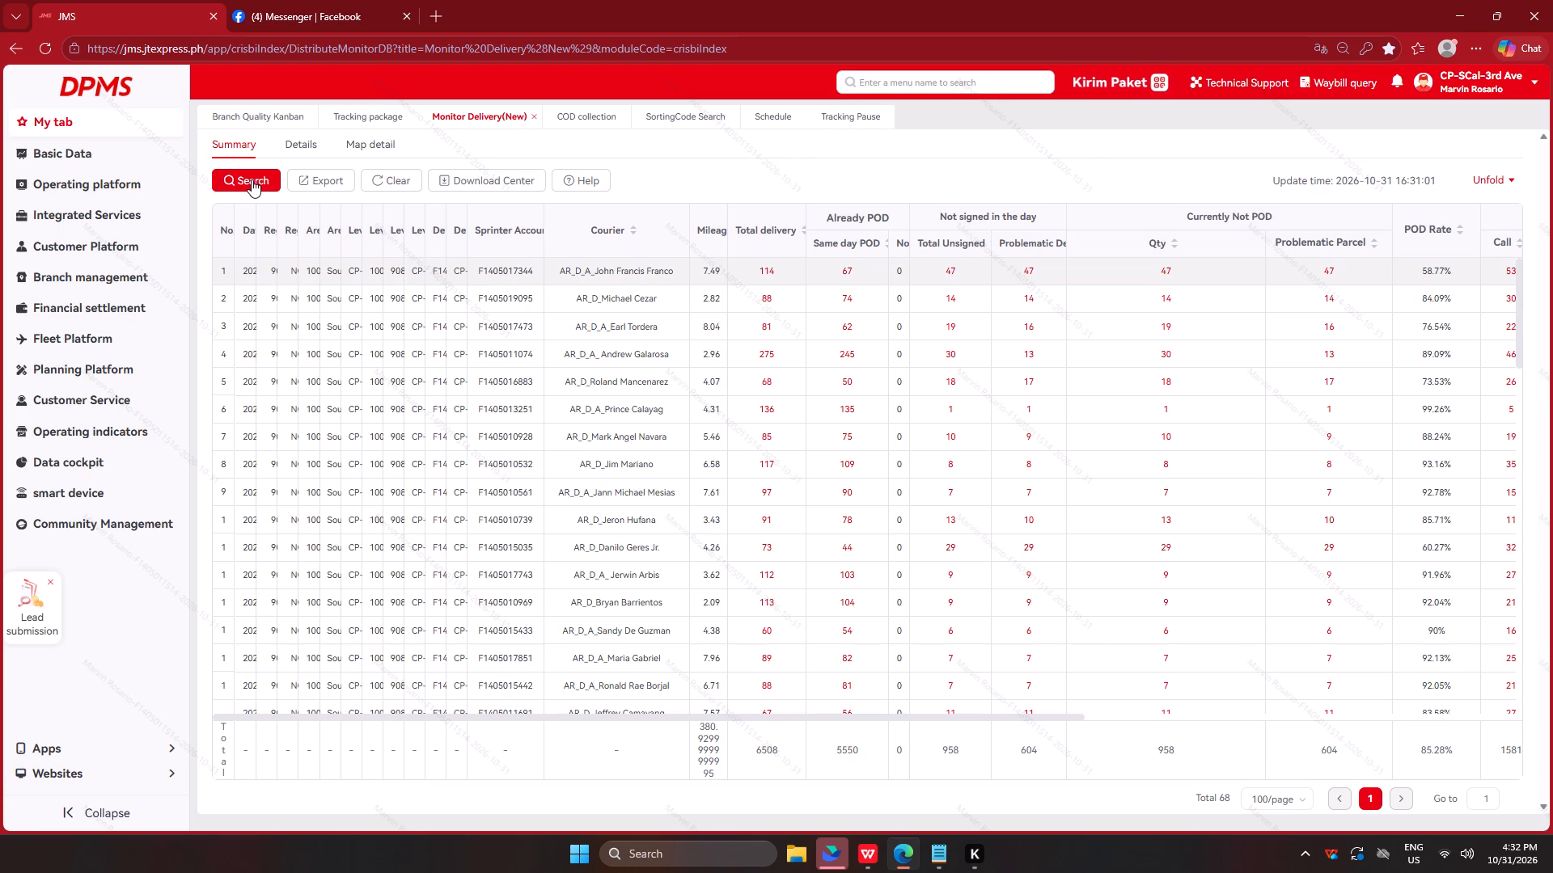
key(ctrl+f)
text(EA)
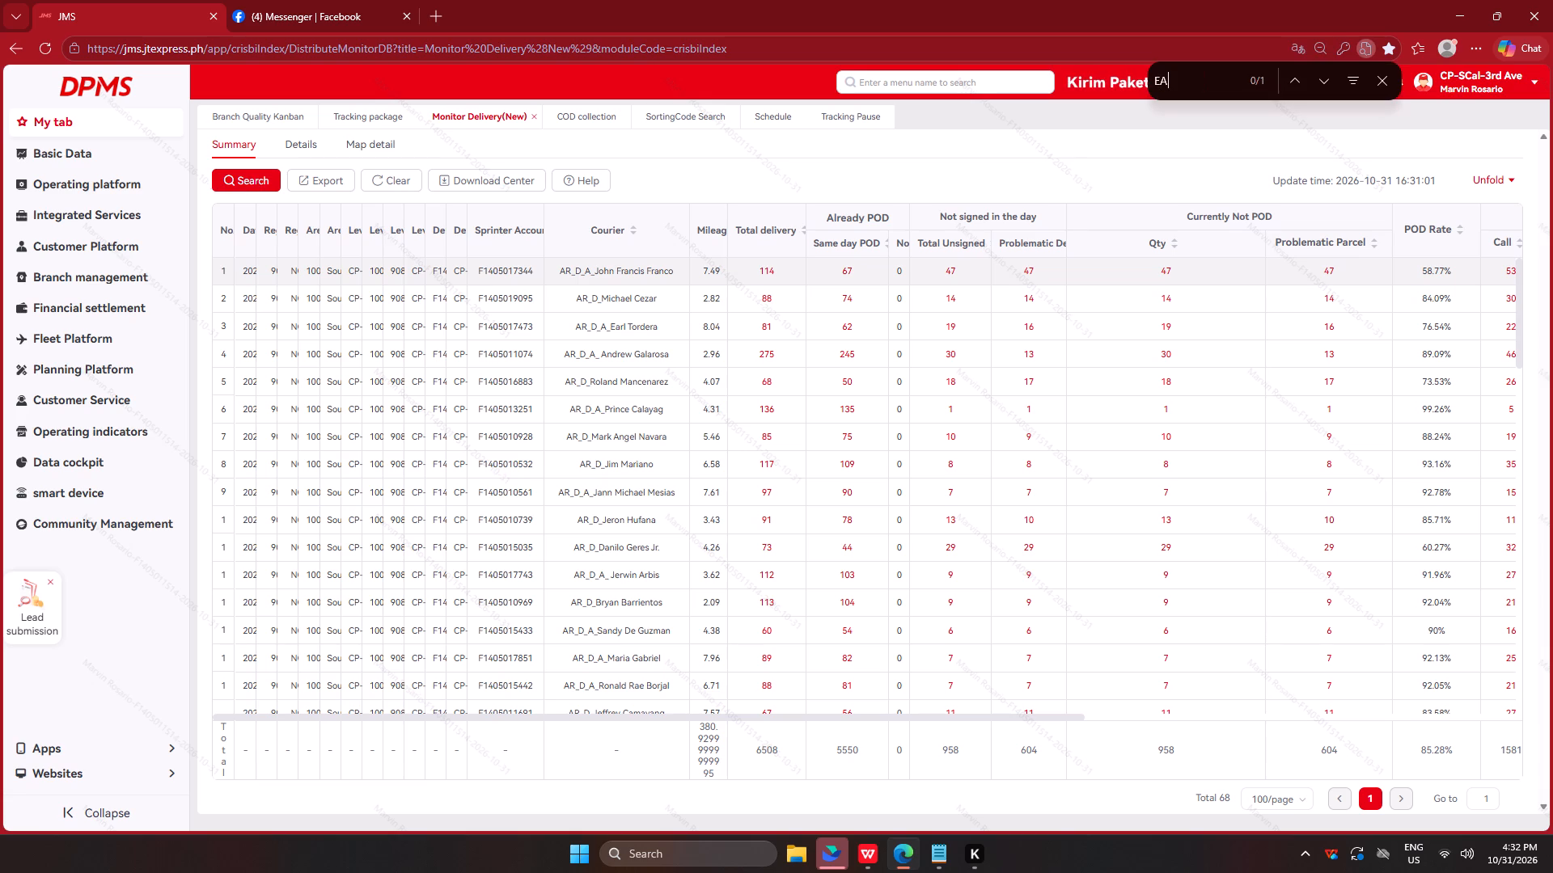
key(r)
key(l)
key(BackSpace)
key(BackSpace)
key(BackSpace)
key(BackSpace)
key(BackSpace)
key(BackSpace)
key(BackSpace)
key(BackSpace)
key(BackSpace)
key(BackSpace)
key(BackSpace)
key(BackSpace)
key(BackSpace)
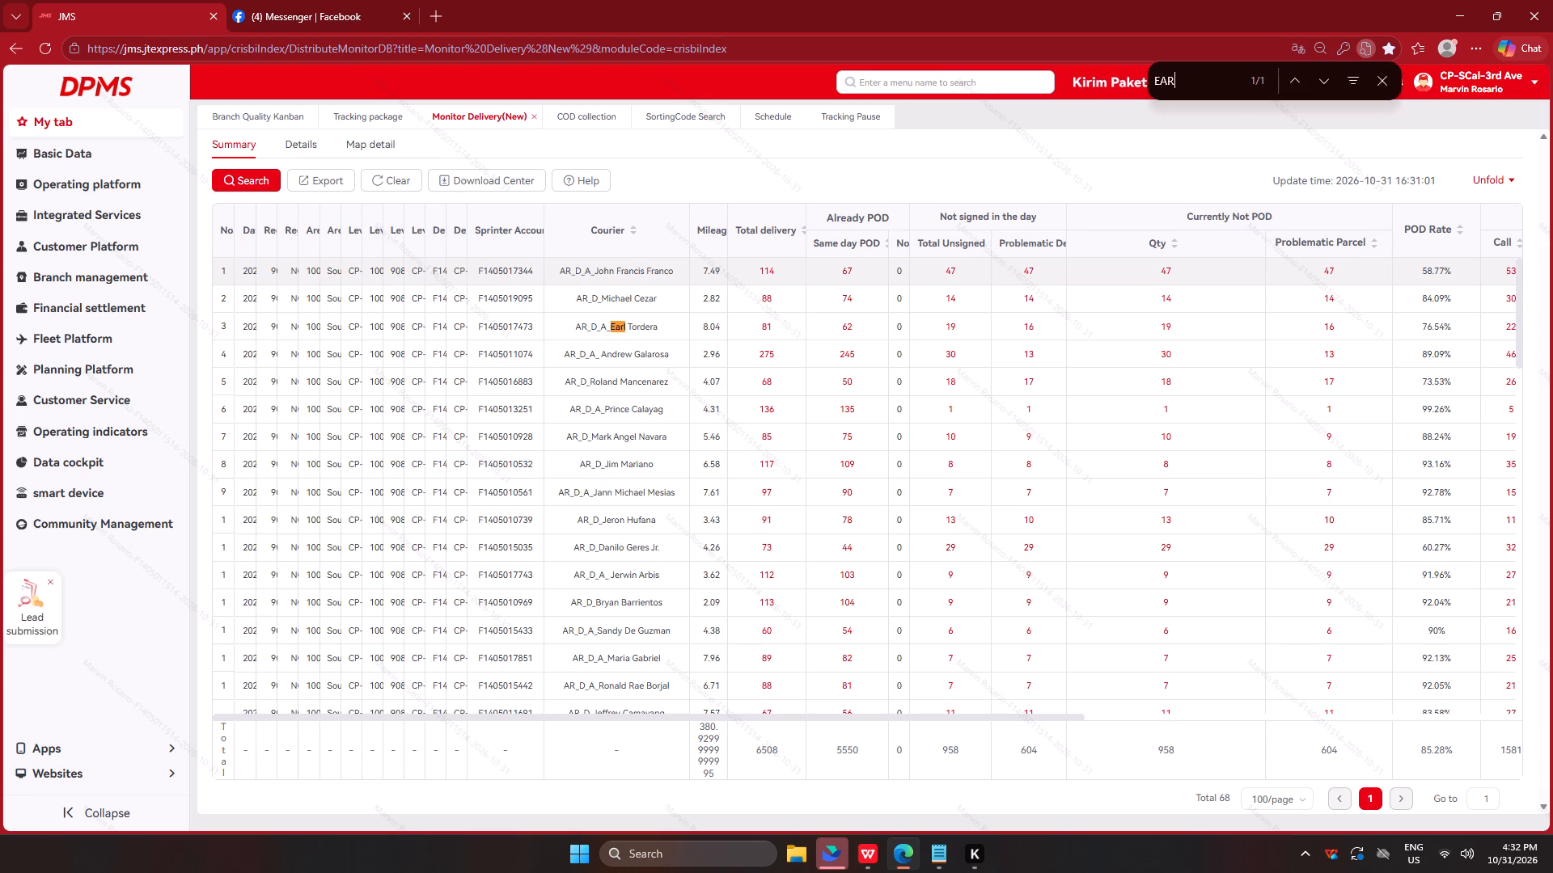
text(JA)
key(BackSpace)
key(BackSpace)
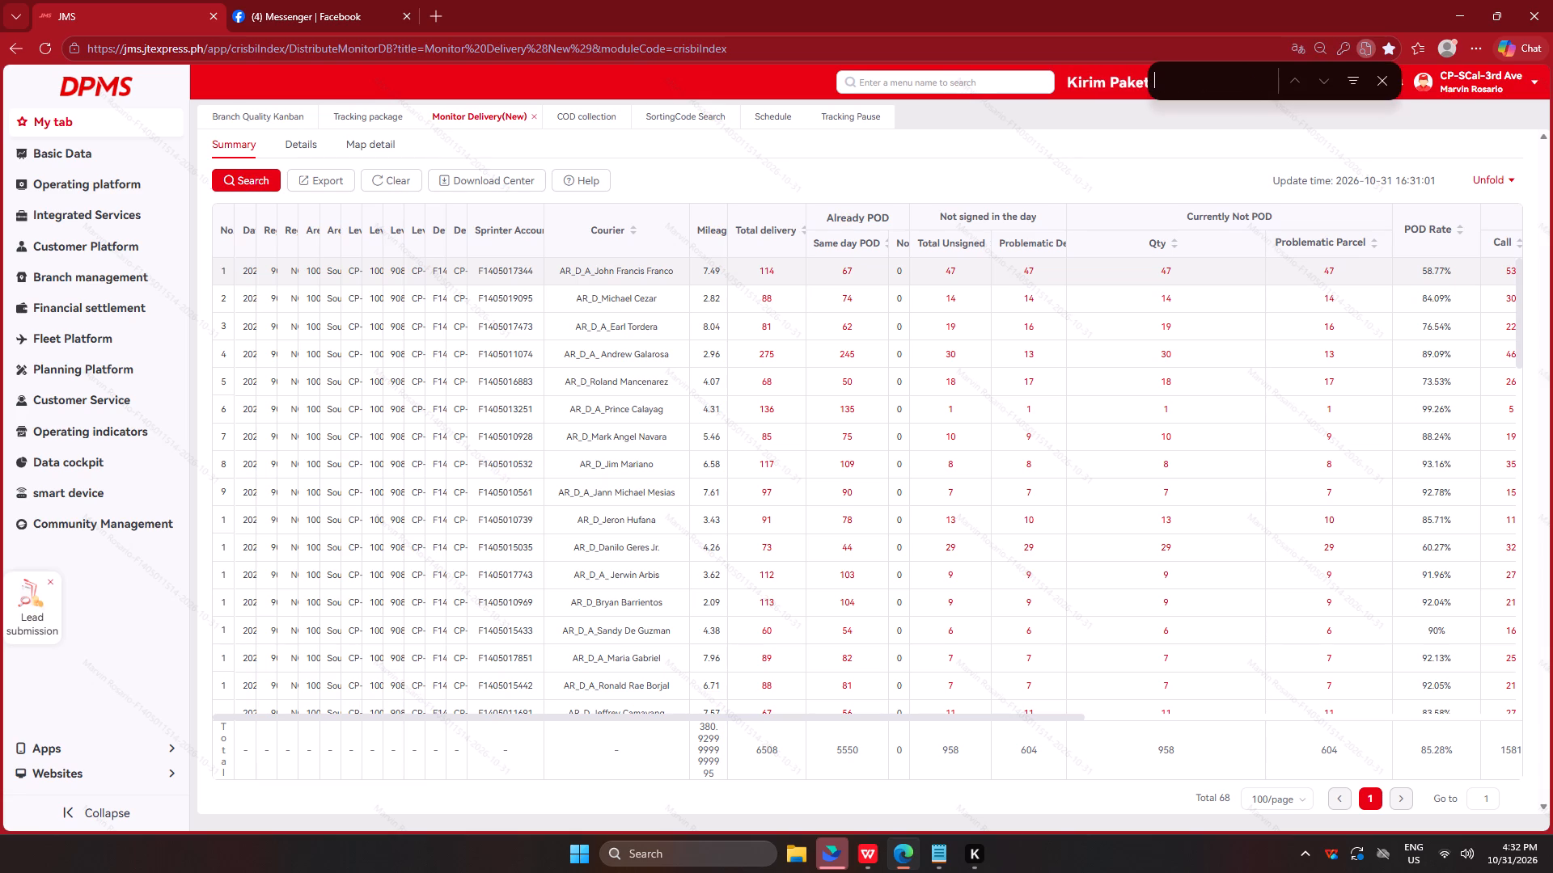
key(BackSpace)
Find courier JANN in the Monitor Delivery summary and open the waybill details behind his Currently Not POD quantity.
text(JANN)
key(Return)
click(1165, 492)
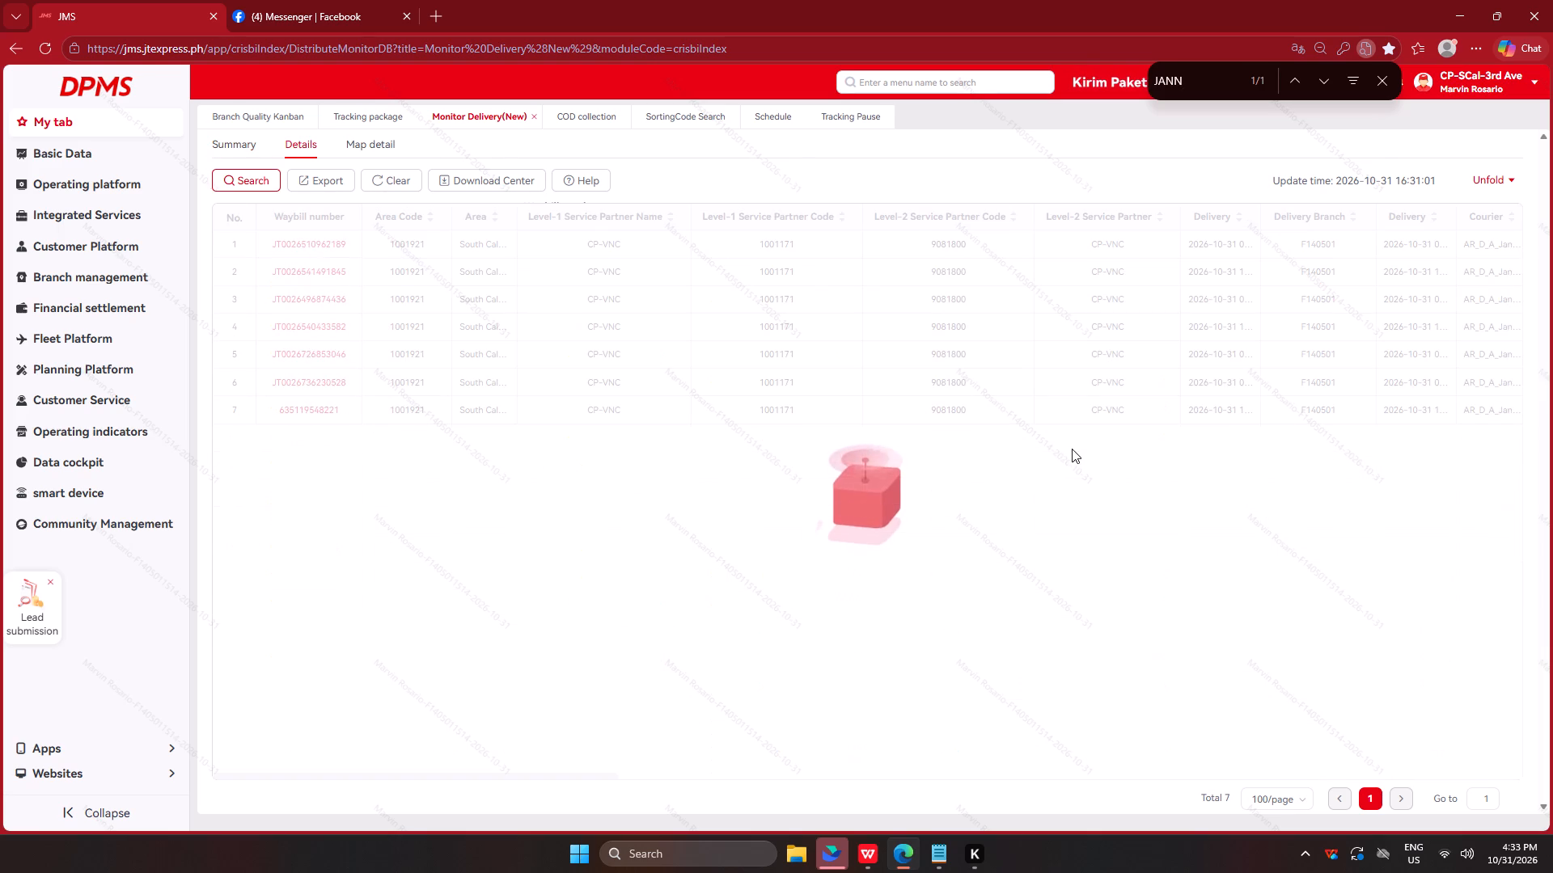
Capture the listed waybill numbers as text and paste them into column B of the CHECKING sheet, starting at B152.
key(ctrl+shift+a)
drag(248, 223, 347, 408)
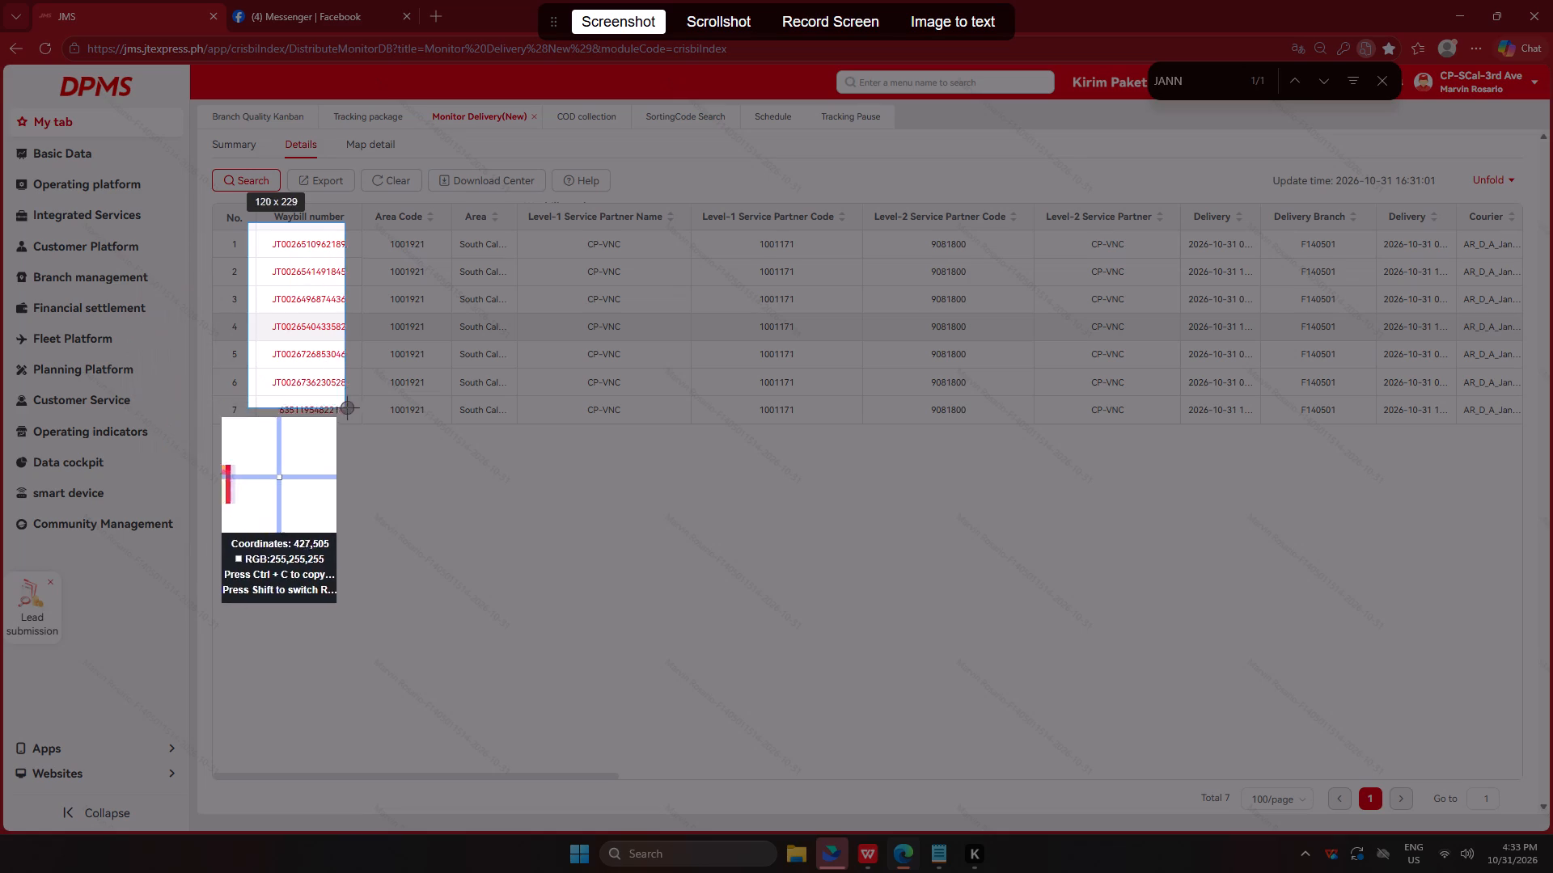
drag(347, 408, 370, 438)
click(954, 11)
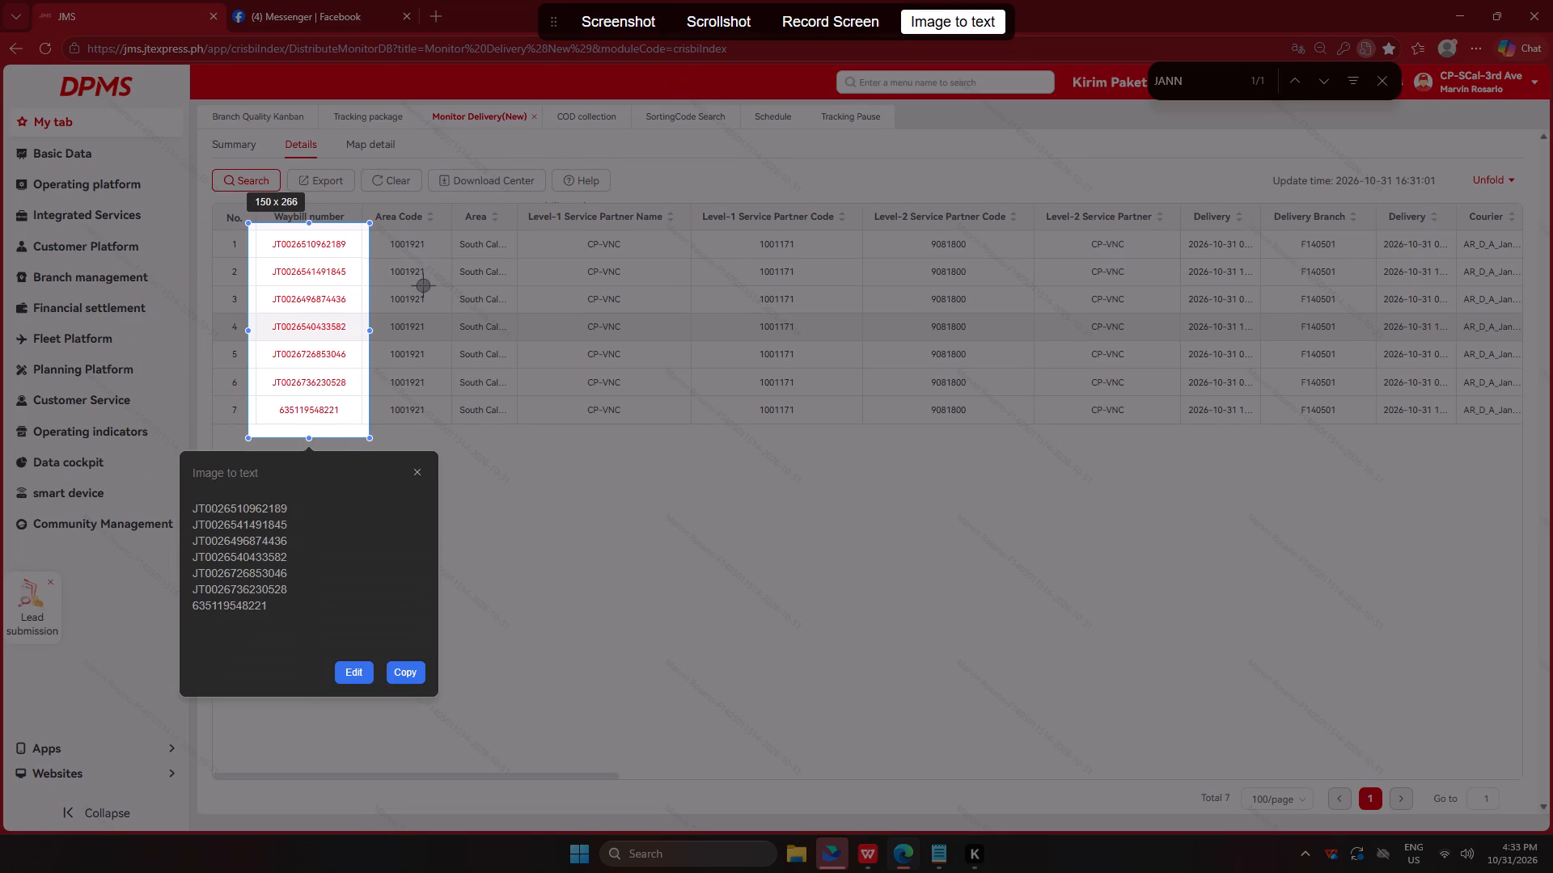
click(408, 676)
click(856, 846)
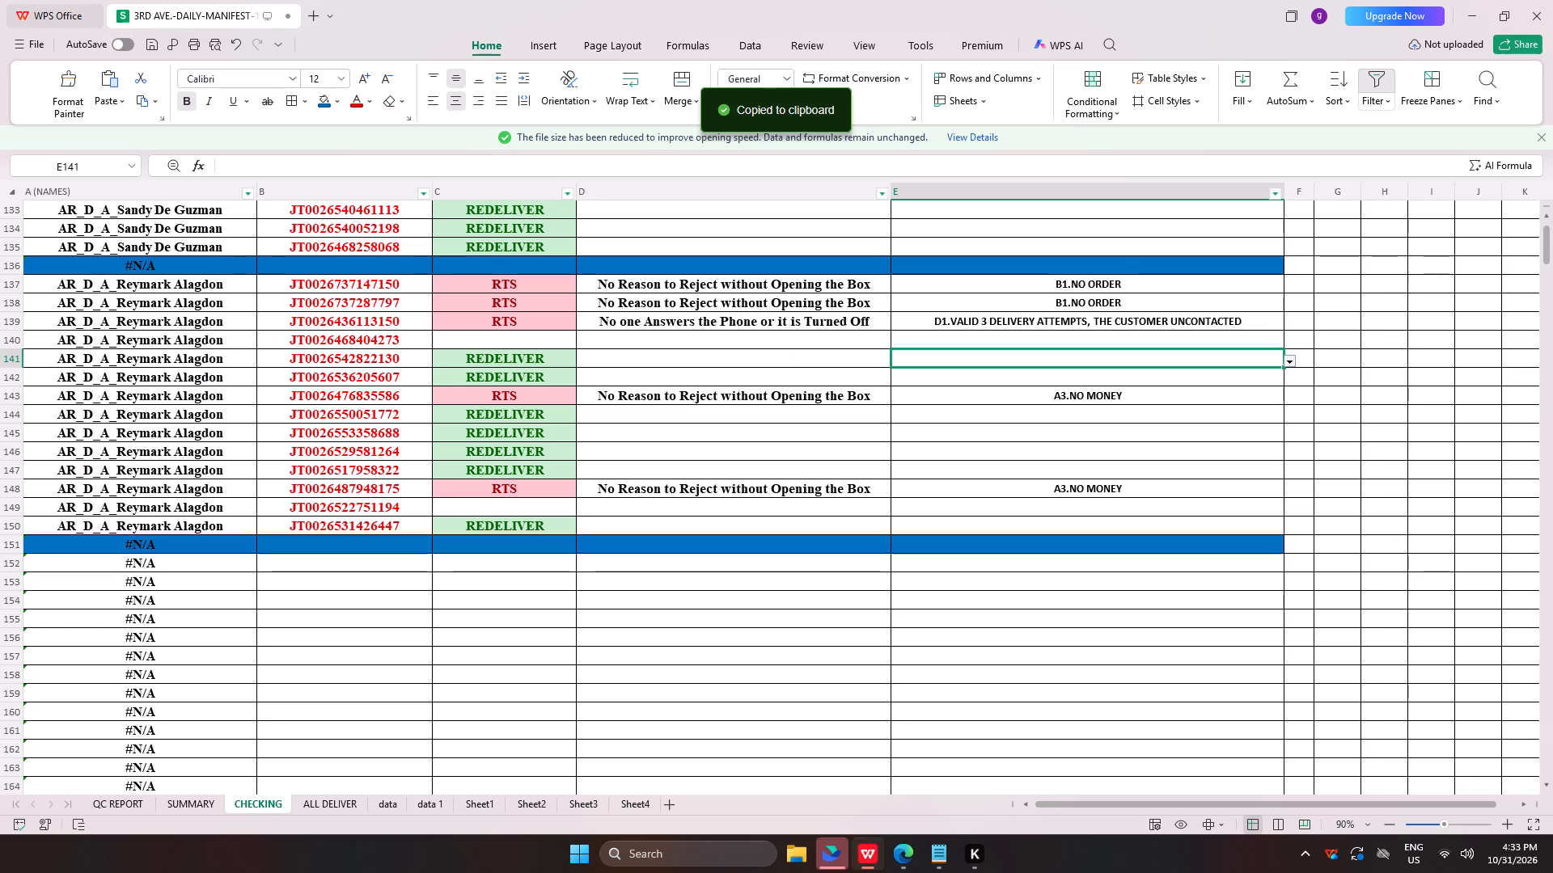
click(352, 563)
key(ctrl+v)
scroll(443, 588, down, 7)
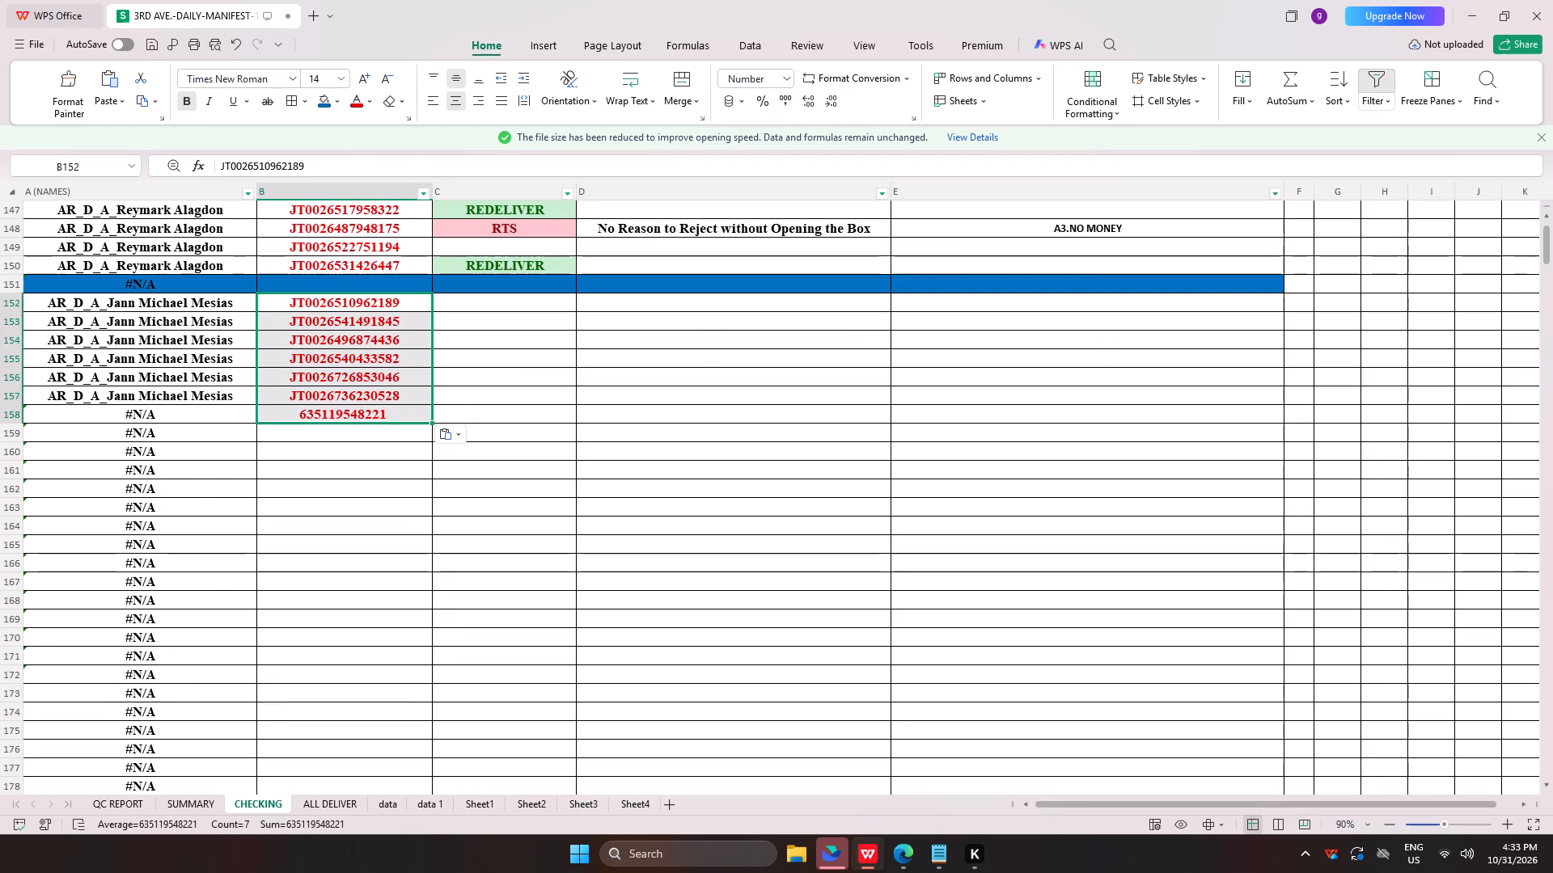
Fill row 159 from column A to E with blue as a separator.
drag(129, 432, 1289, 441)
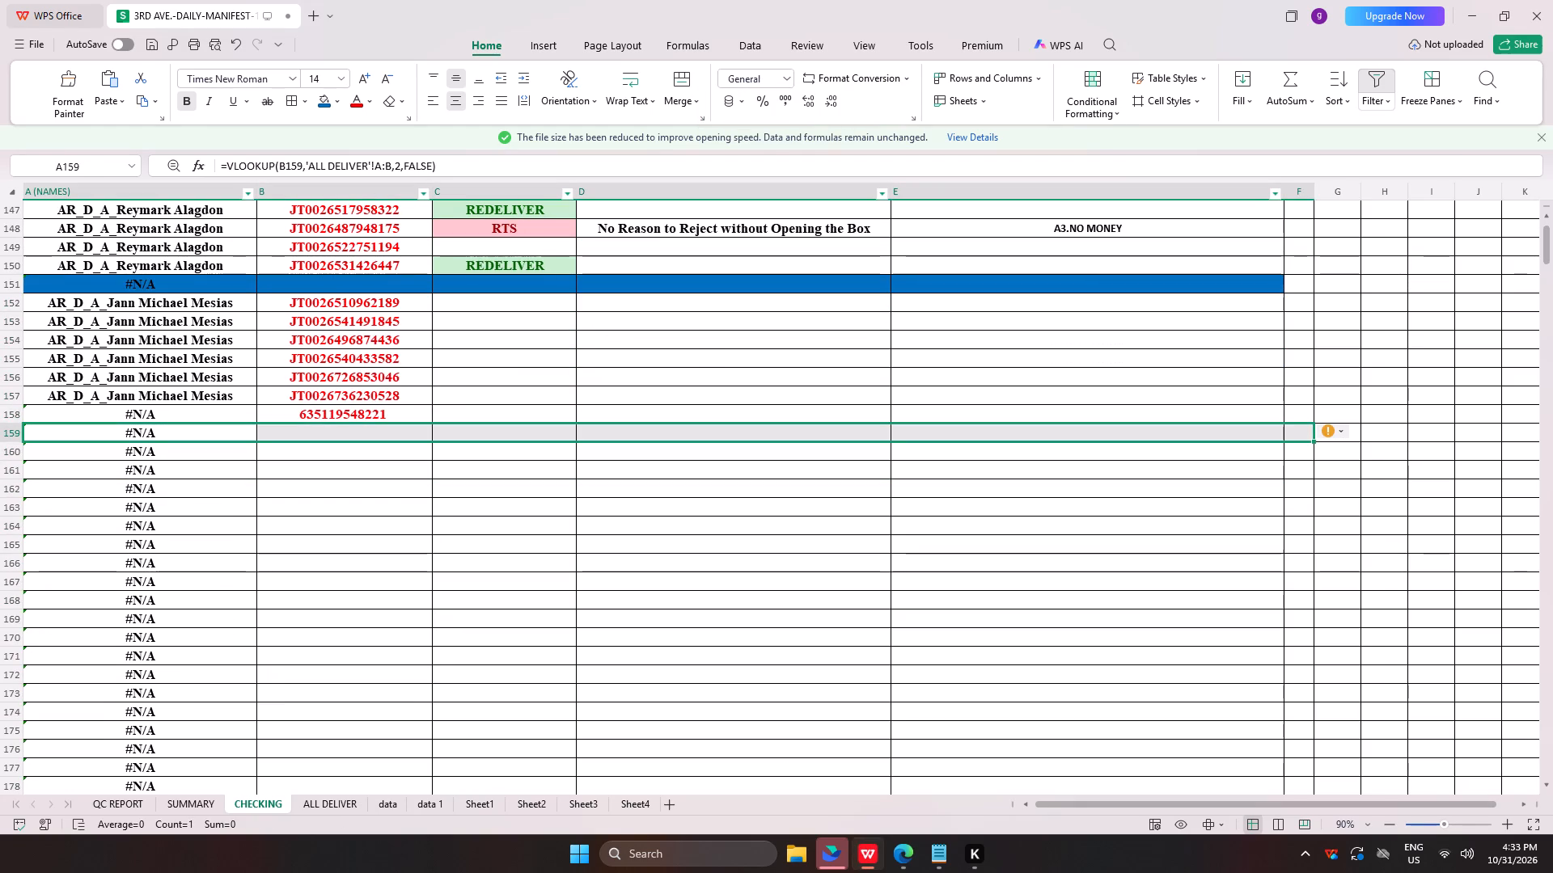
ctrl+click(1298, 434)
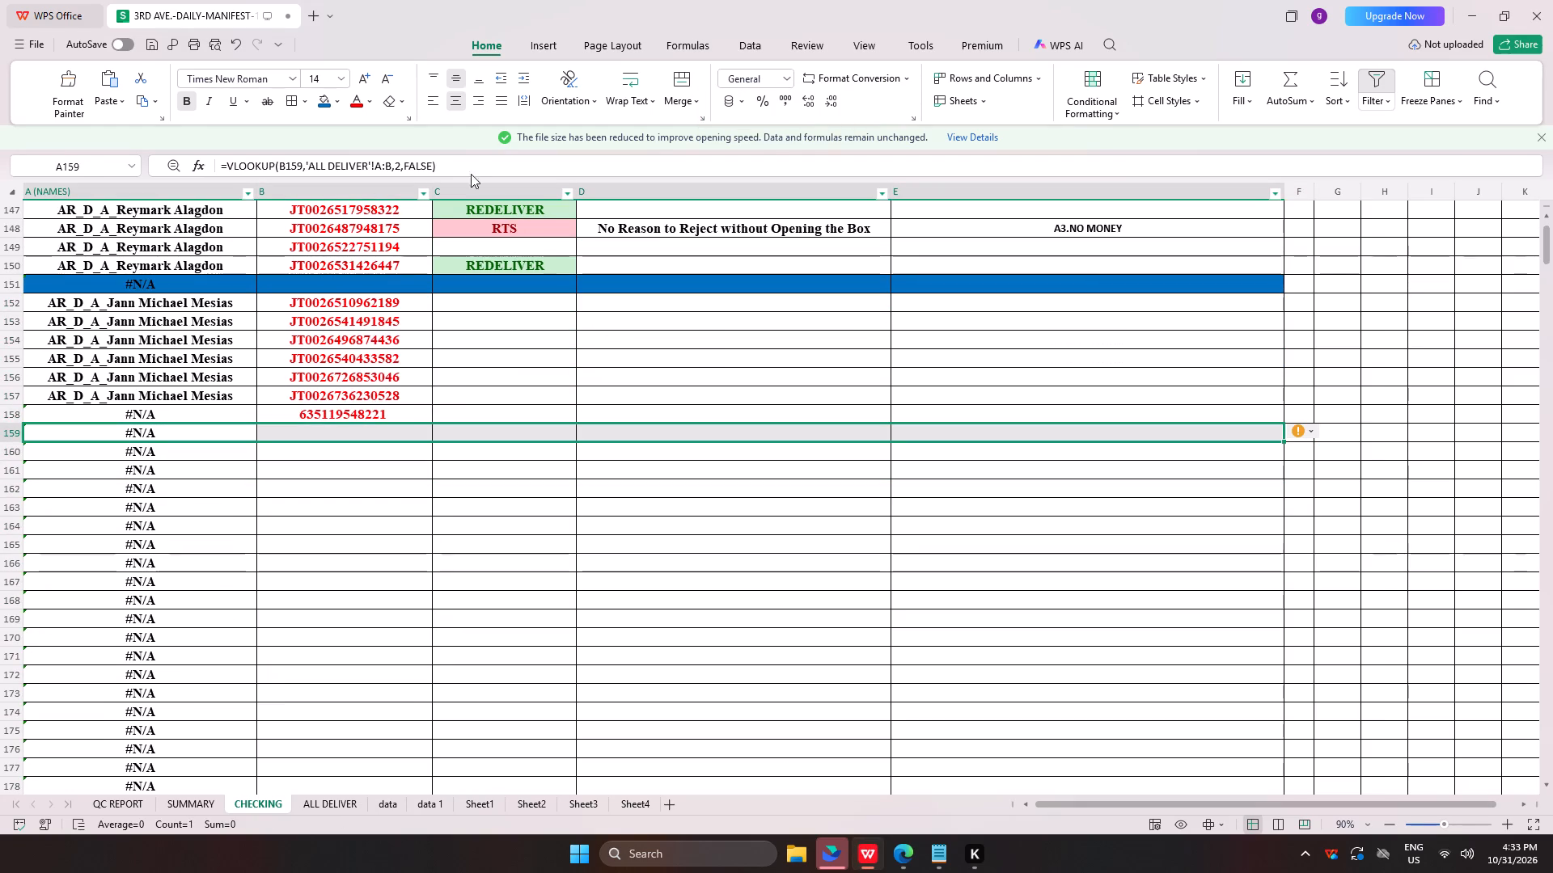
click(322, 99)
Set the status of all the pasted waybills in C152:C158 to REDELIVER, copied from C150.
click(518, 268)
key(ctrl+c)
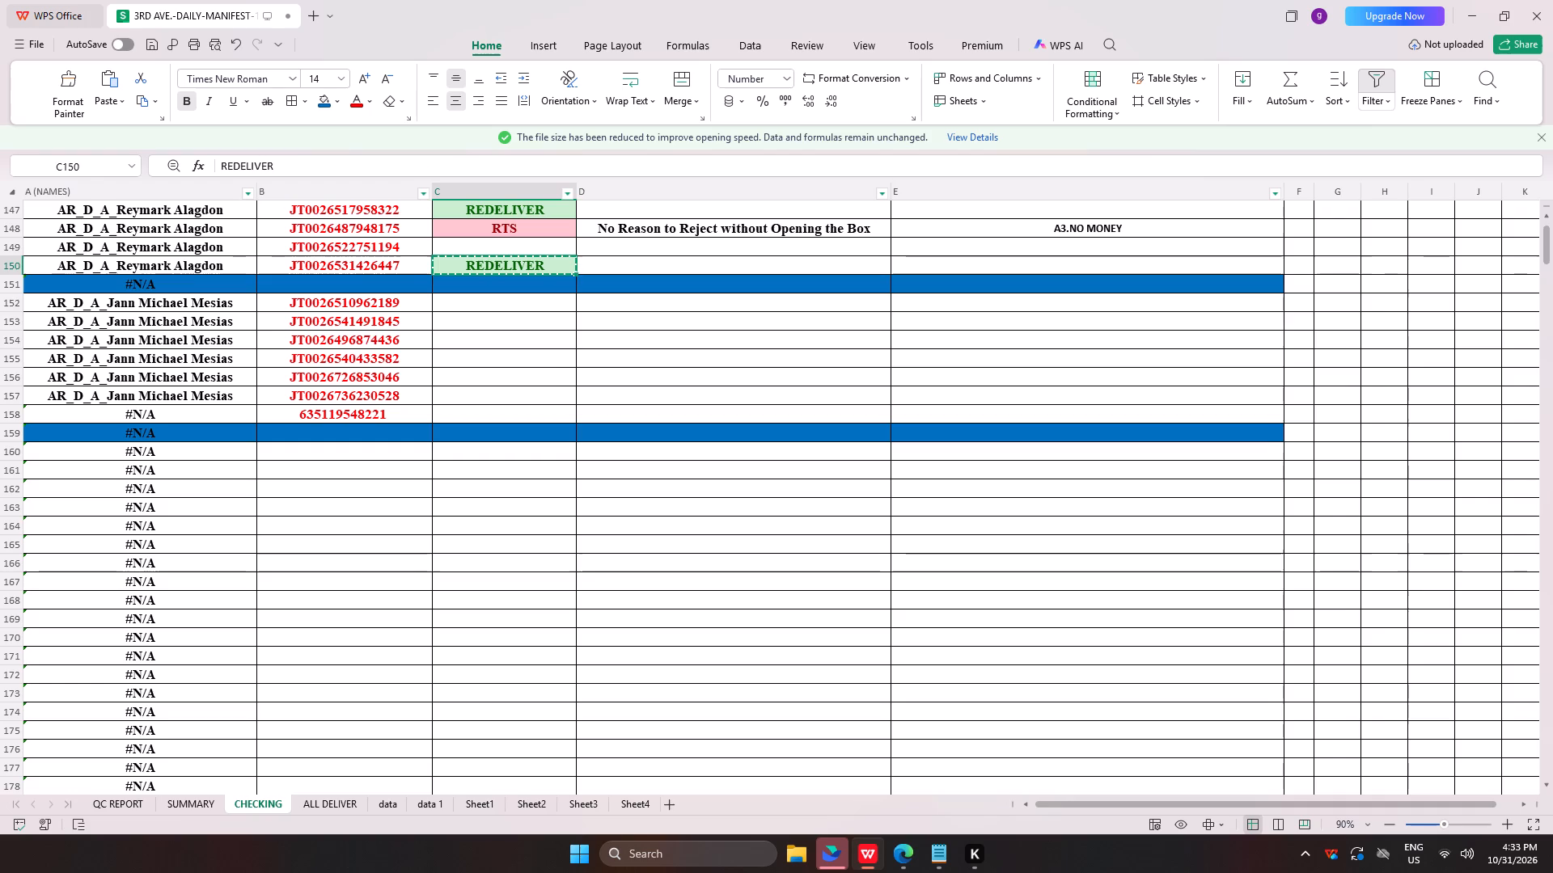
drag(510, 303, 489, 415)
key(ctrl+v)
Copy waybills B152:B158 and look them up in Tracking package, replacing the previous numbers, to view the first waybill's record.
drag(403, 306, 390, 411)
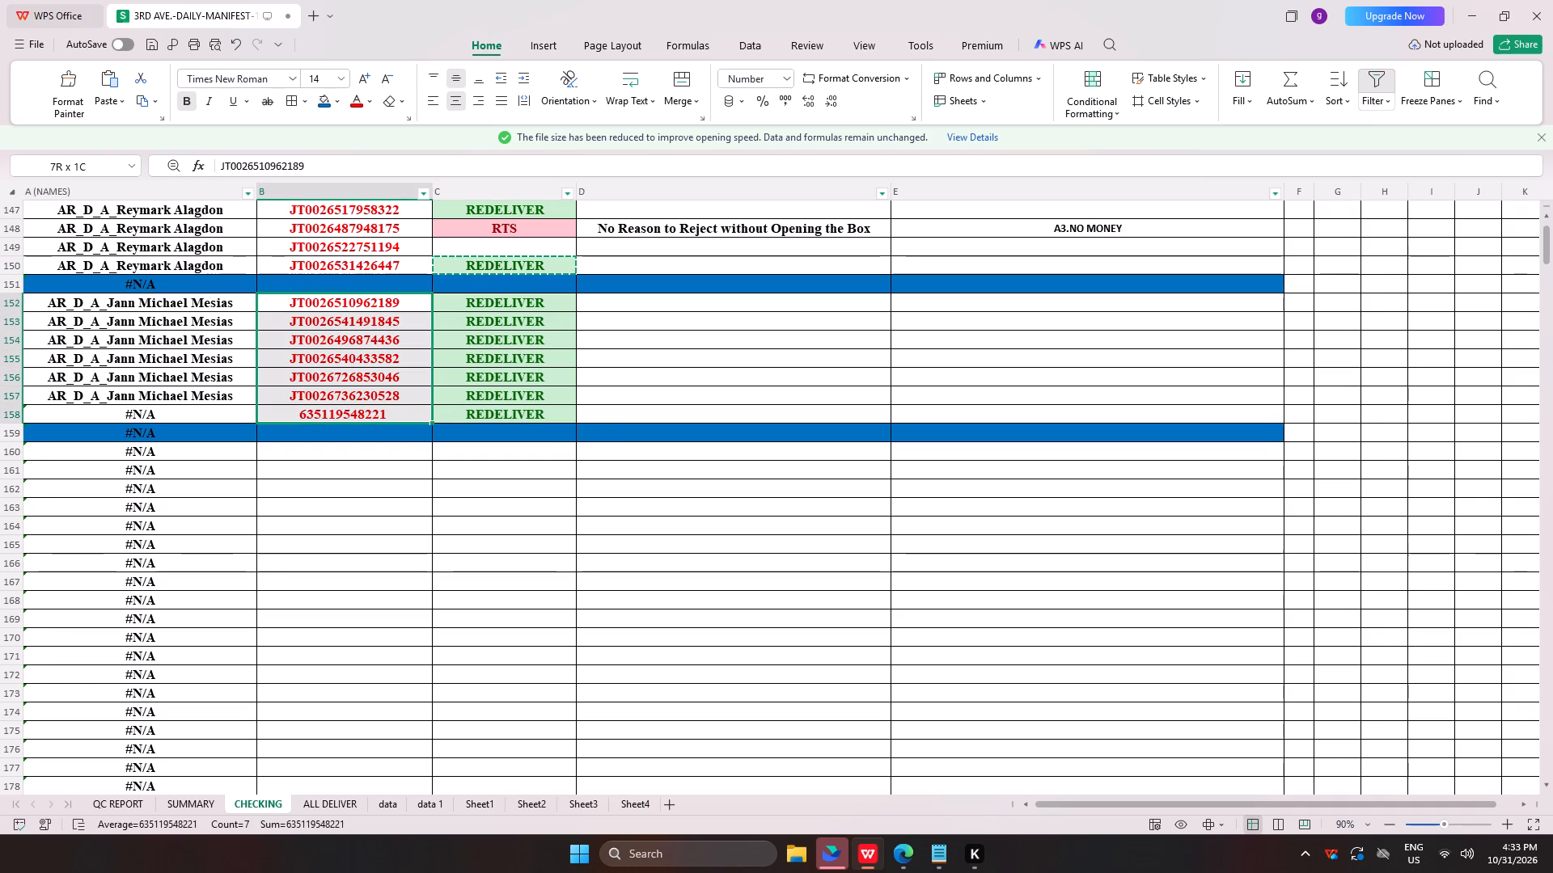
drag(390, 411, 386, 418)
key(ctrl+c)
key(alt+Tab)
click(364, 112)
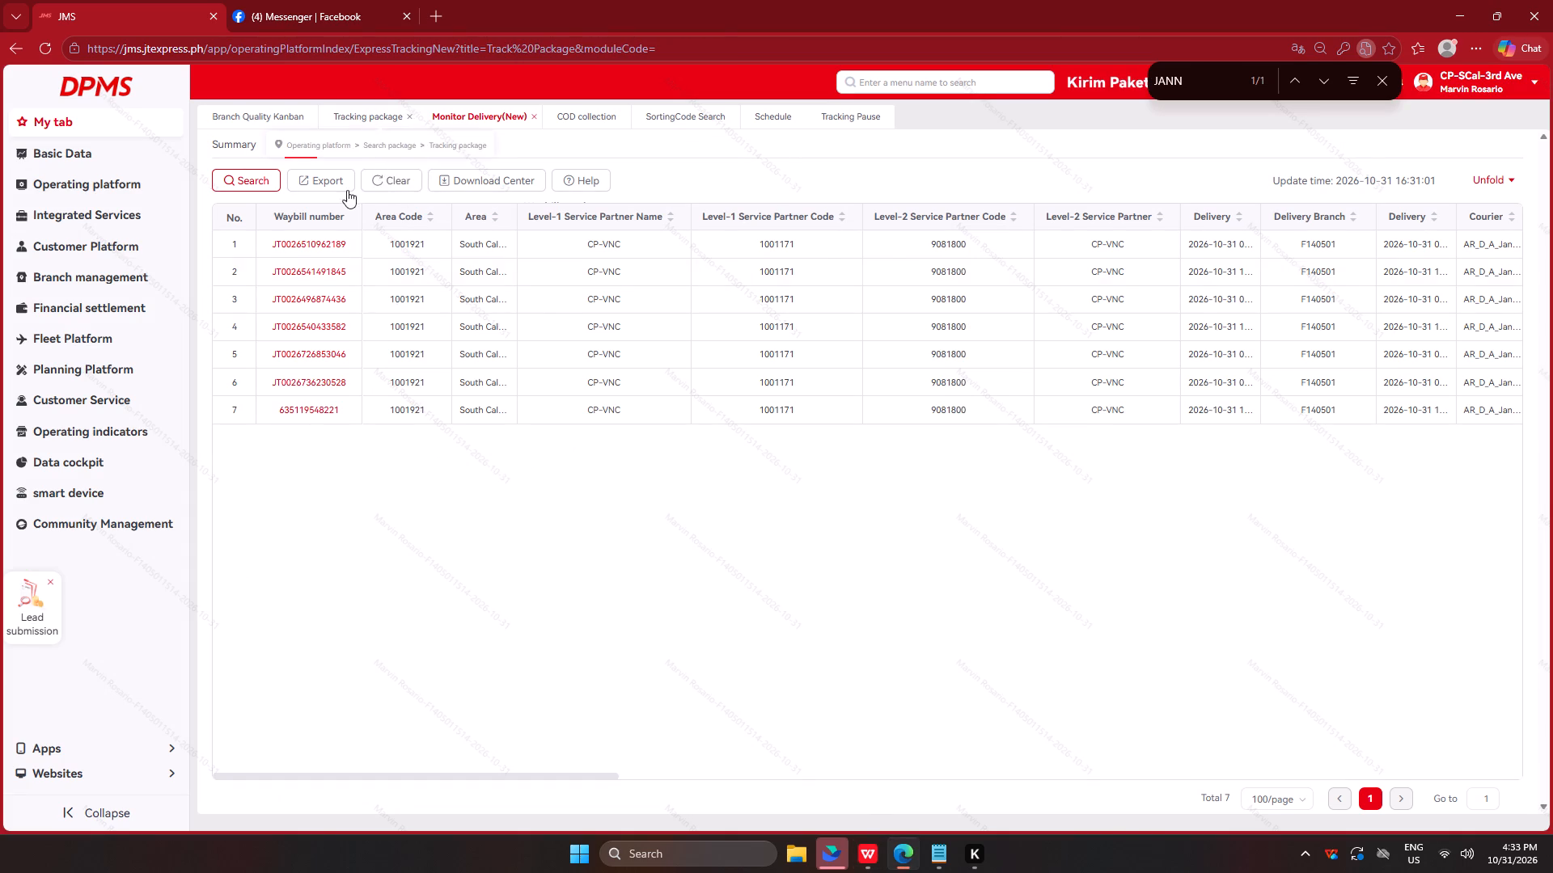
click(304, 260)
click(303, 274)
click(301, 244)
key(ctrl+v)
click(249, 280)
scroll(355, 353, down, 15)
key(alt+Tab)
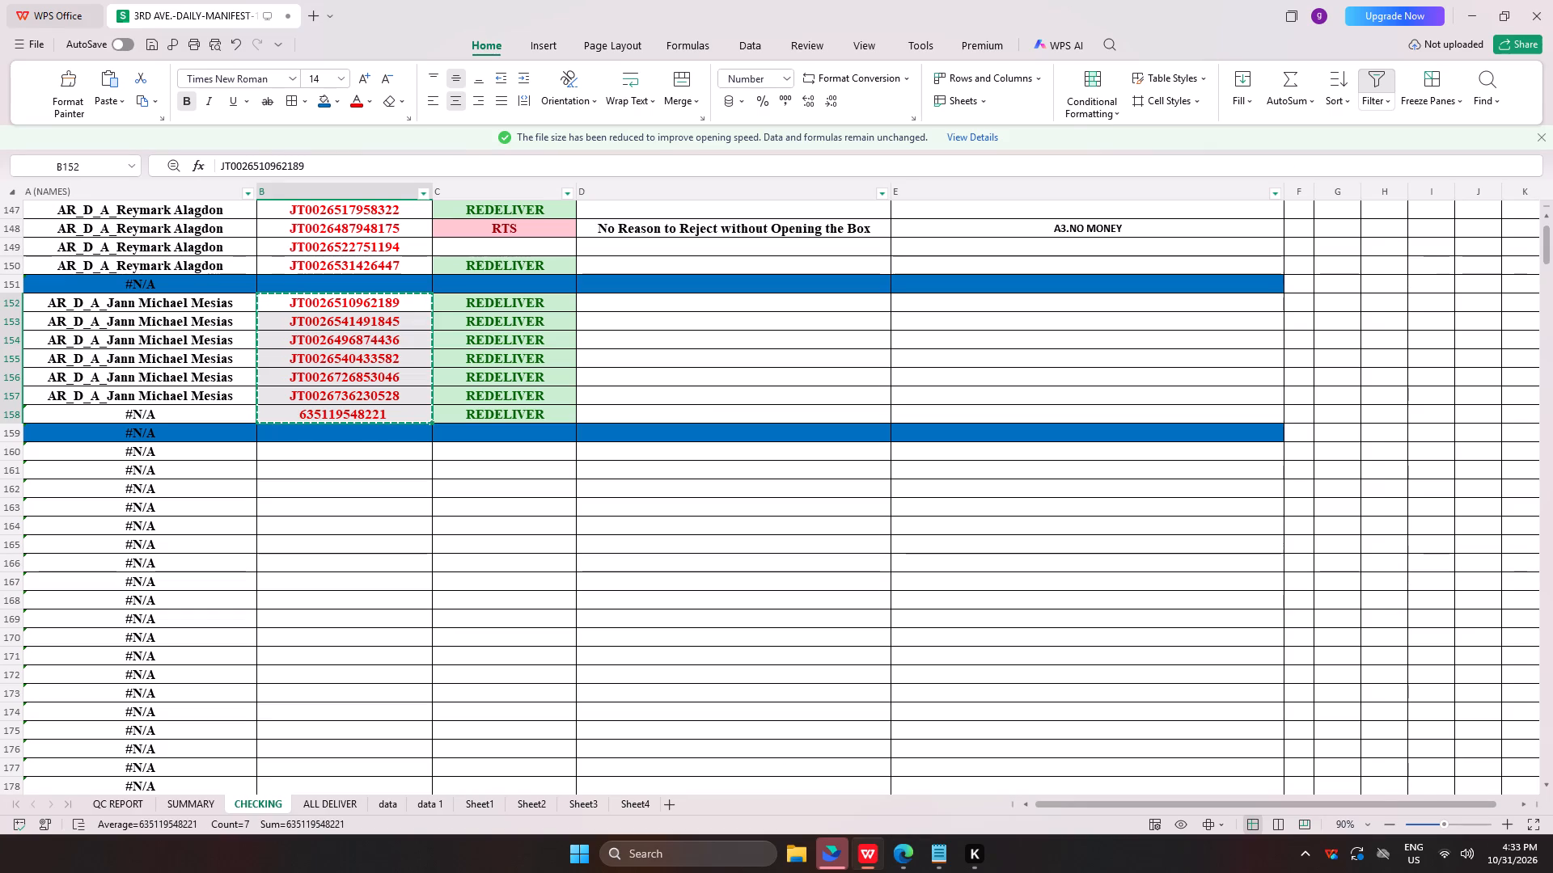
drag(535, 229, 688, 229)
key(ctrl+c)
click(535, 302)
key(ctrl+v)
key(alt+Tab)
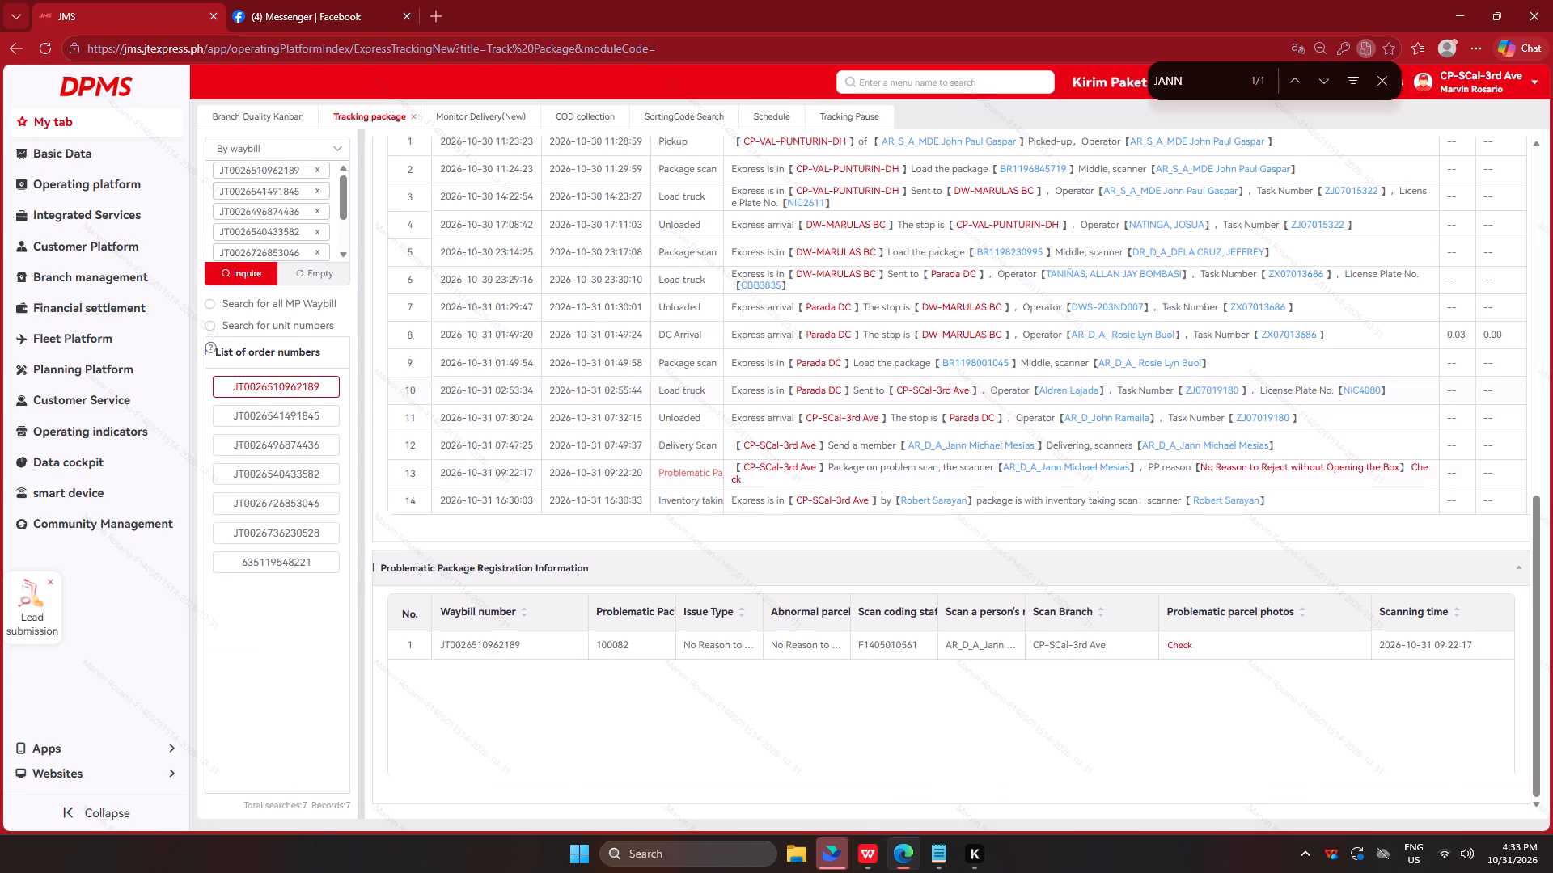
click(308, 425)
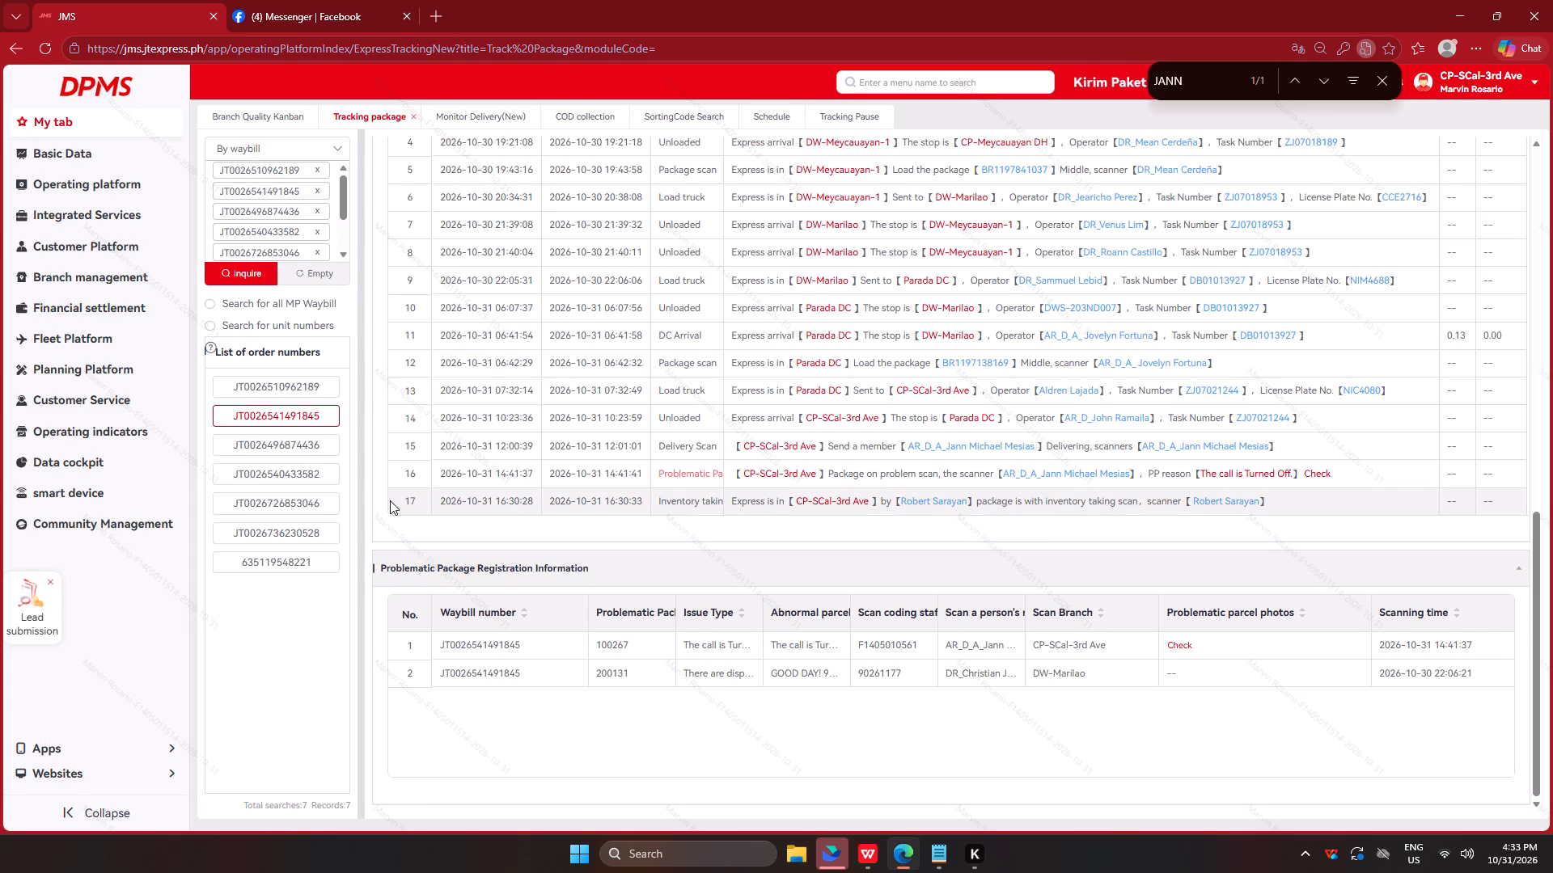
click(279, 455)
key(alt+Tab)
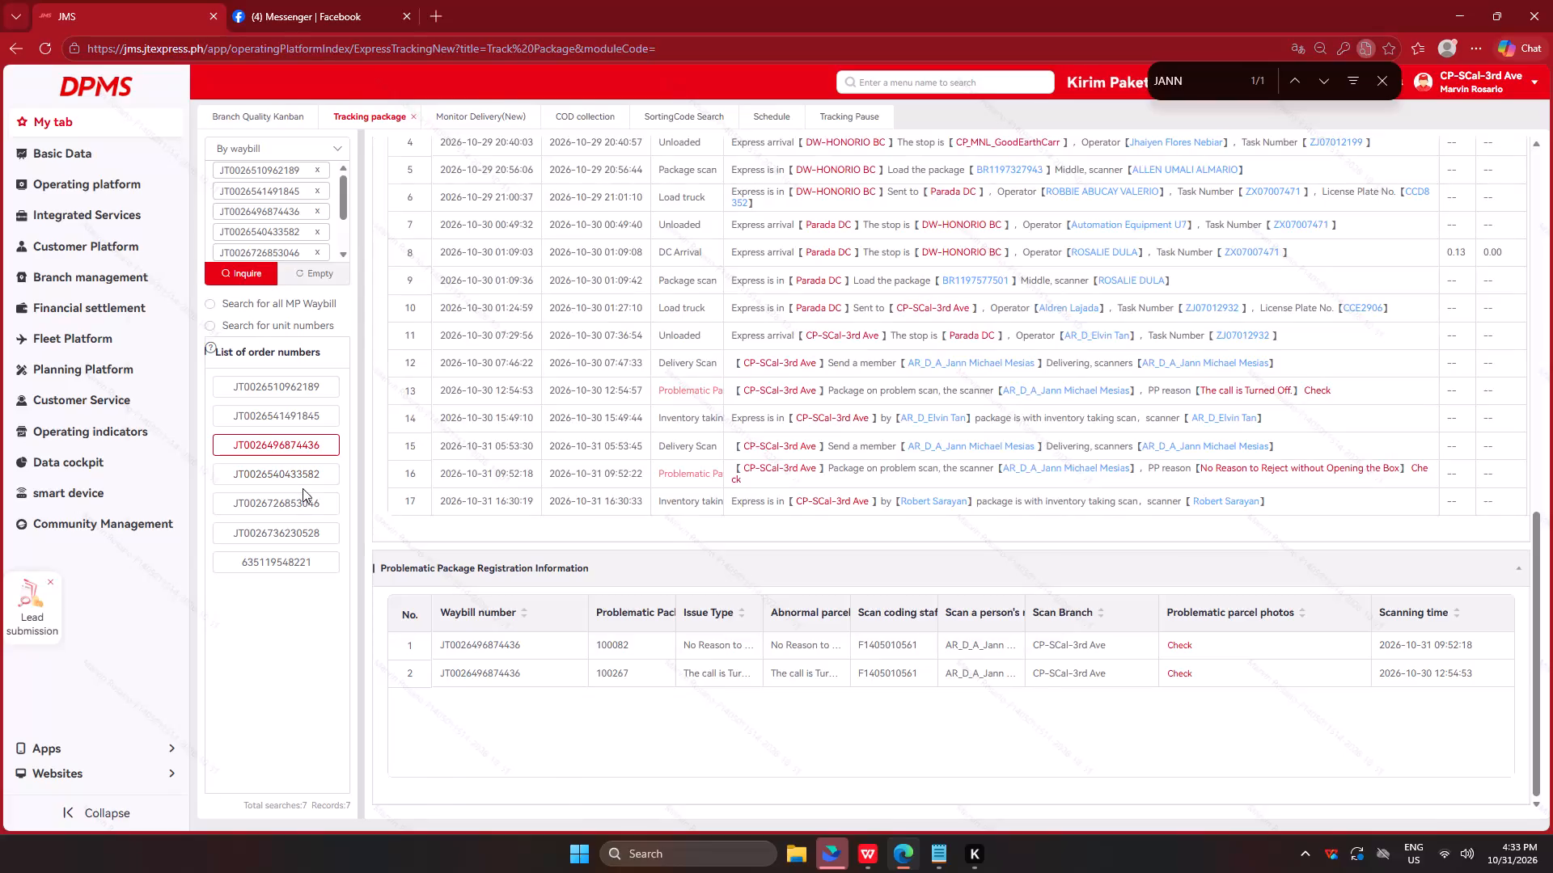
click(470, 336)
key(ctrl+v)
key(alt+Tab)
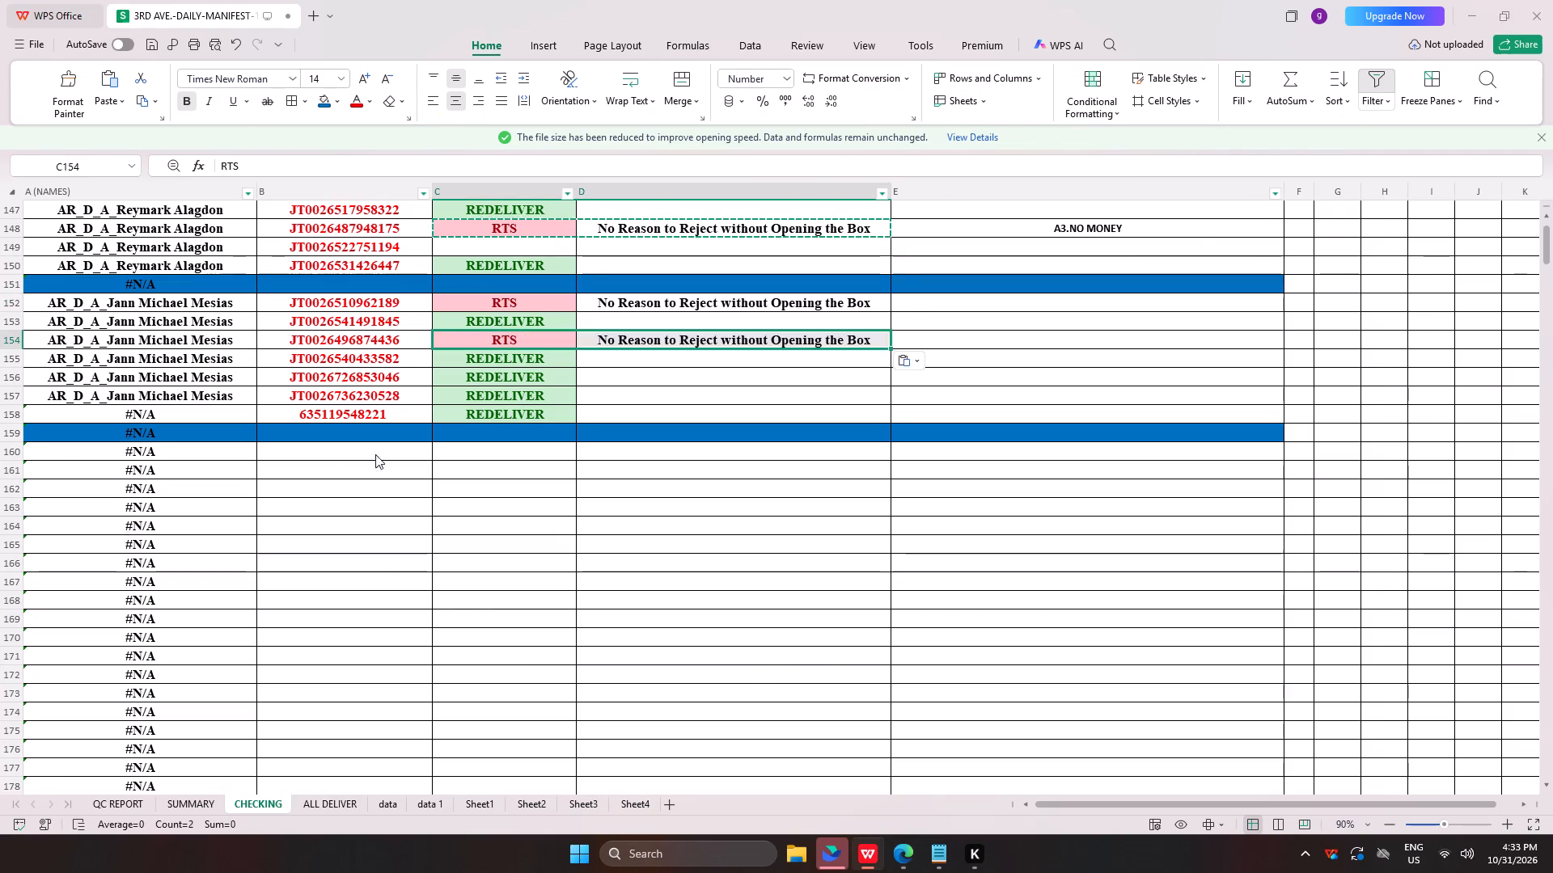
click(293, 478)
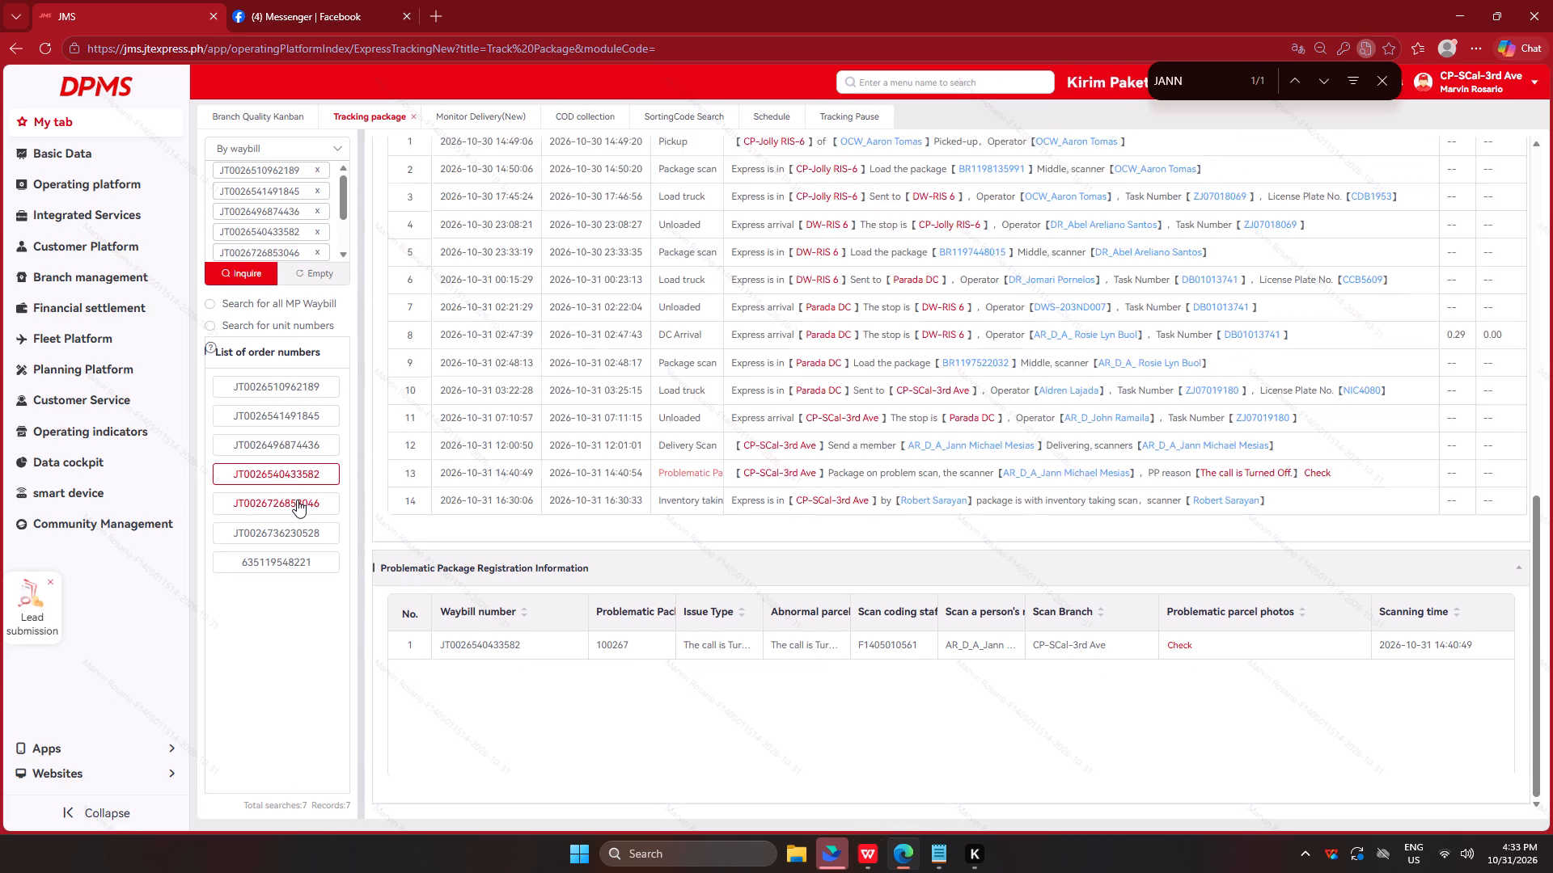
click(297, 500)
key(alt+Tab)
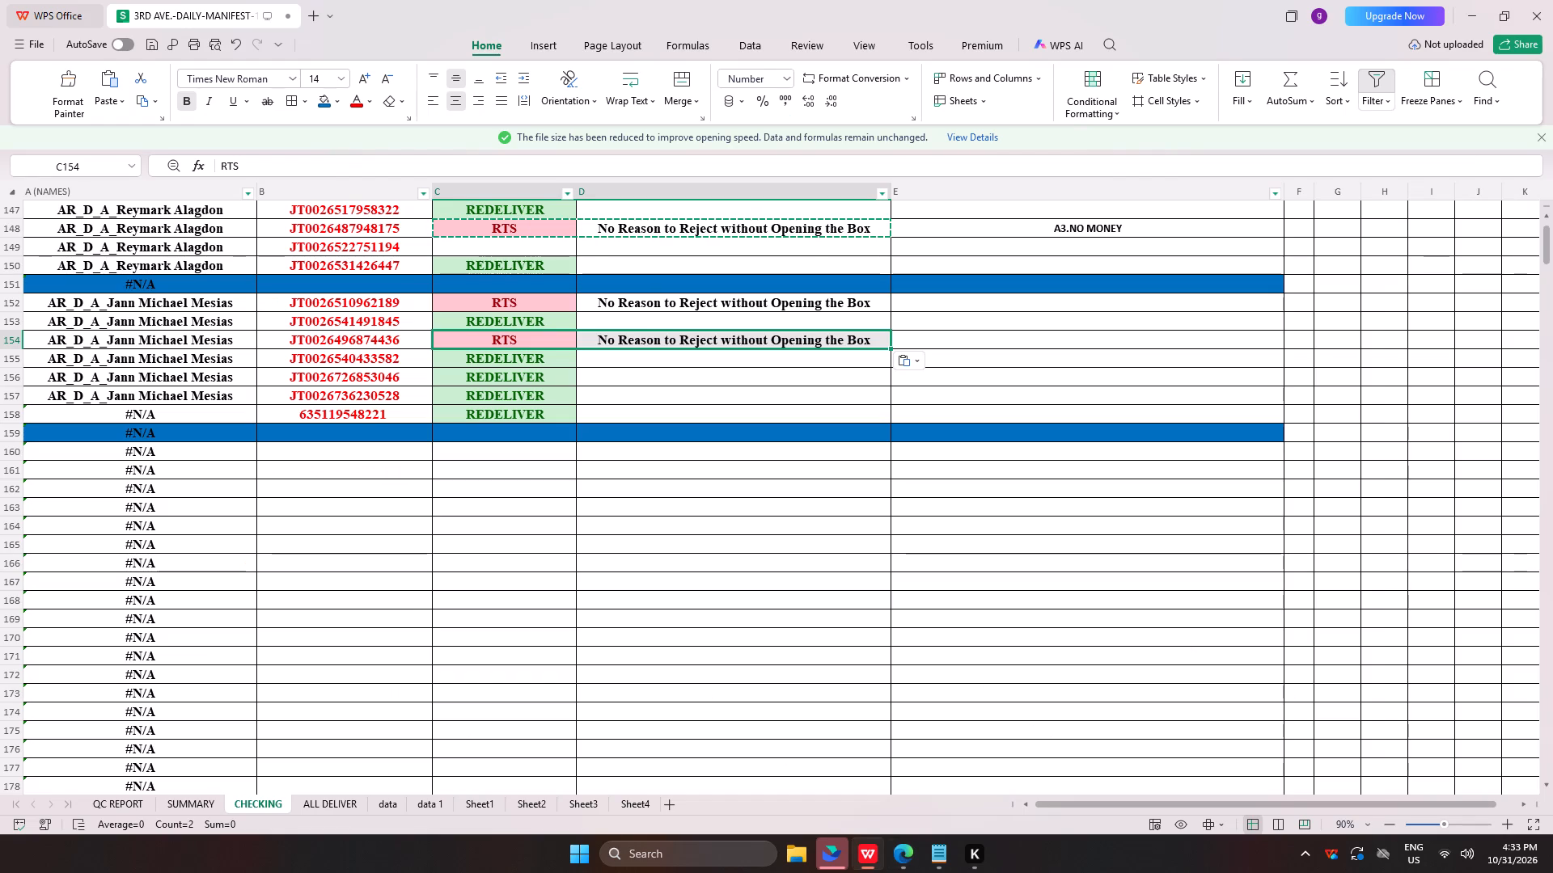
click(477, 382)
key(ctrl+v)
key(alt+Tab)
click(288, 542)
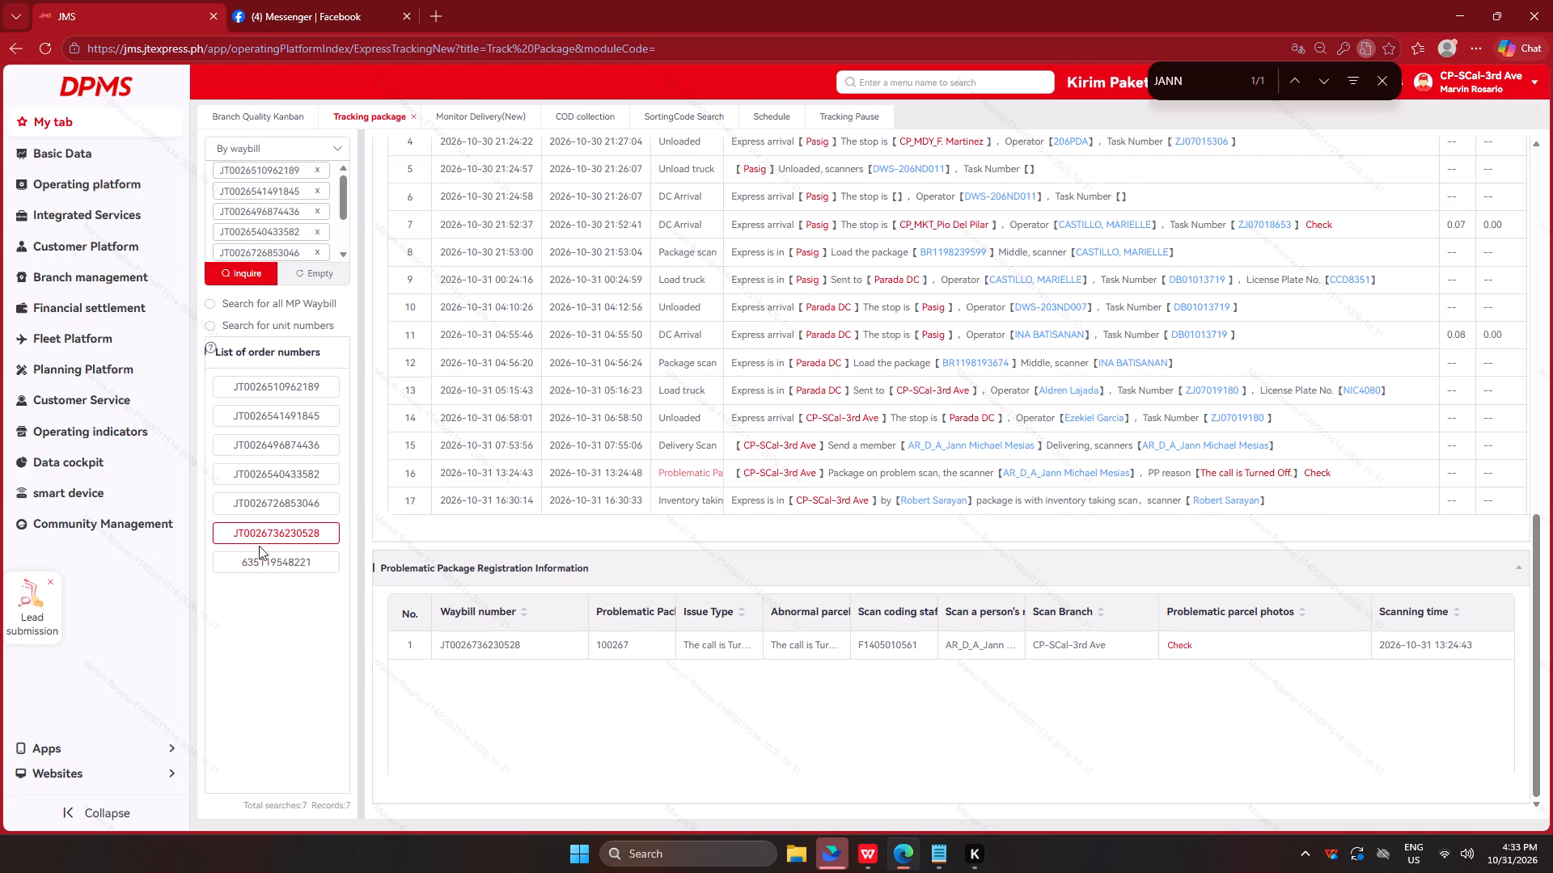
click(263, 560)
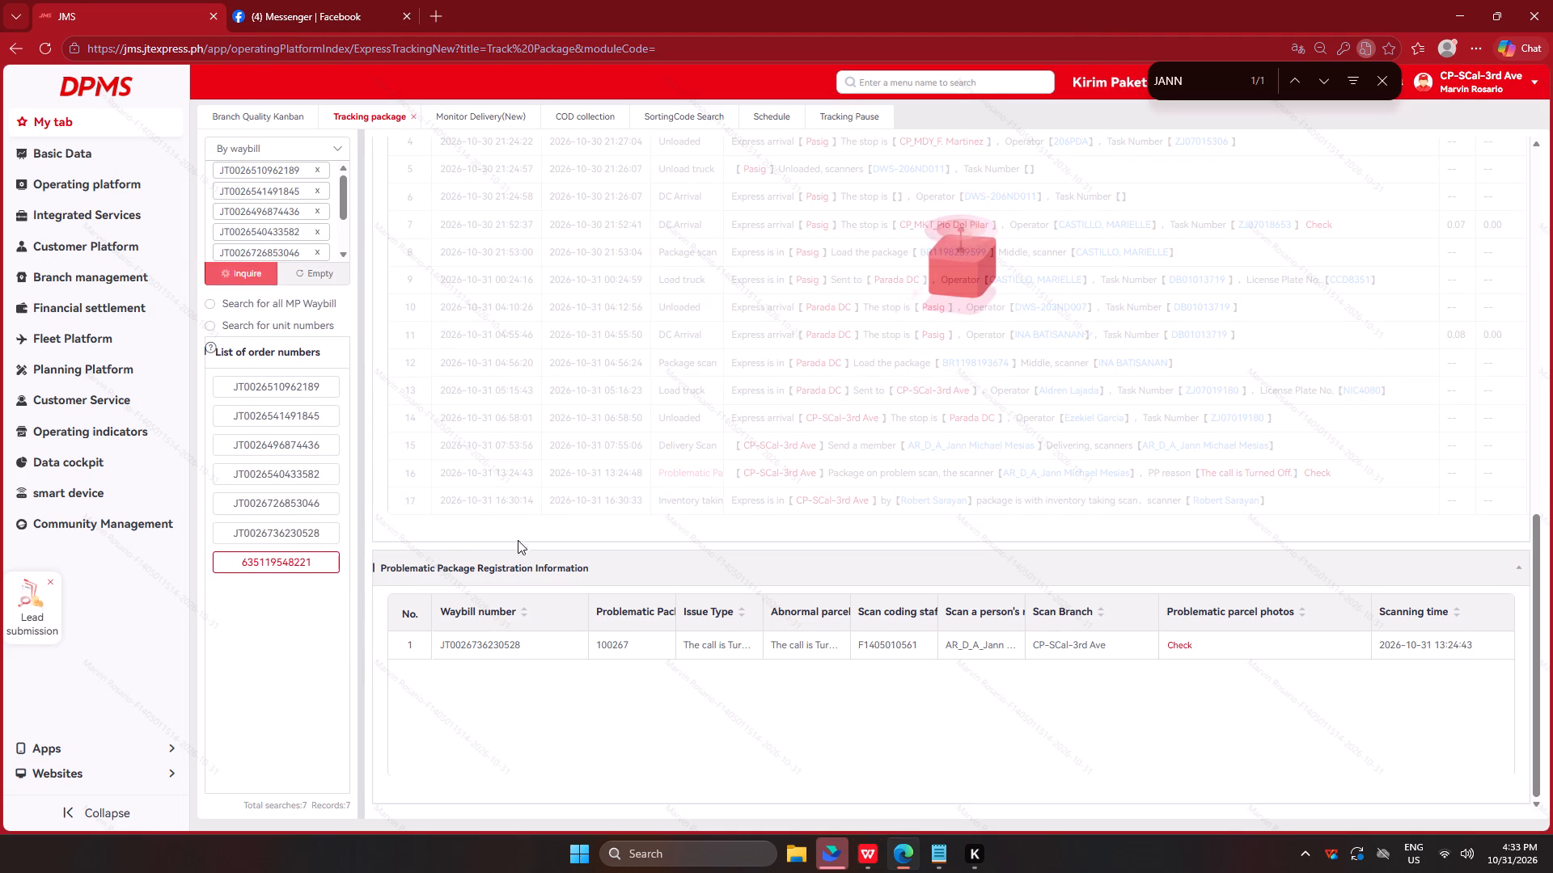
click(931, 850)
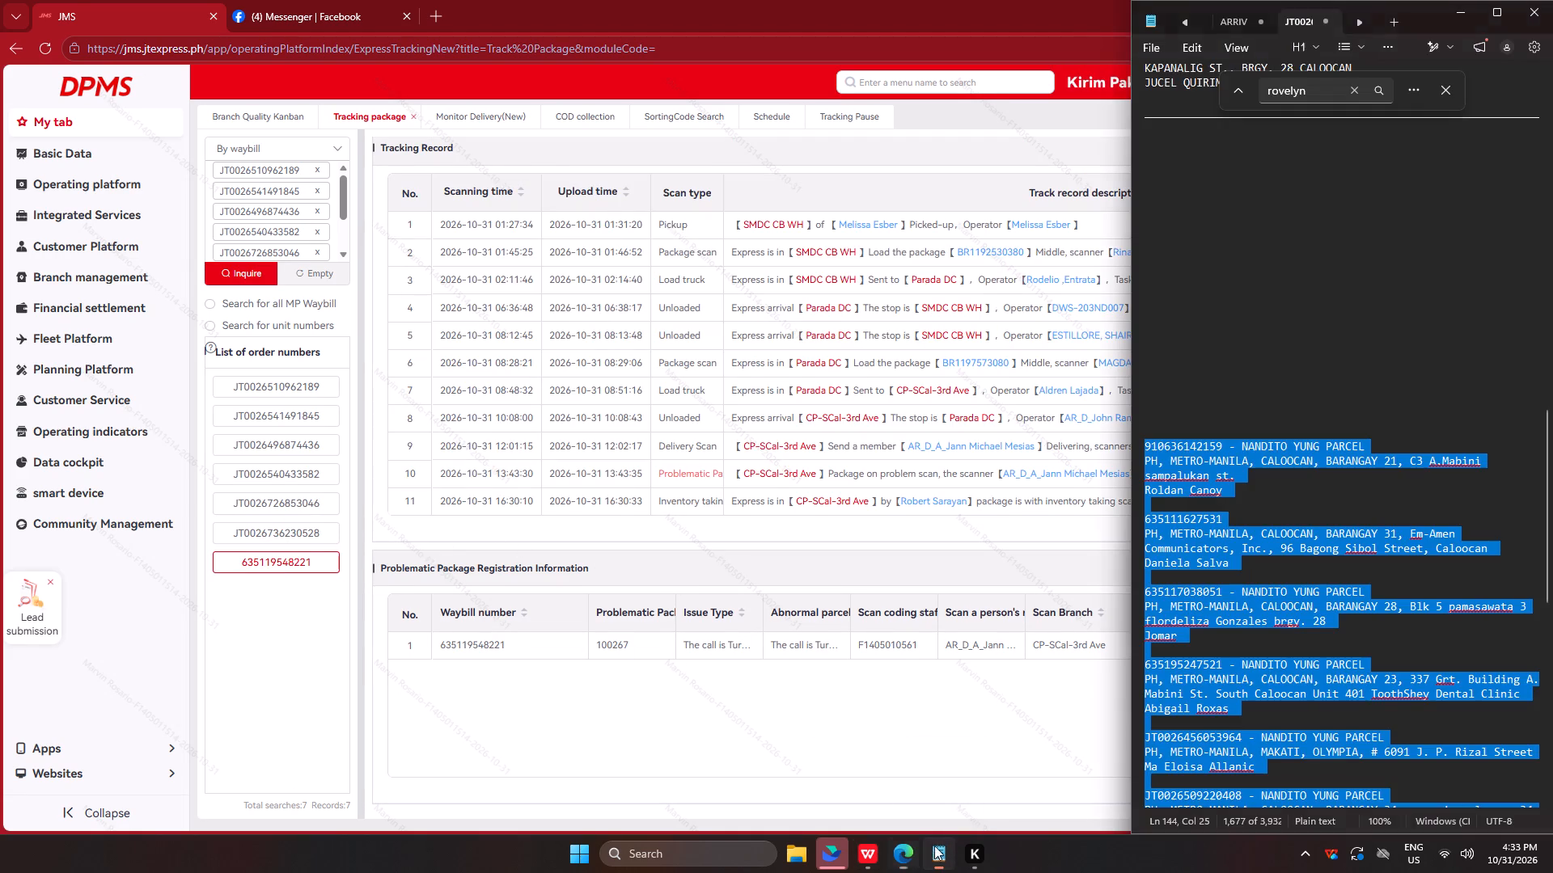
scroll(1322, 539, down, 16)
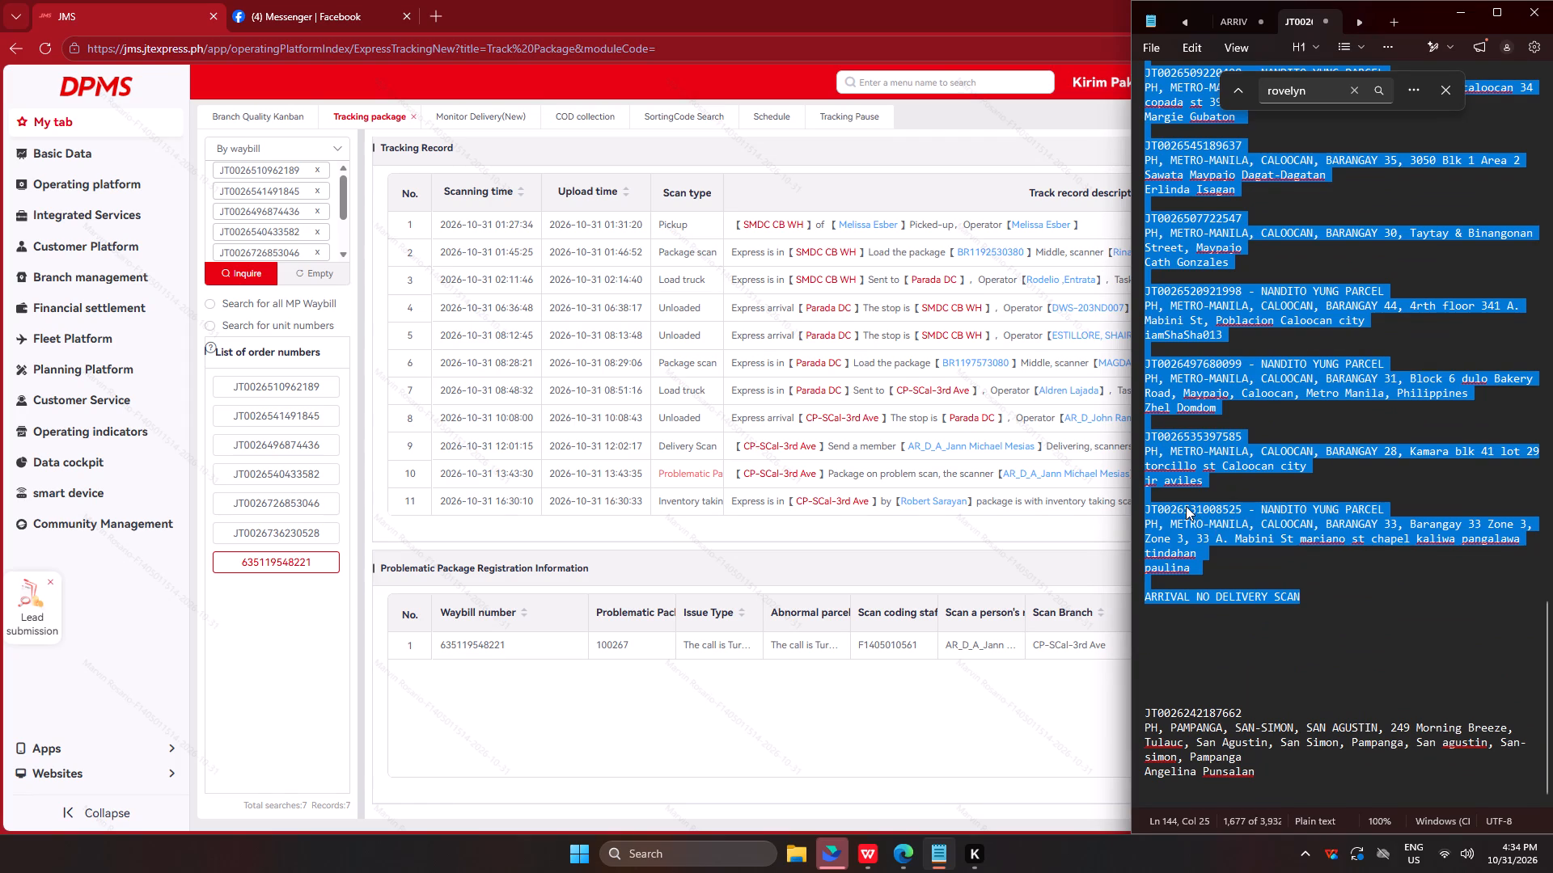
double_click(1184, 506)
key(ctrl+c)
key(ctrl+c)
key(ctrl+c)
key(ctrl+c)
key(ctrl+c)
key(ctrl+c)
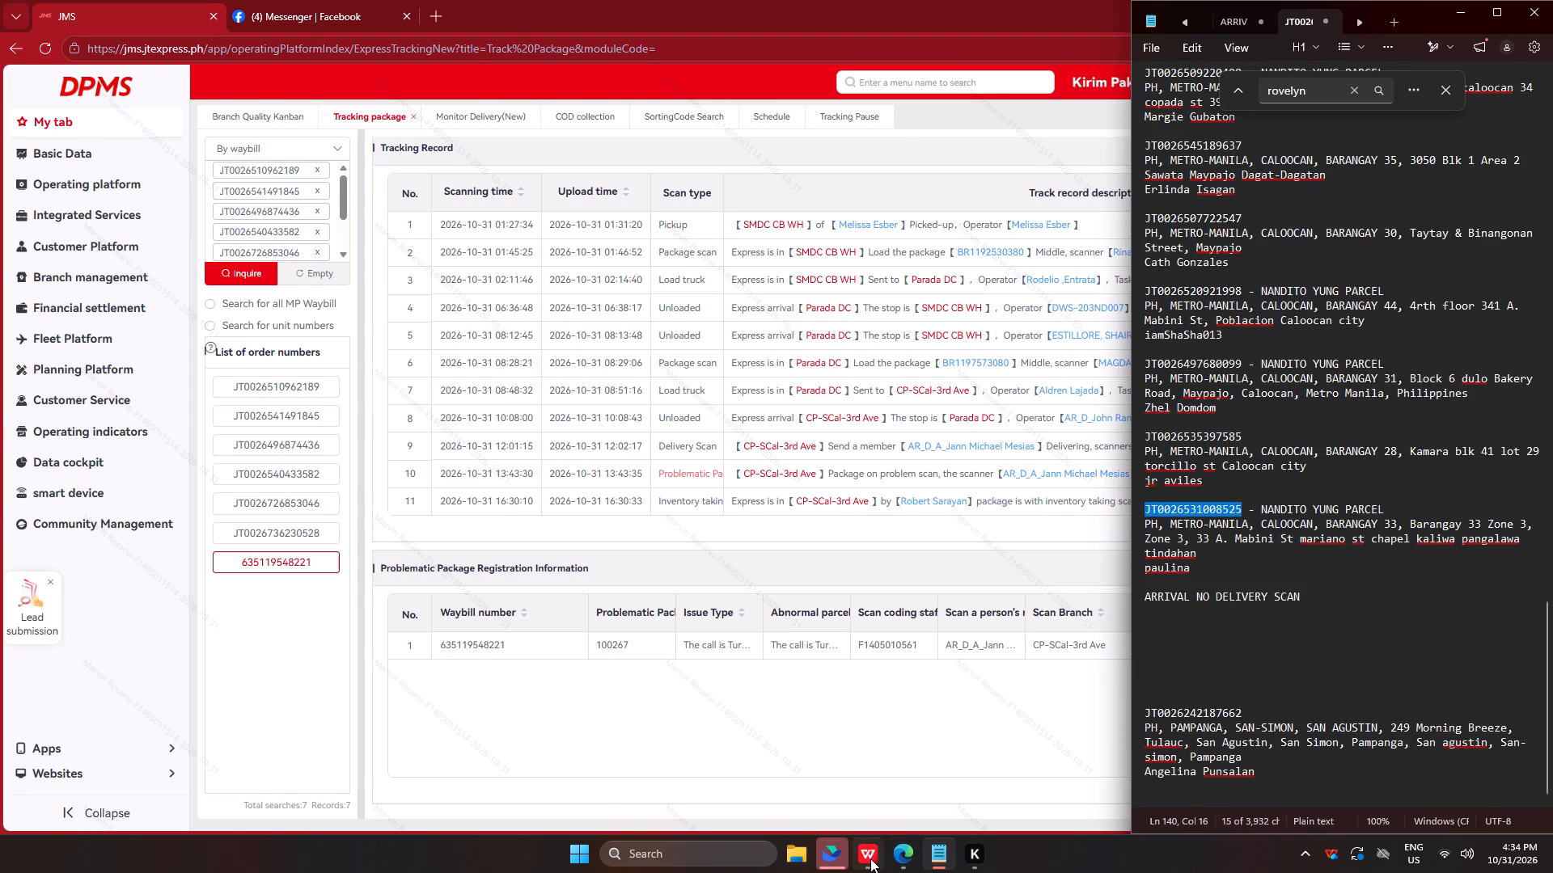
ctrl+click(870, 858)
click(345, 438)
key(ctrl+v)
Fill row 160 from column A to E with blue as the separator.
drag(127, 448, 221, 445)
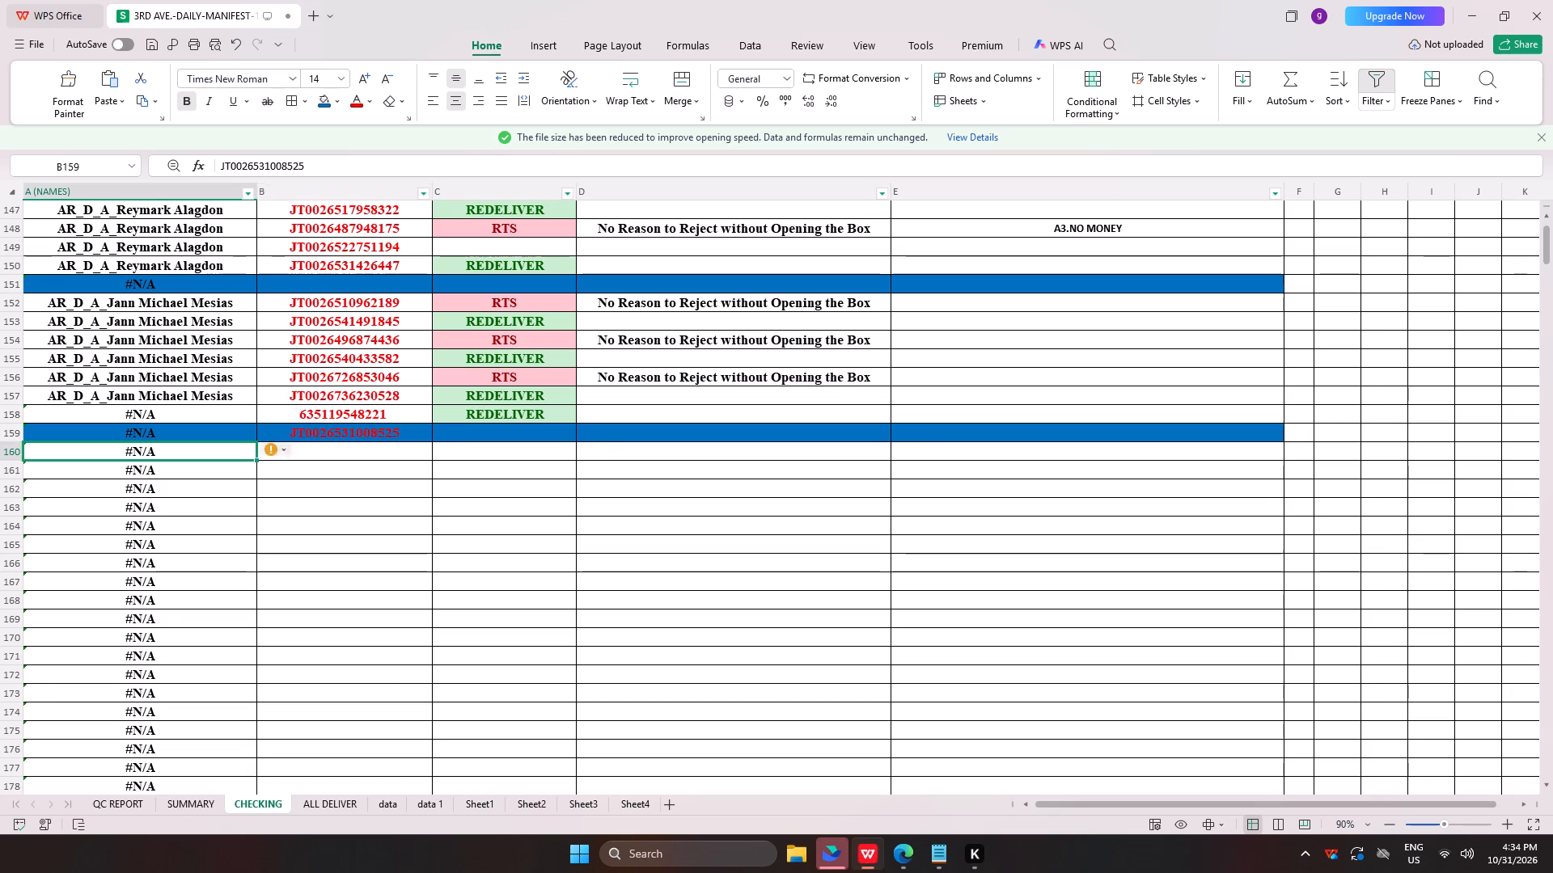
drag(221, 445, 1066, 451)
click(324, 99)
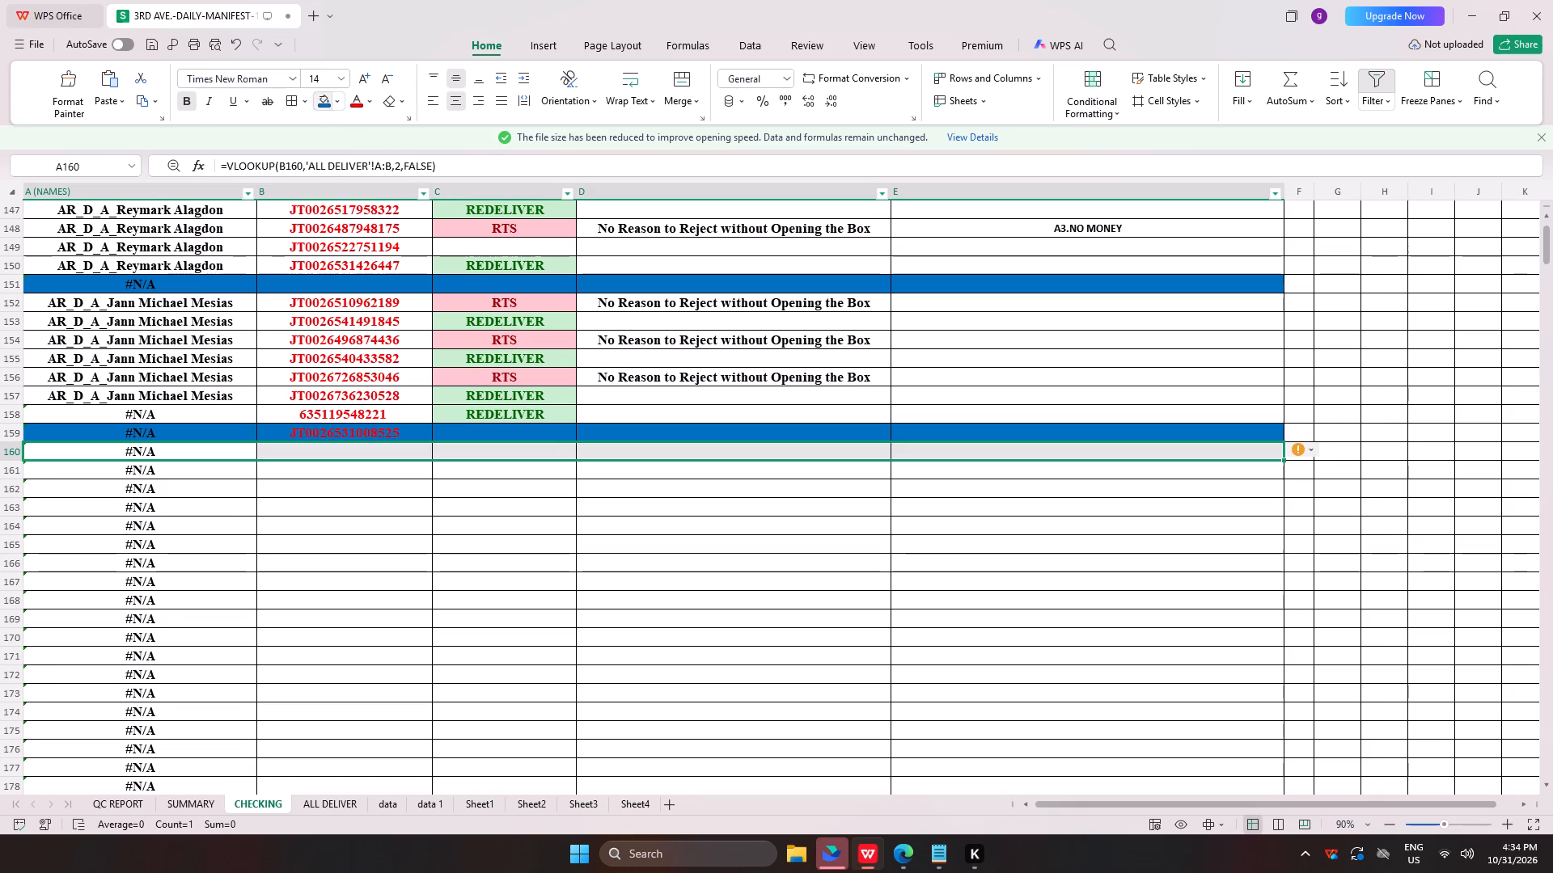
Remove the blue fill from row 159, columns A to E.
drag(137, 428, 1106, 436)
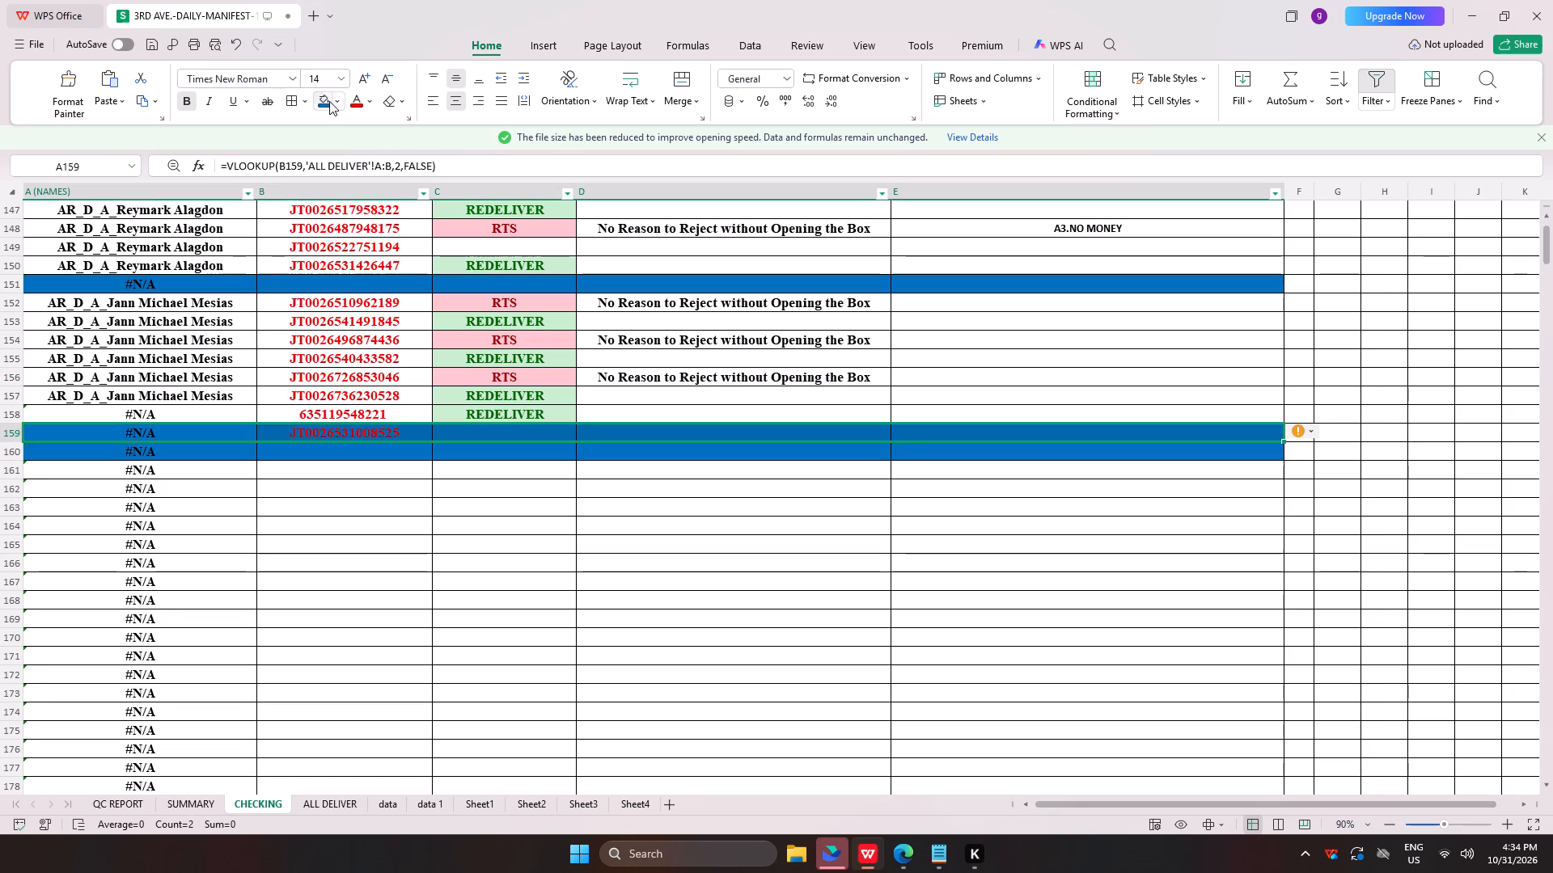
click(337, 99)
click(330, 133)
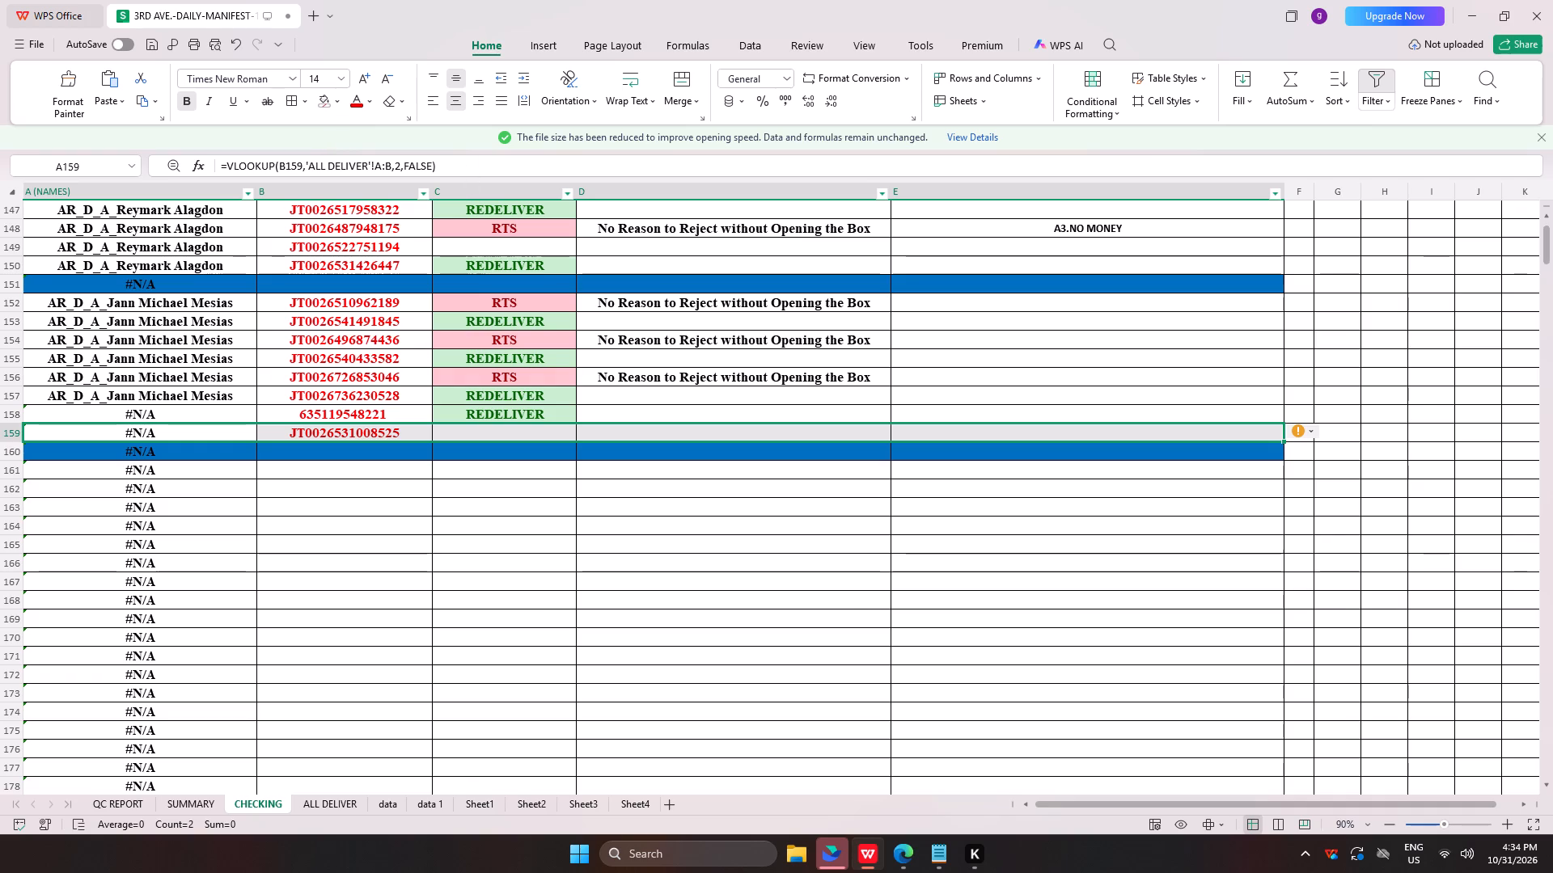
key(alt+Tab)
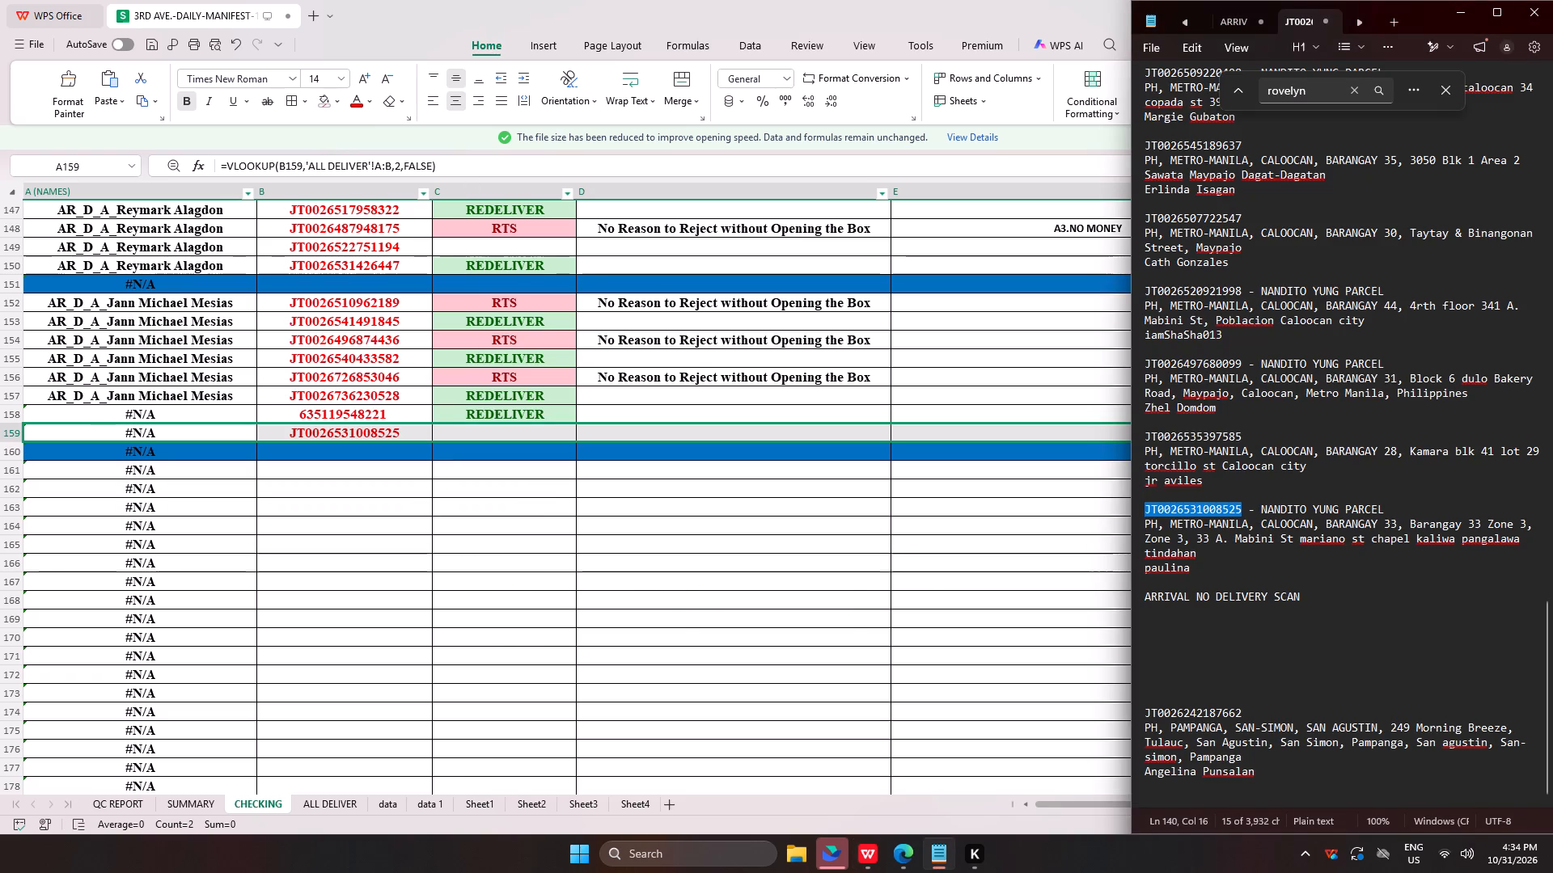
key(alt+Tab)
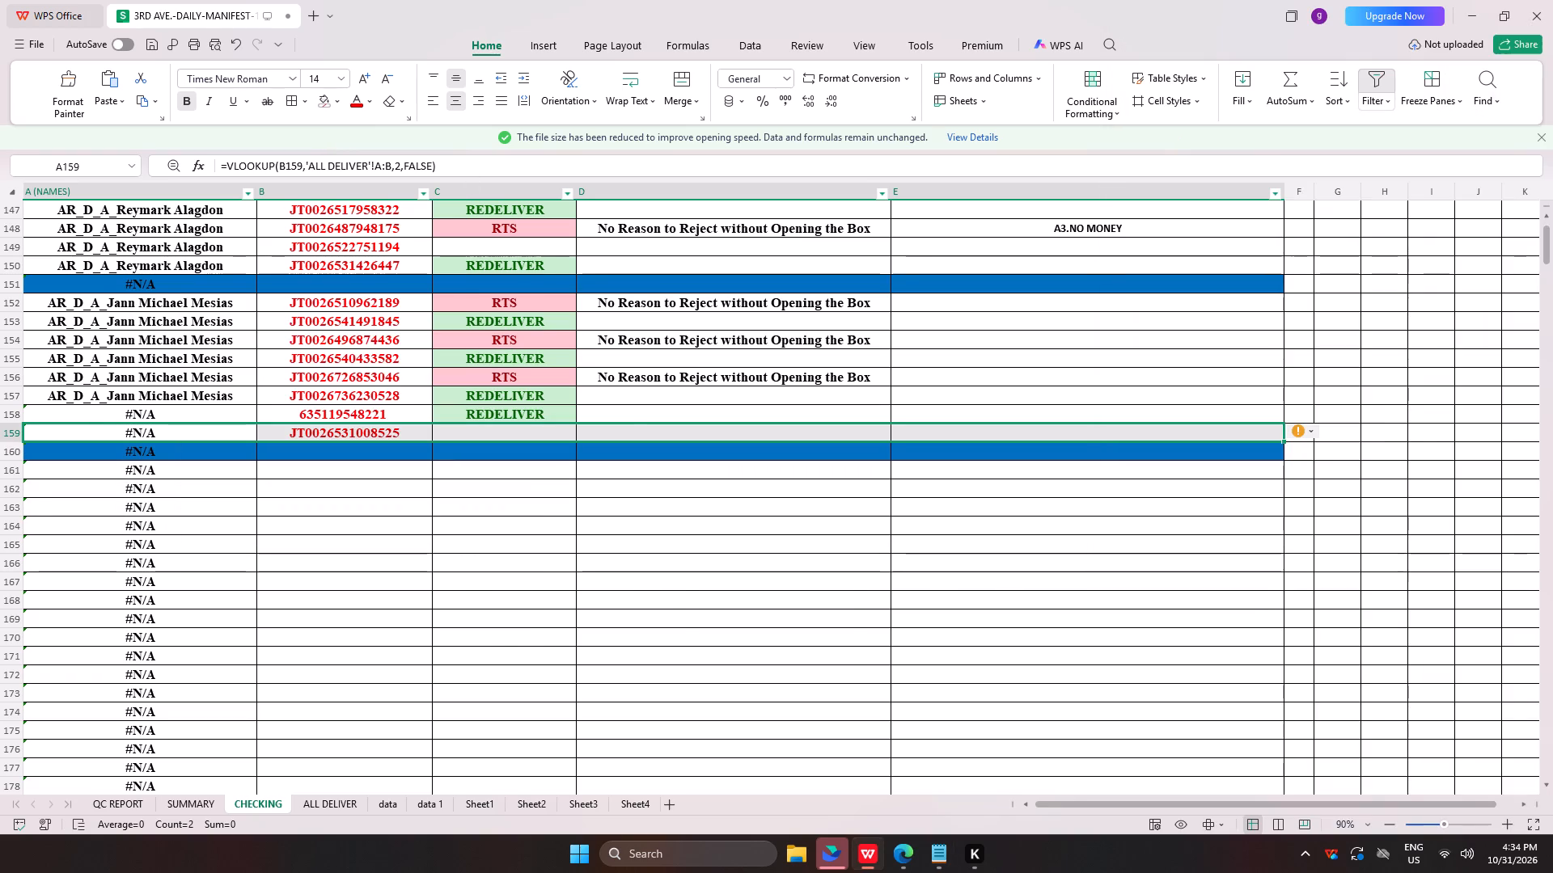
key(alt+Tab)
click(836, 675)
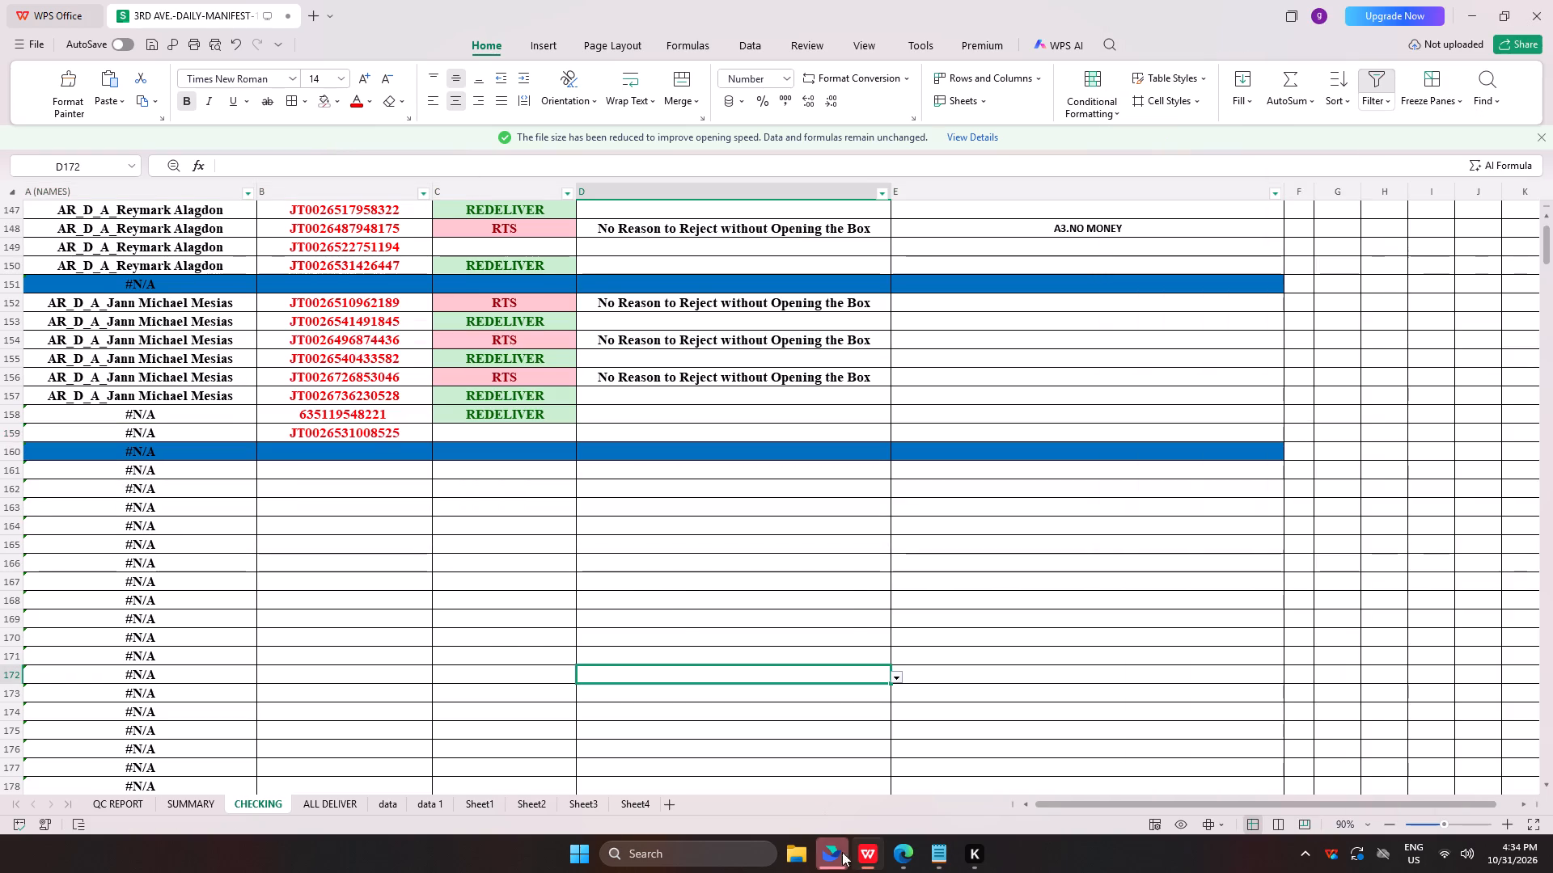
Return to the Monitor Delivery summary in JMS and find courier HANSEL, replacing the previous search text.
click(901, 855)
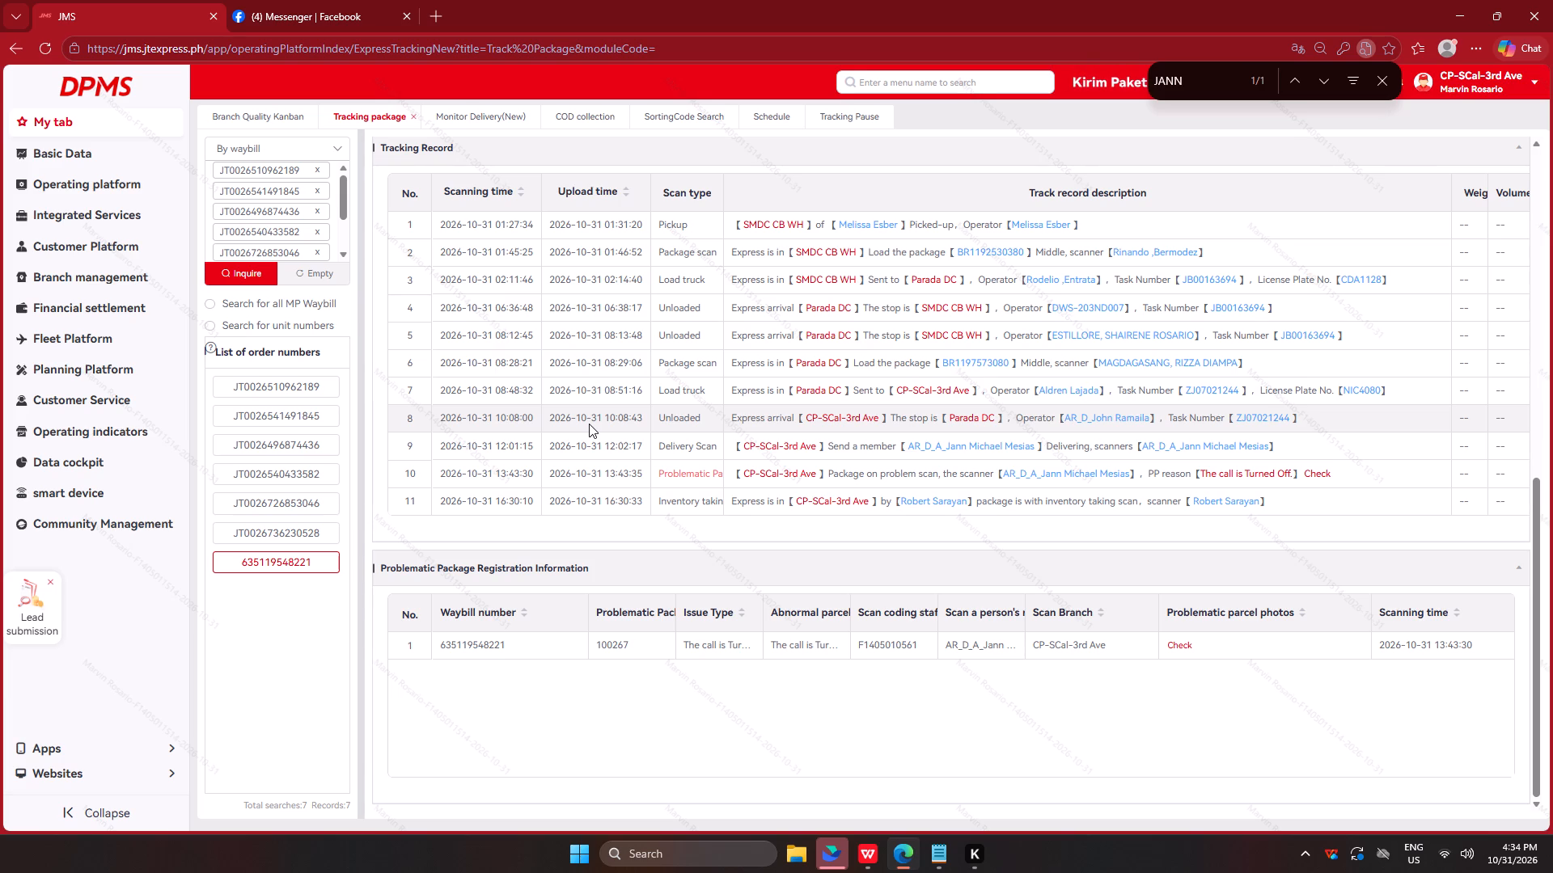
click(492, 103)
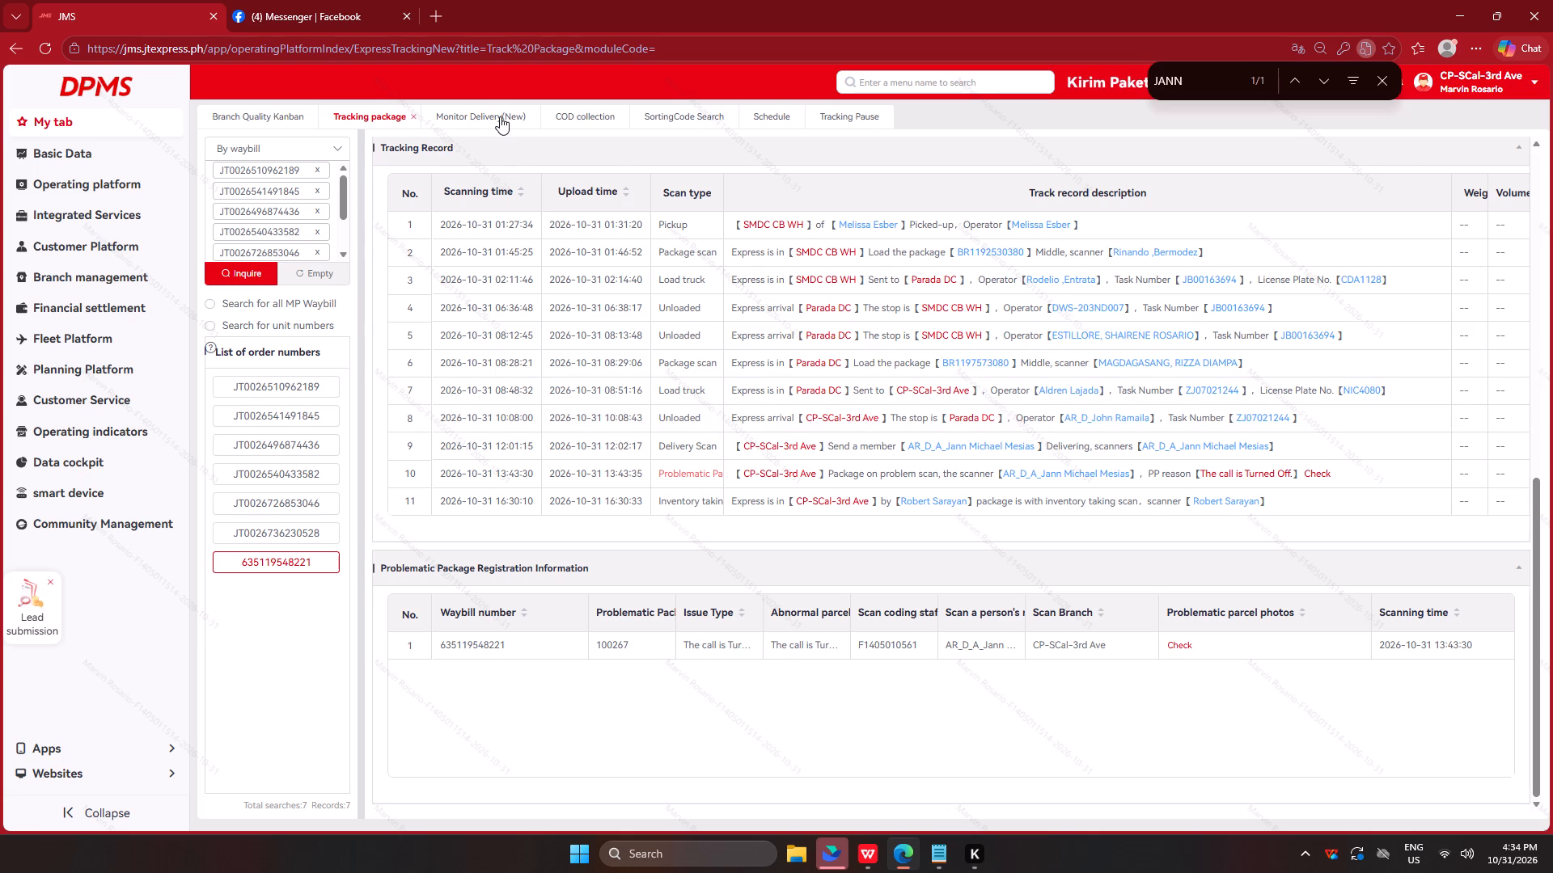
click(500, 116)
click(225, 140)
drag(1202, 87, 947, 80)
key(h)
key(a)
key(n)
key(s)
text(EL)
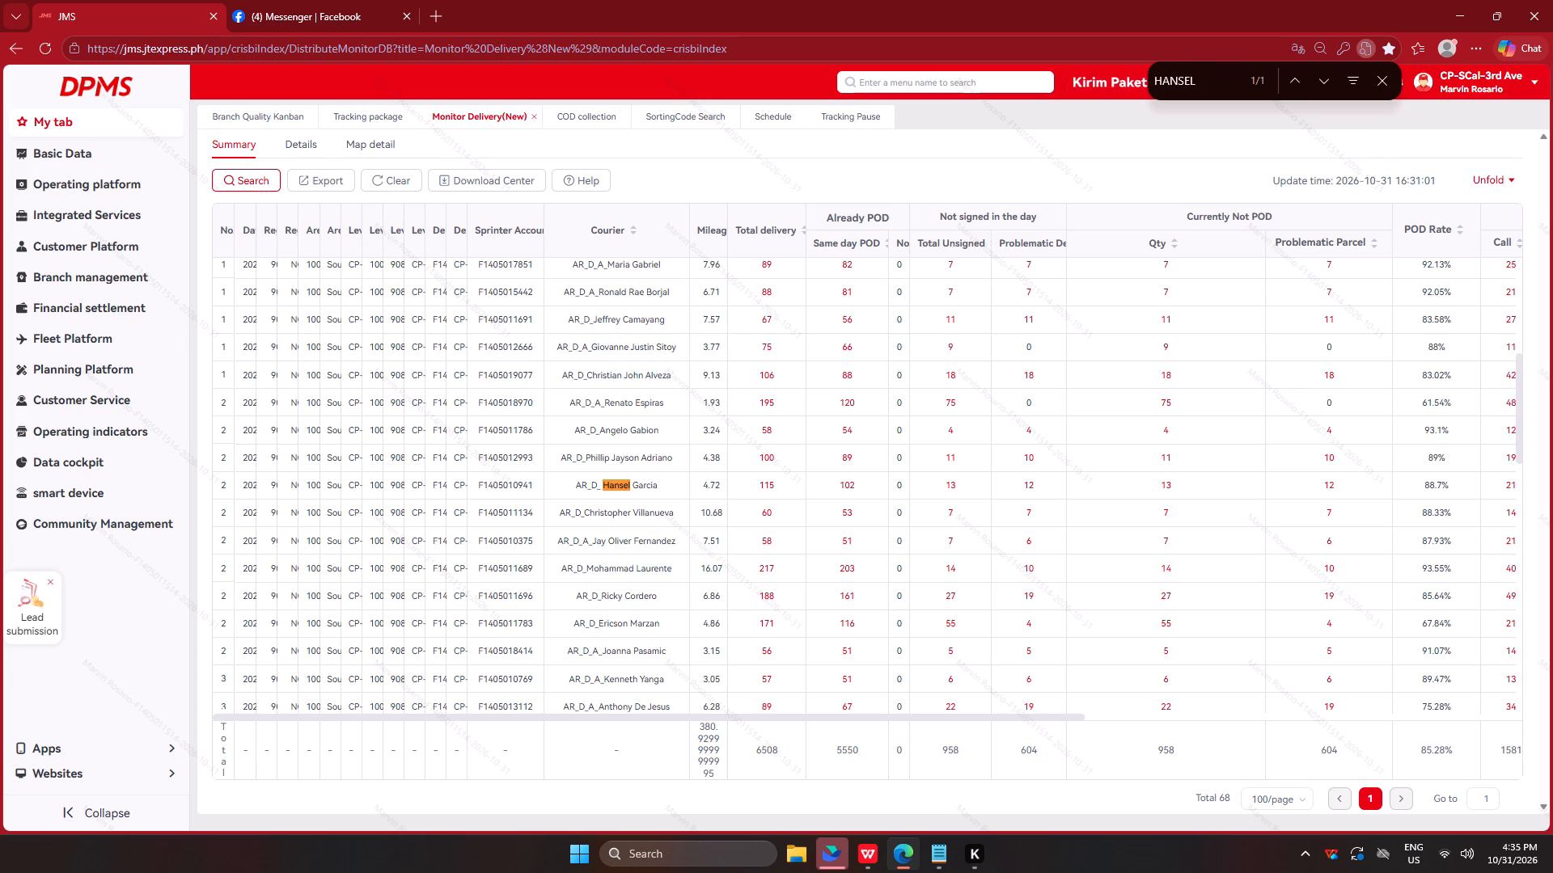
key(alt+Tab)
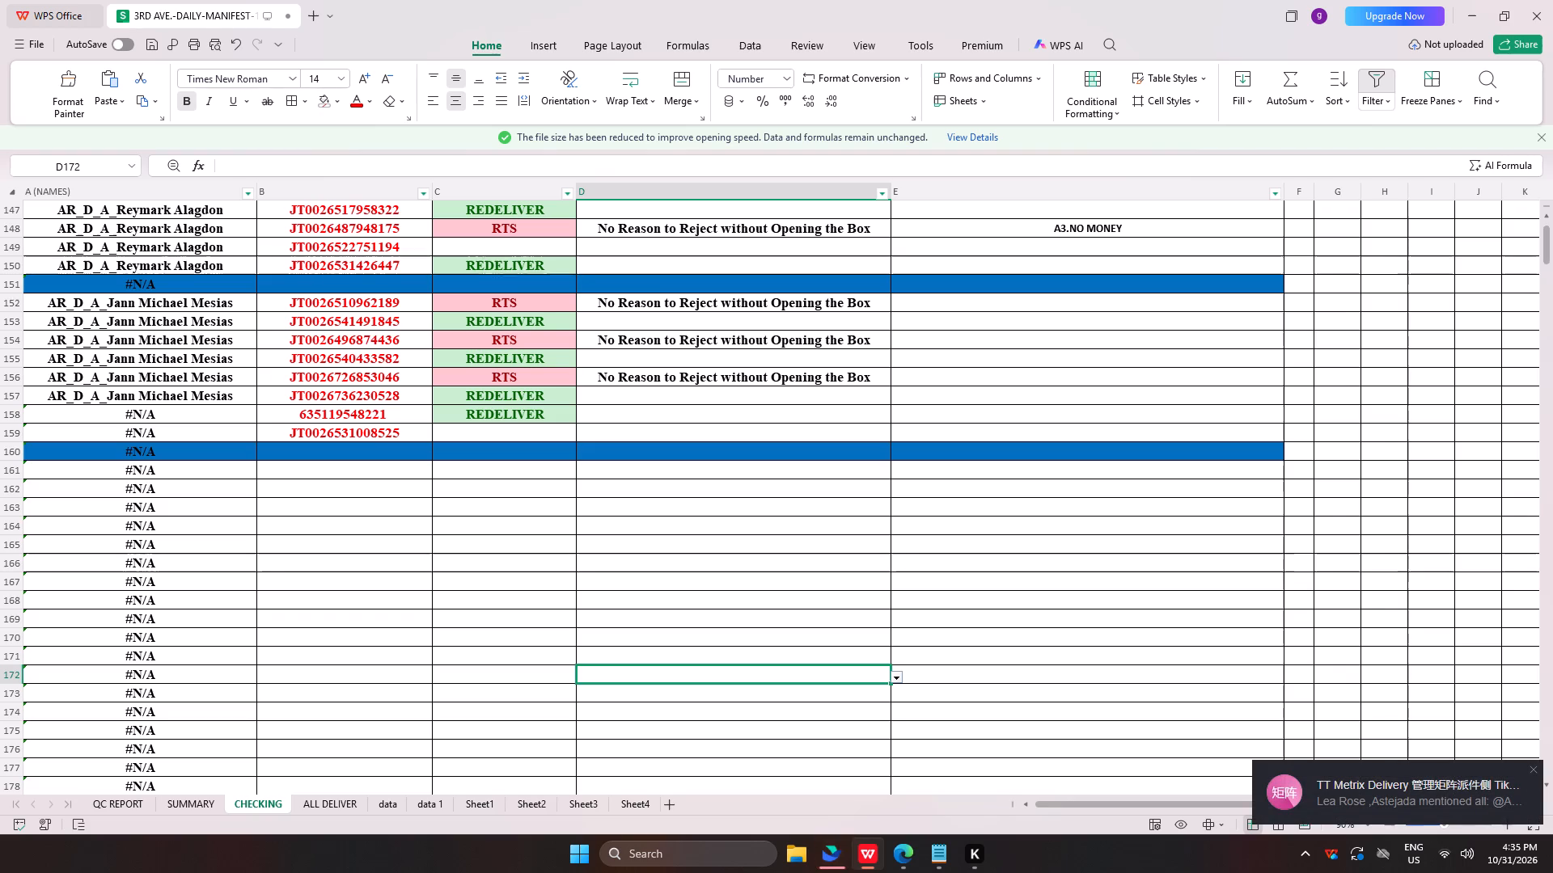
click(1251, 386)
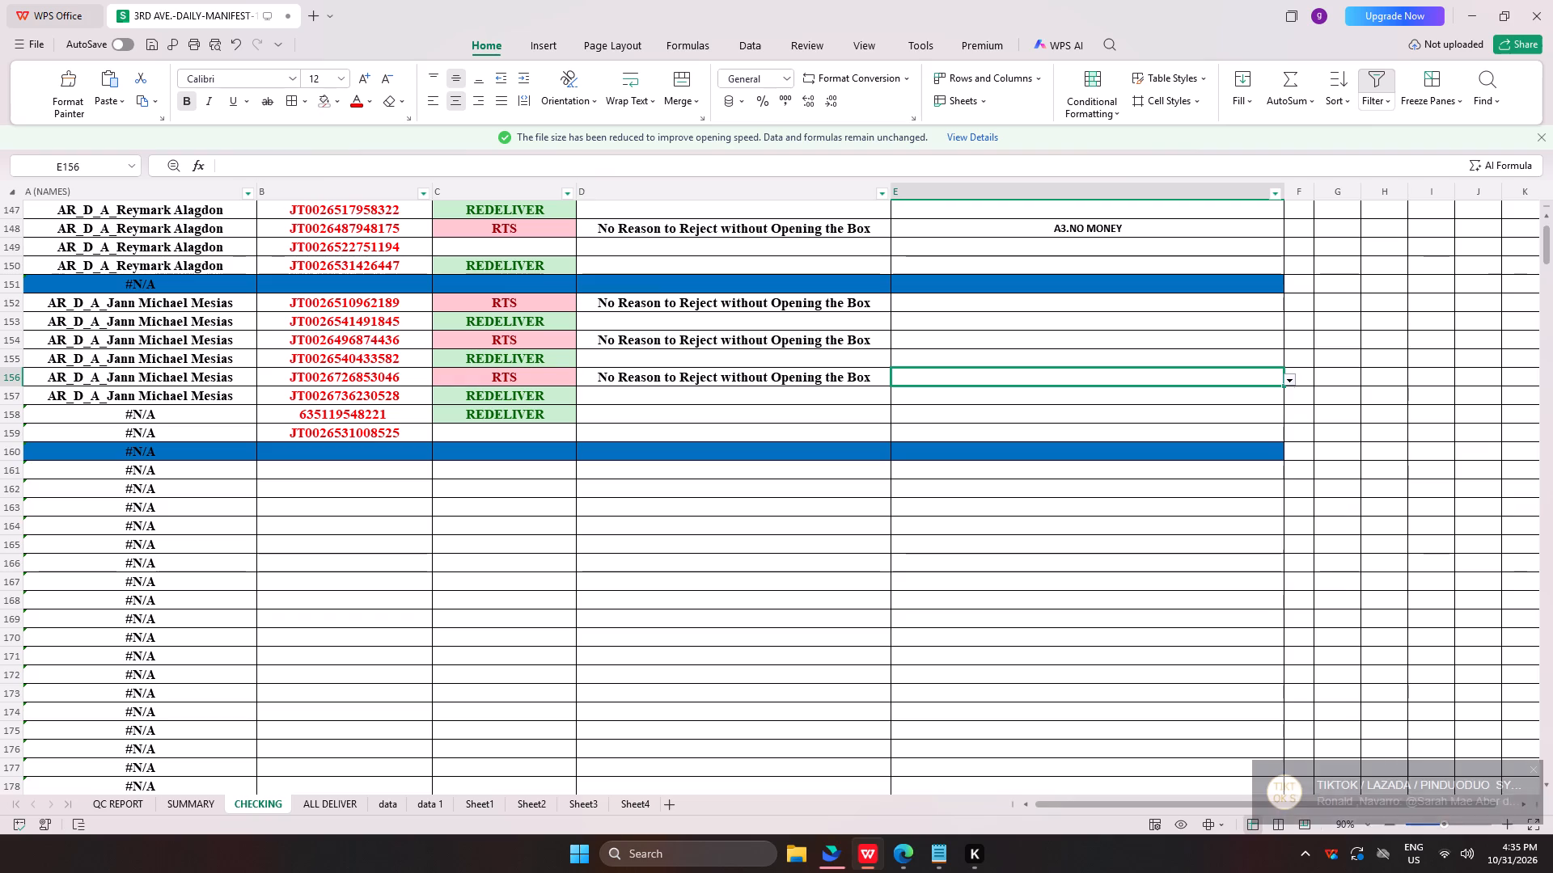
click(1289, 378)
scroll(1081, 536, down, 7)
click(950, 520)
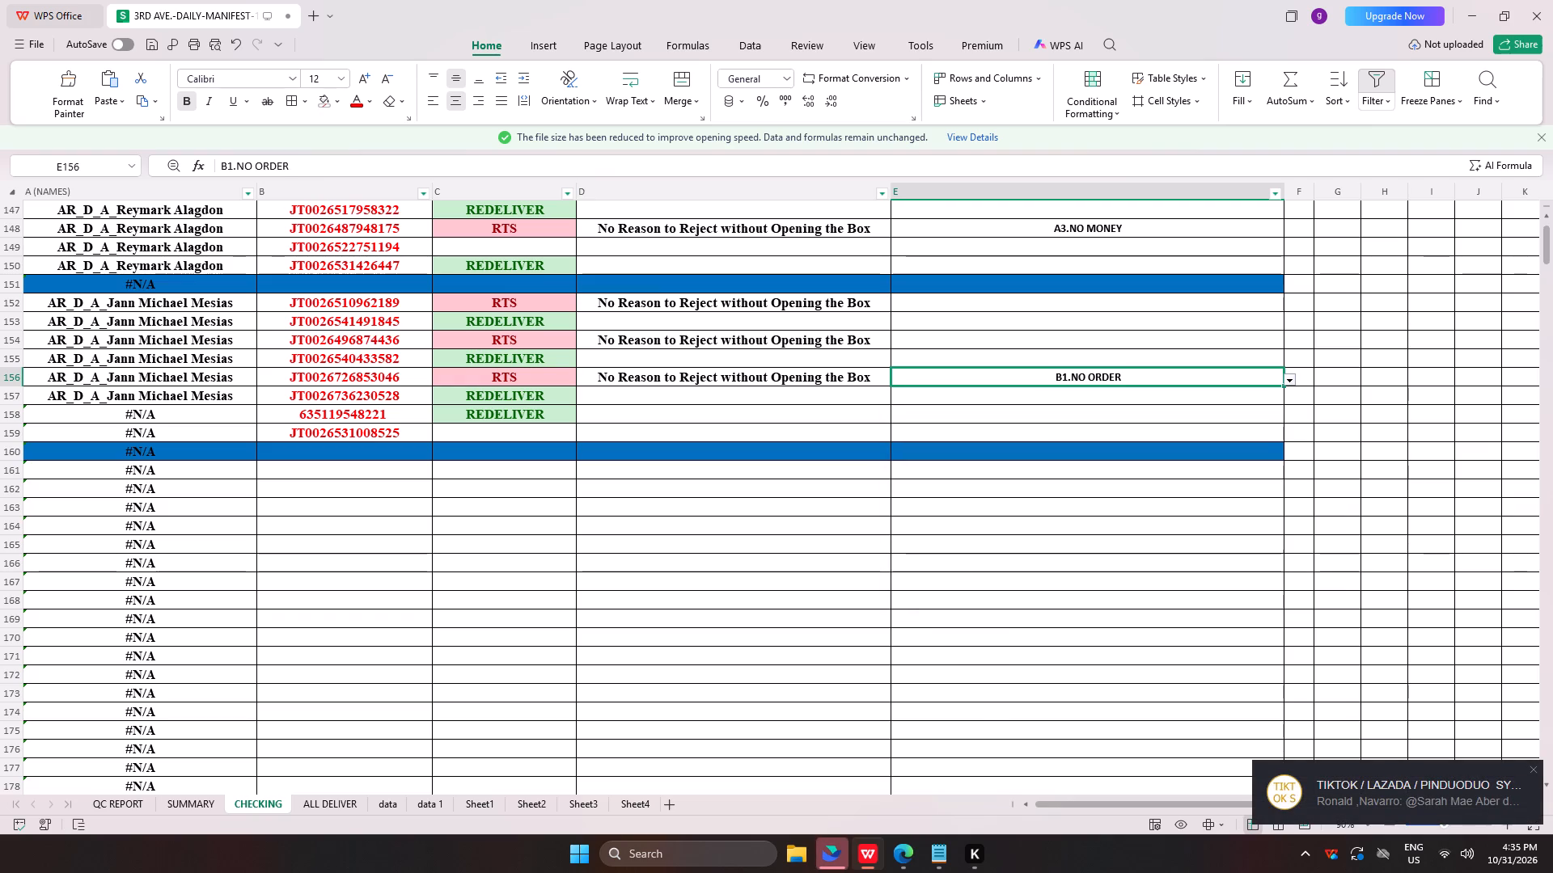
click(1069, 344)
click(1150, 378)
key(ctrl+c)
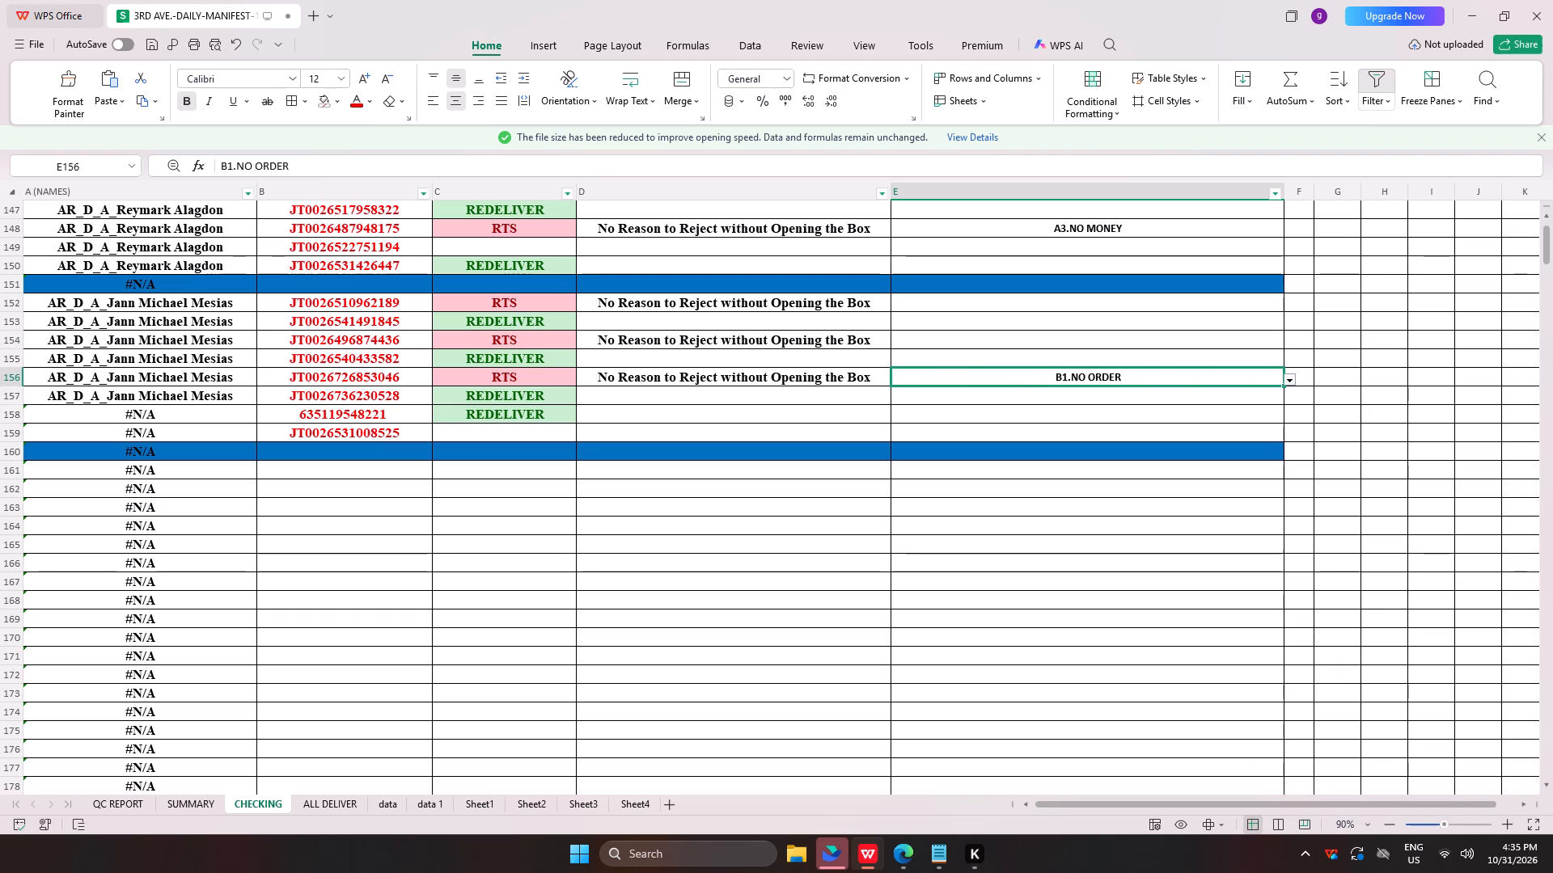
click(1180, 339)
click(1284, 343)
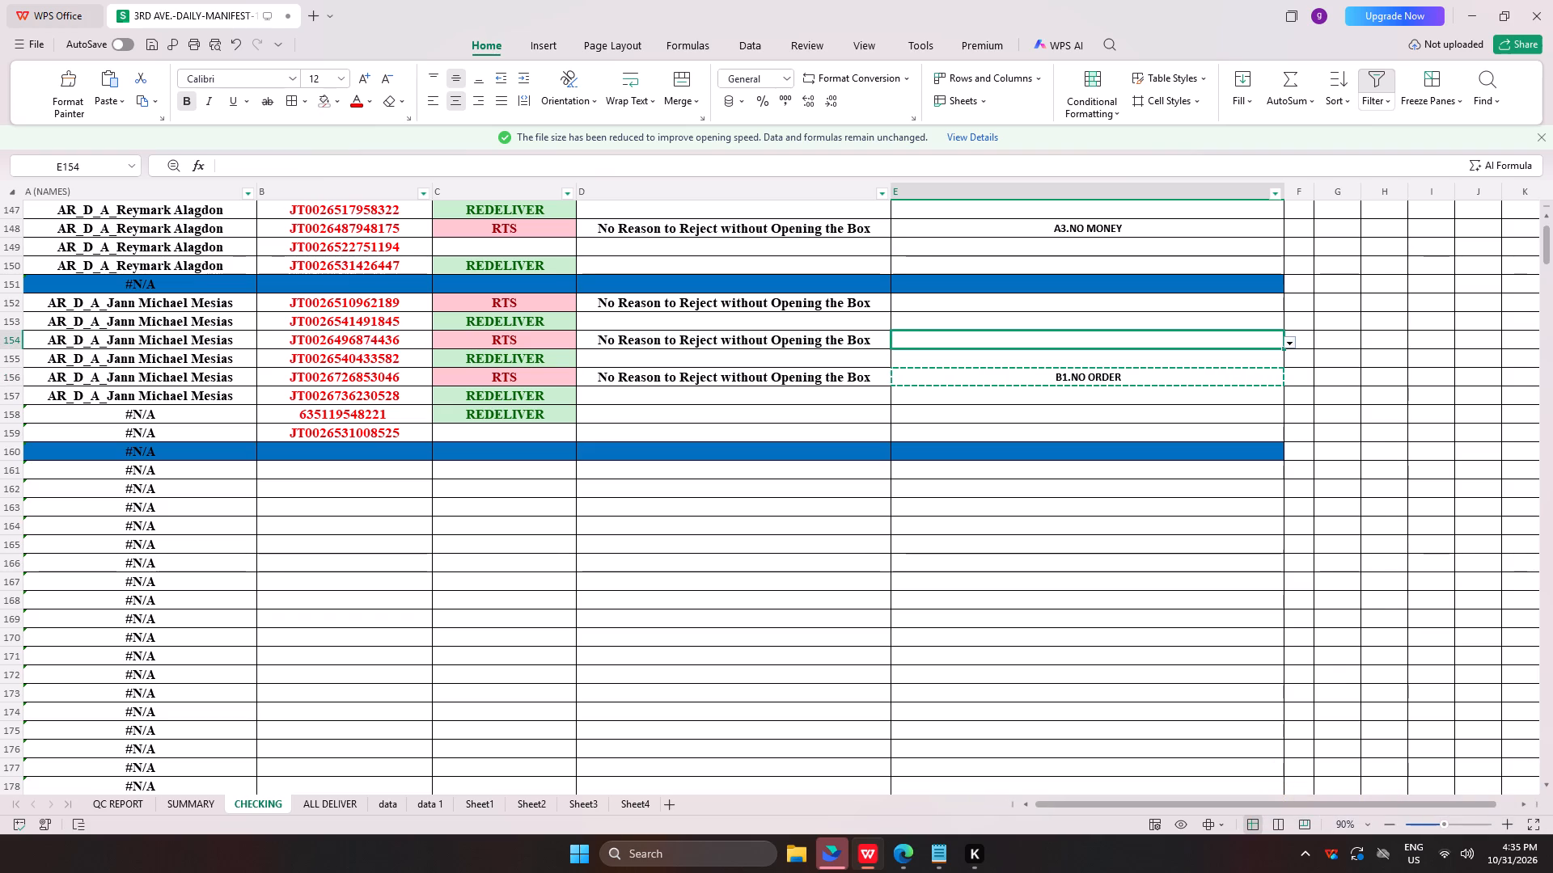
click(1288, 344)
click(981, 390)
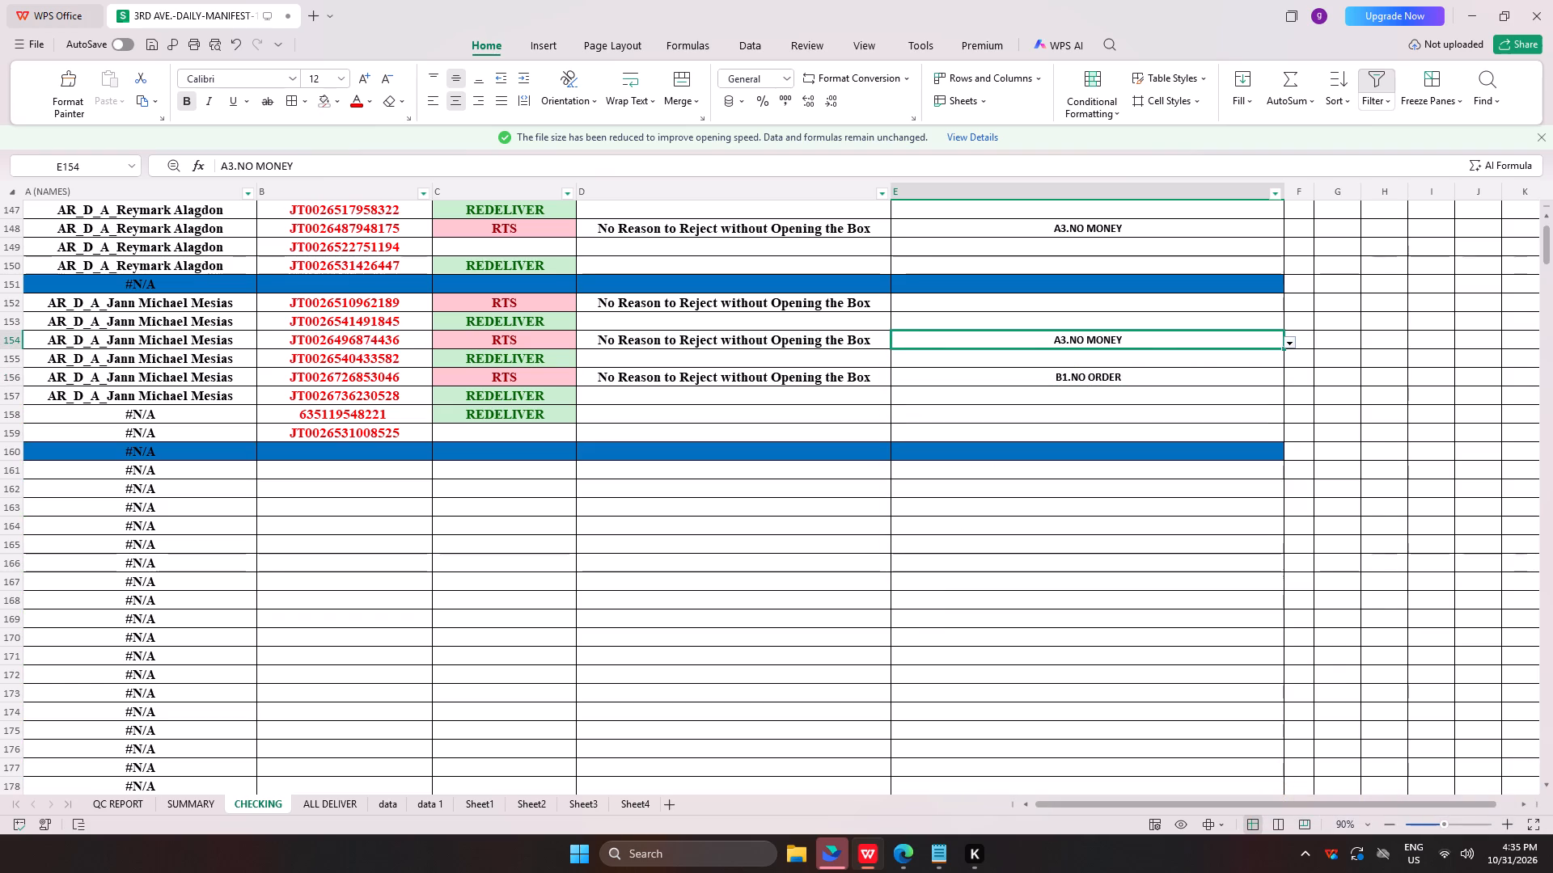
click(1157, 309)
click(1285, 310)
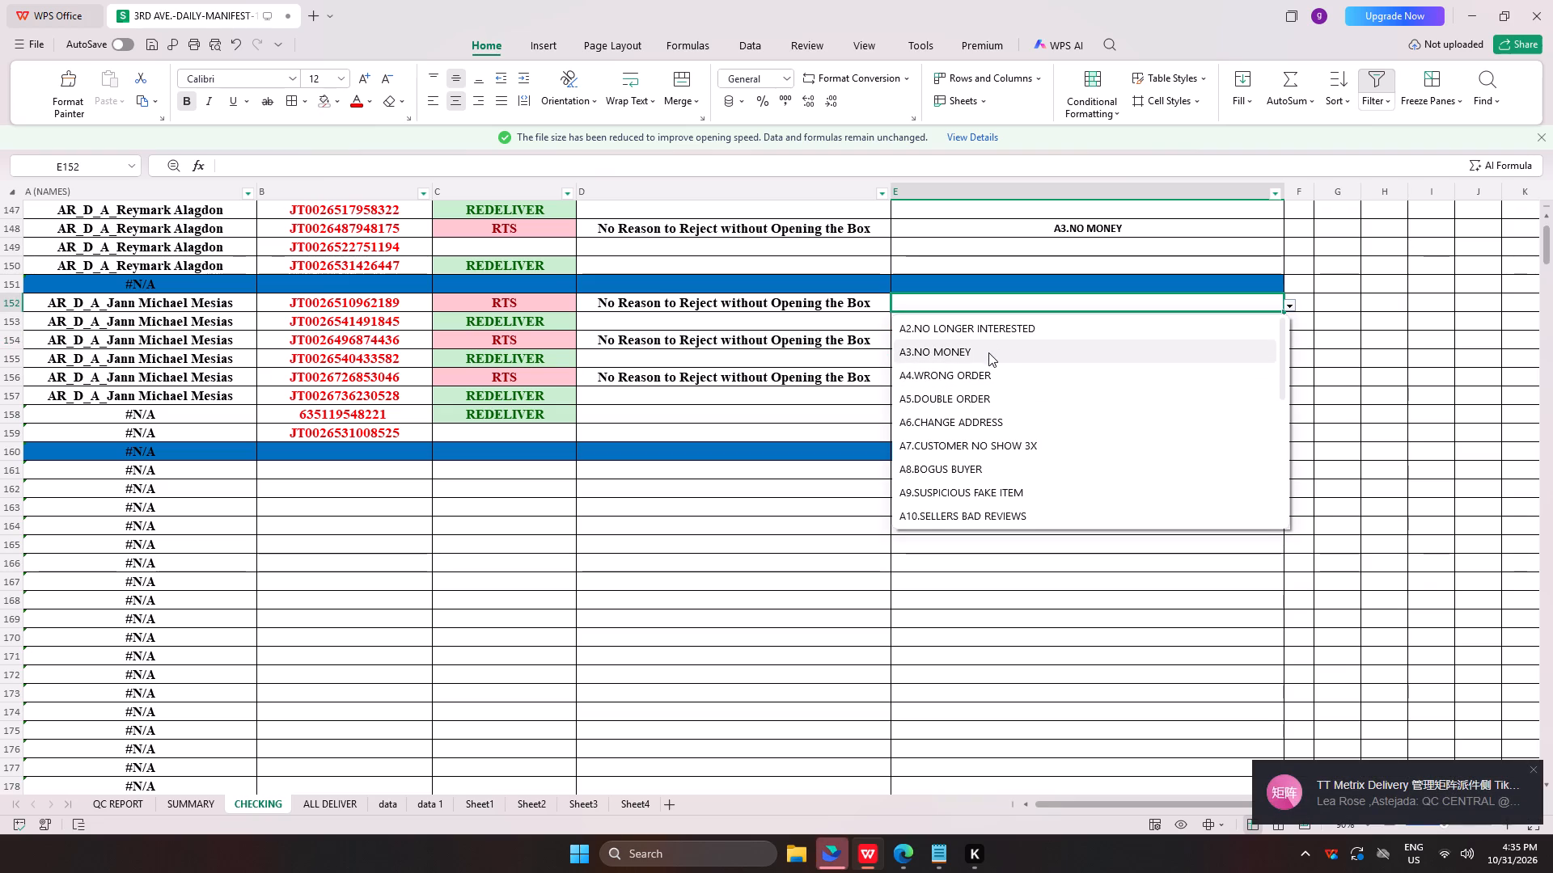
scroll(996, 423, down, 4)
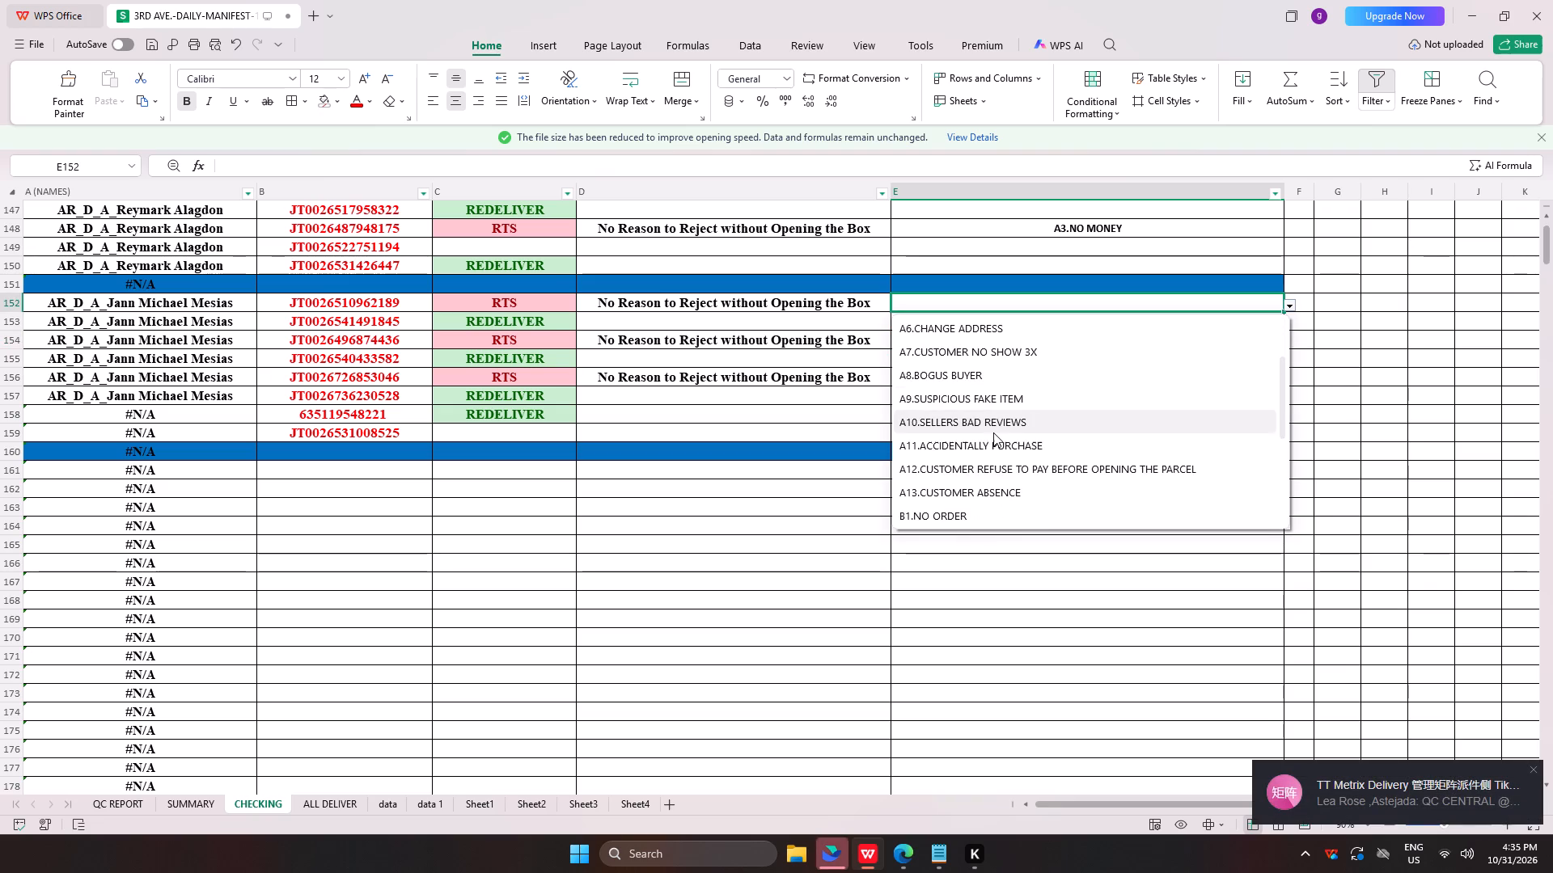
click(986, 489)
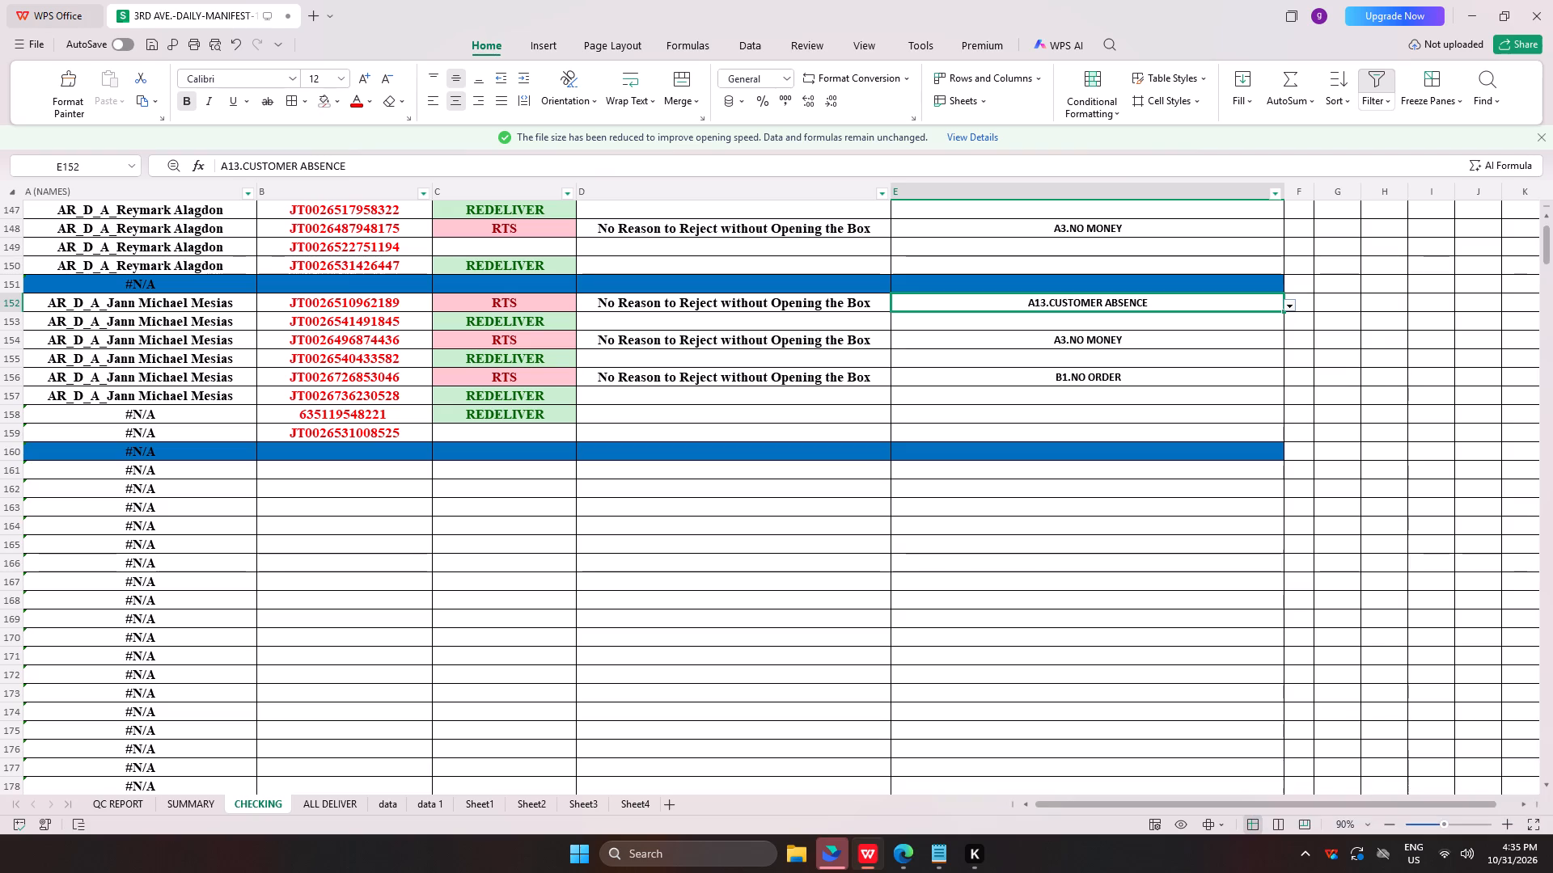
key(alt+Tab)
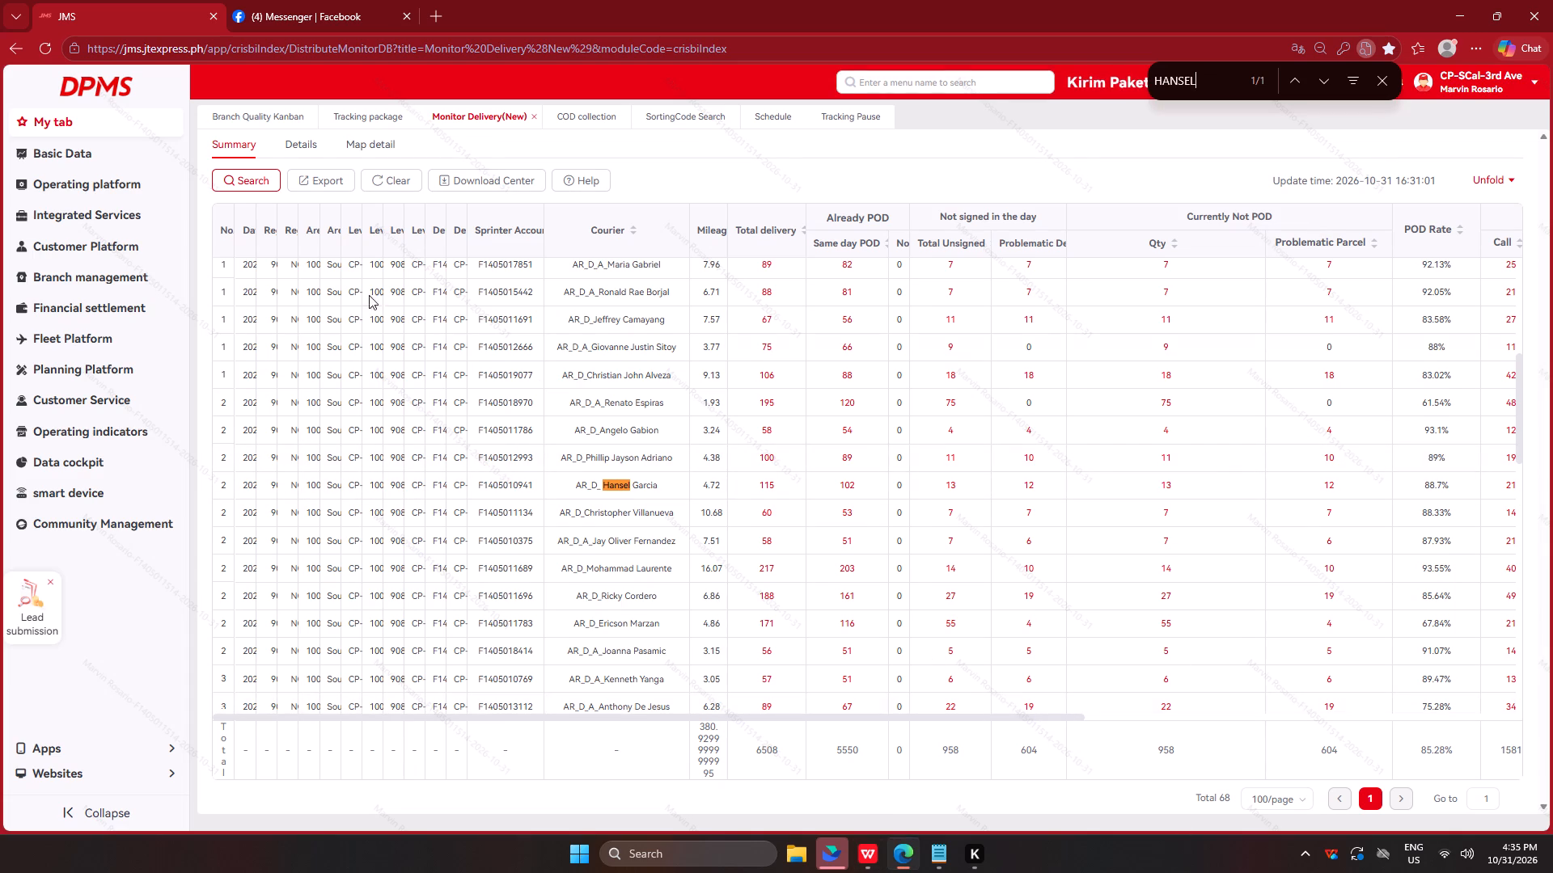
click(370, 118)
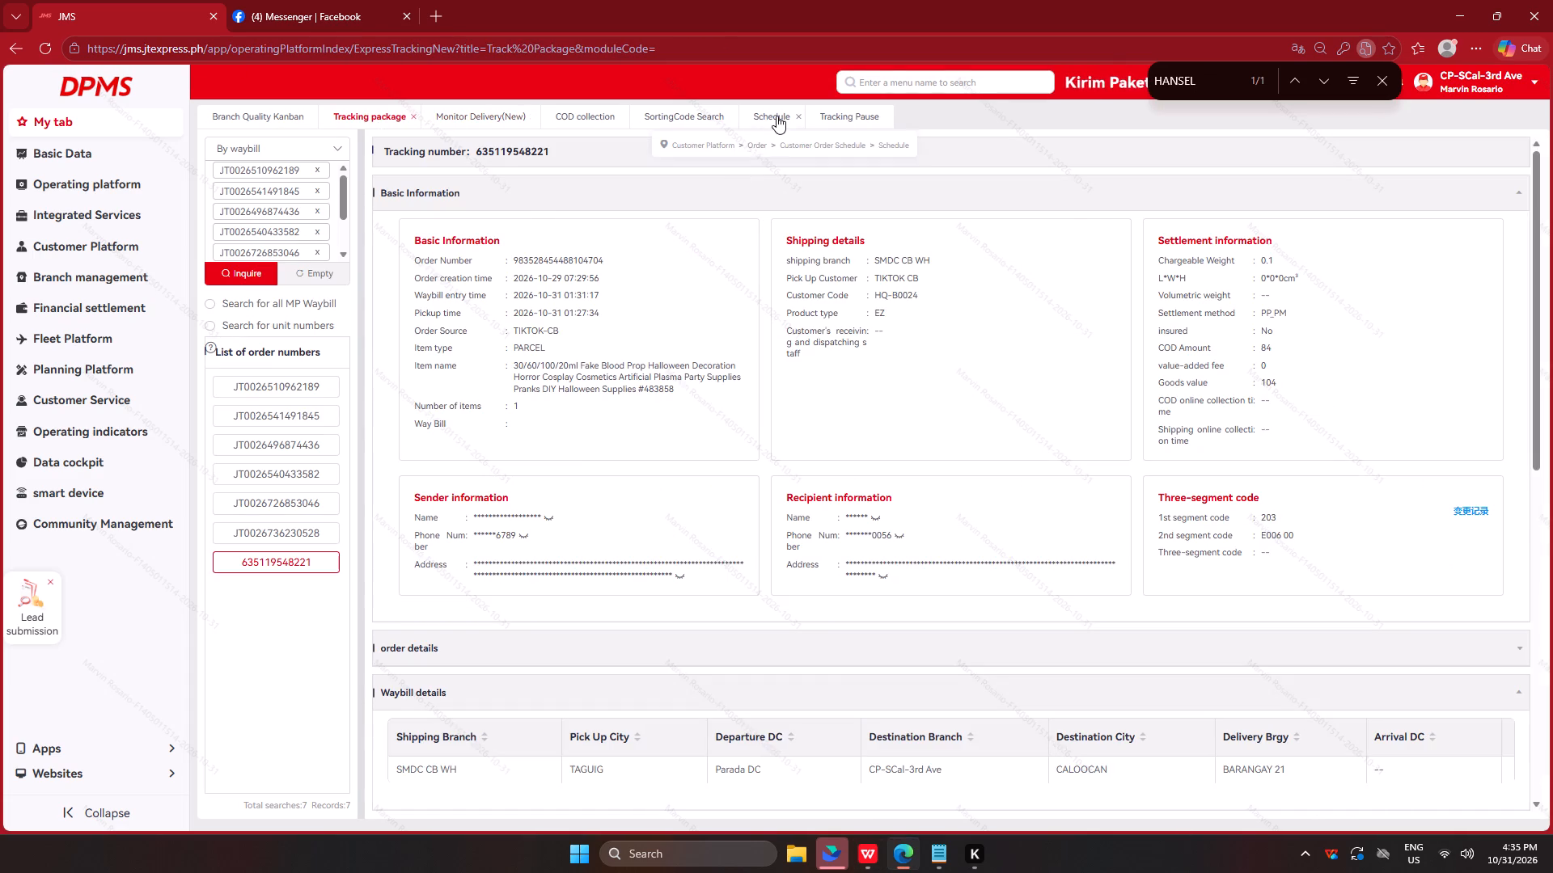
click(776, 116)
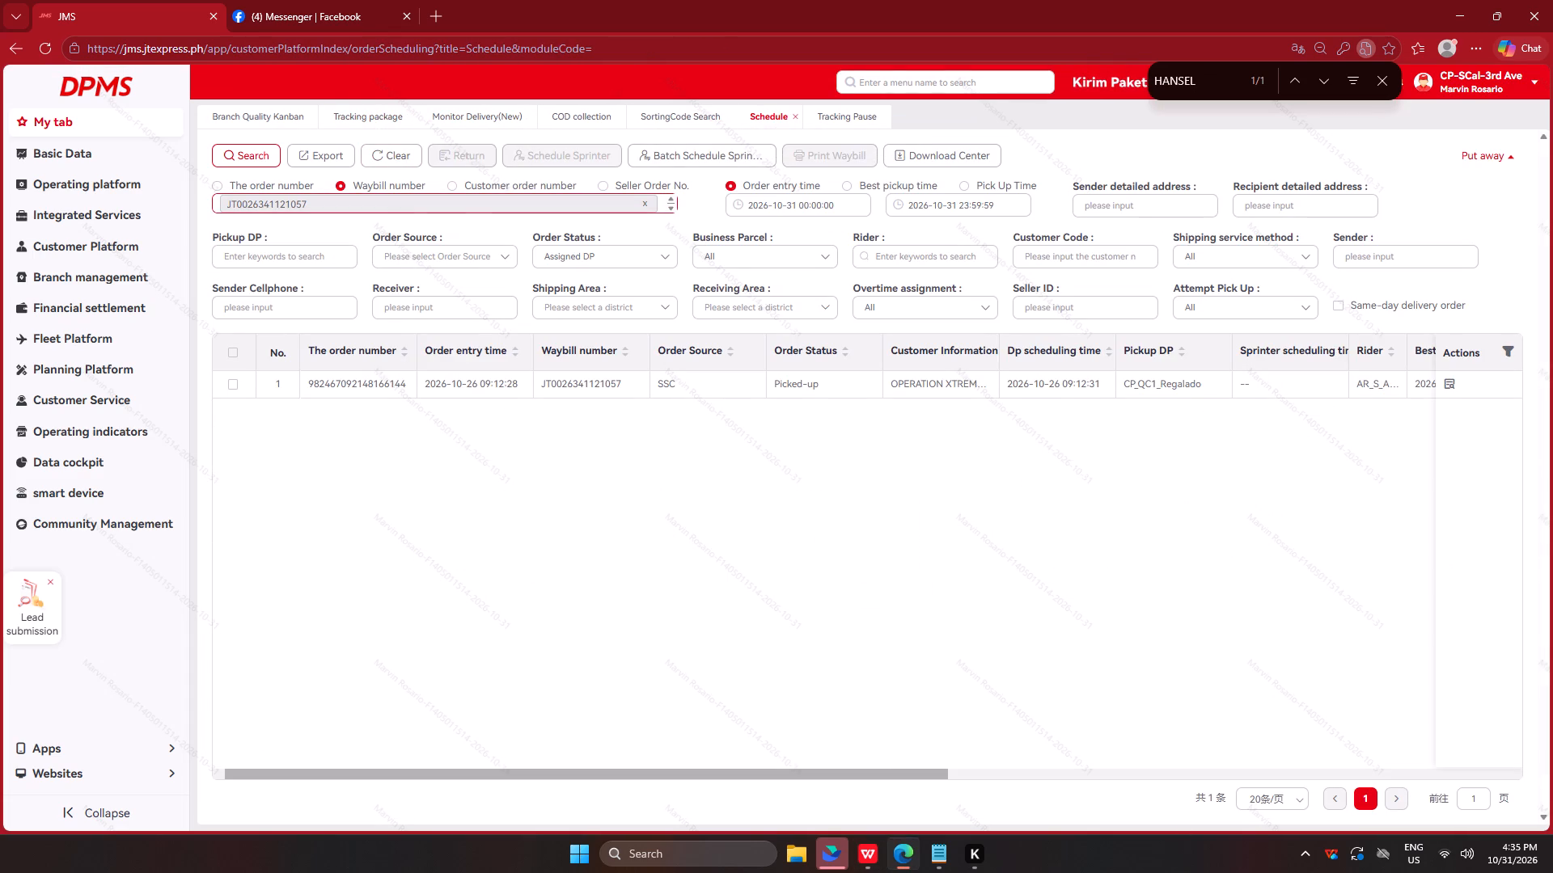
click(662, 202)
click(671, 224)
click(587, 205)
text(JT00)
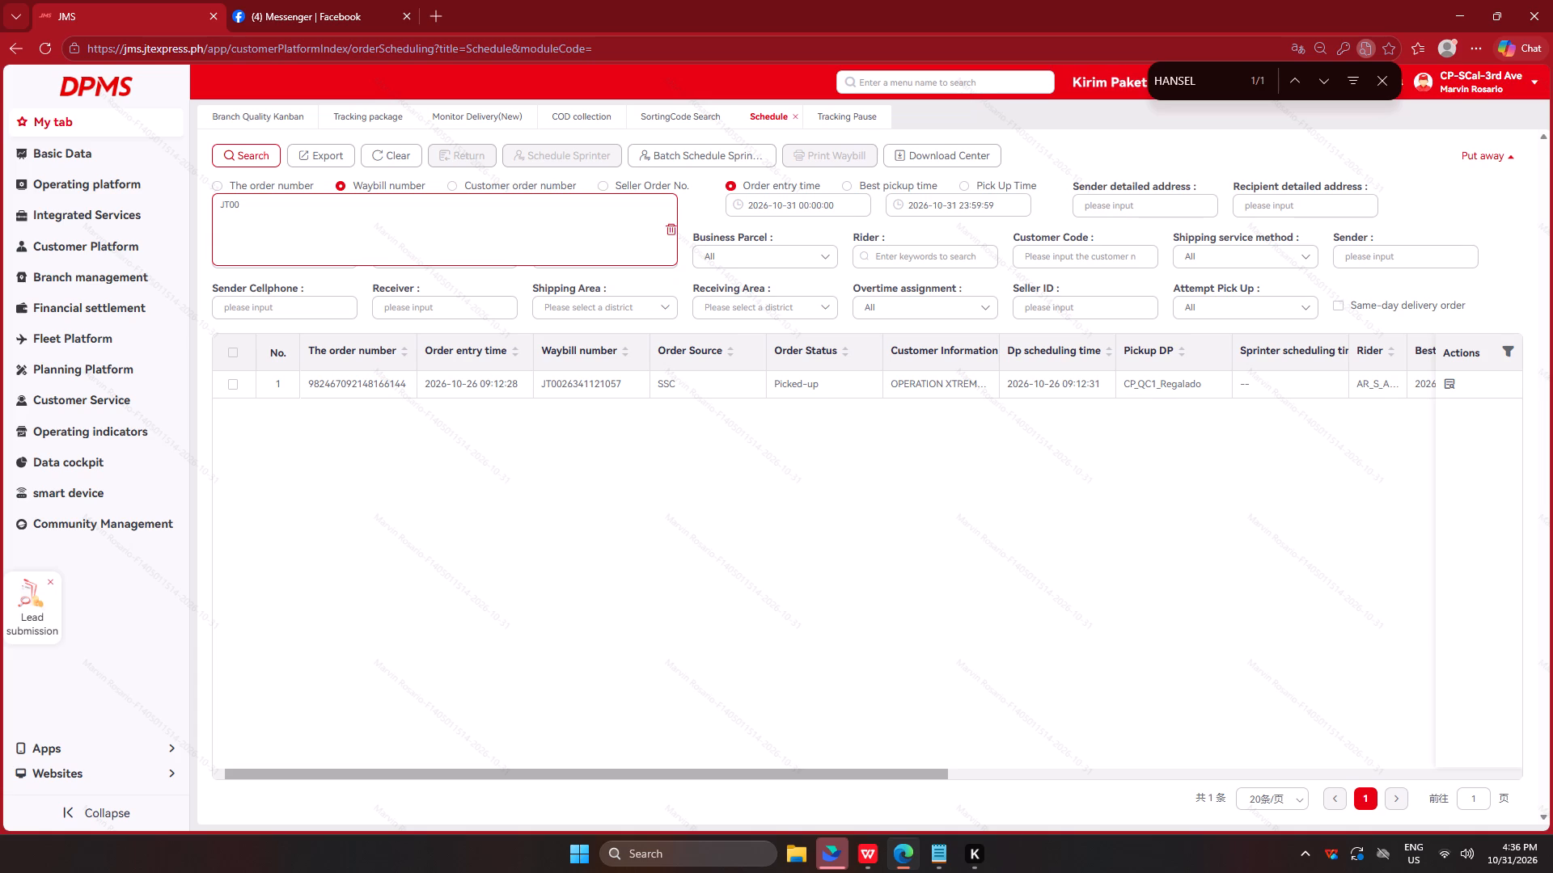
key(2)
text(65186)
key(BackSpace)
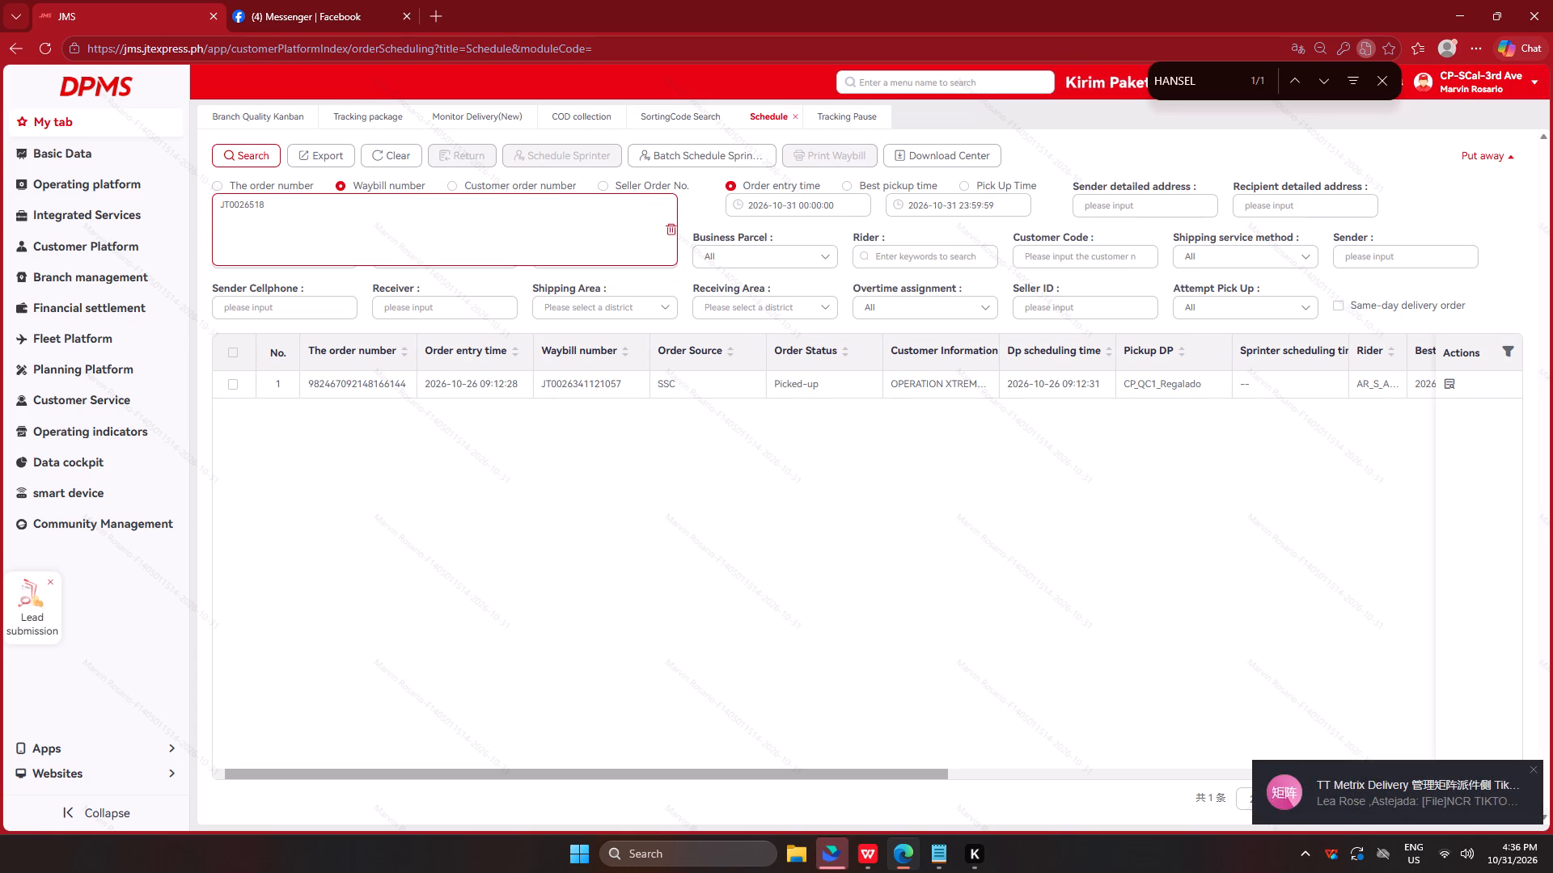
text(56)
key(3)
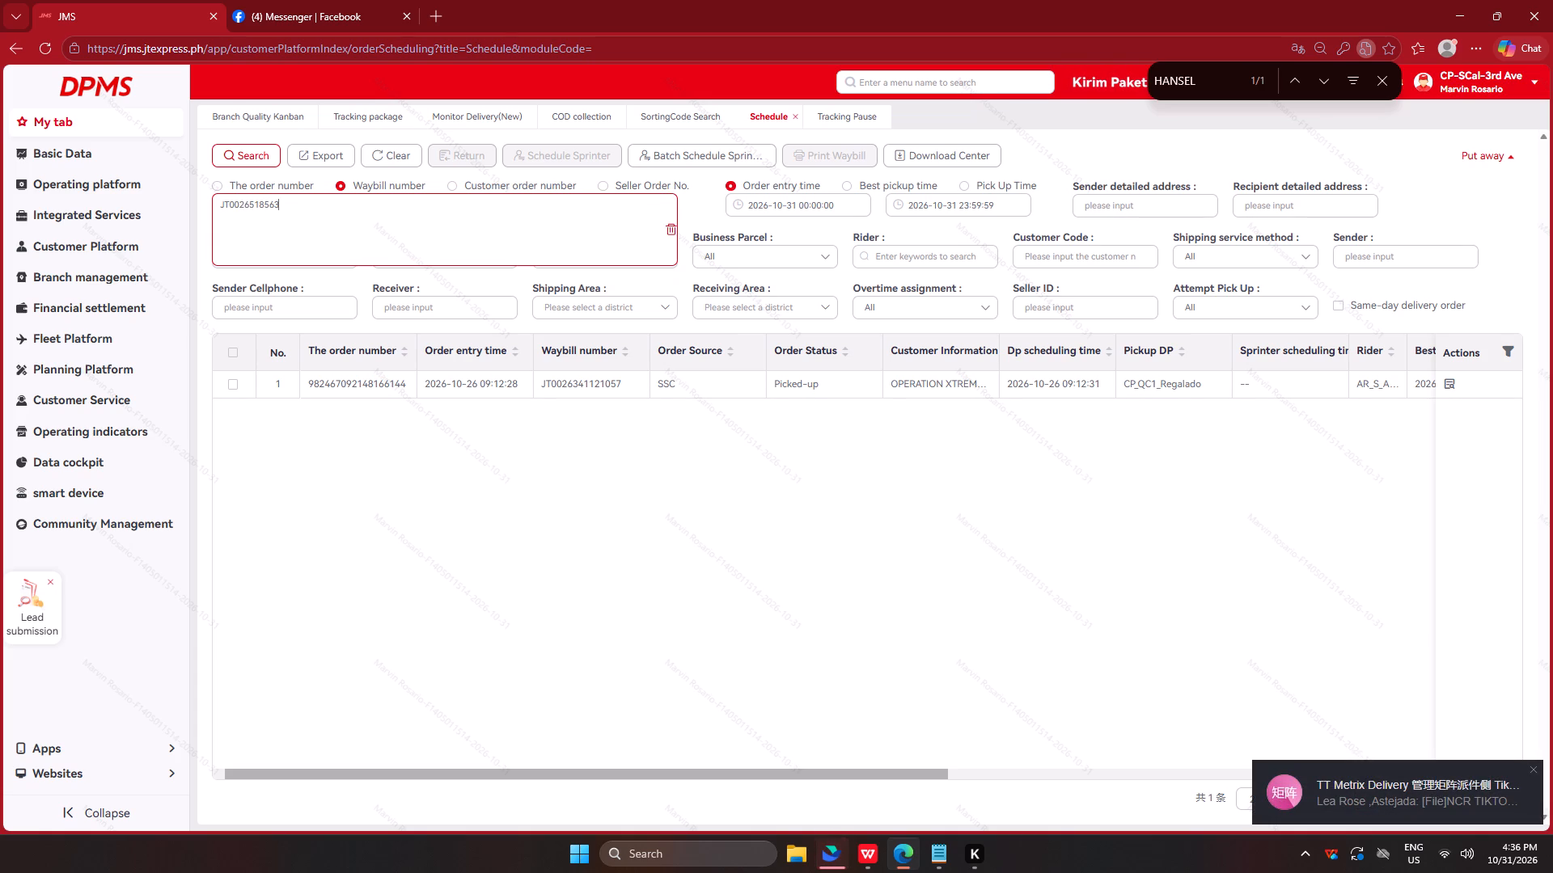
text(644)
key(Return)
click(232, 351)
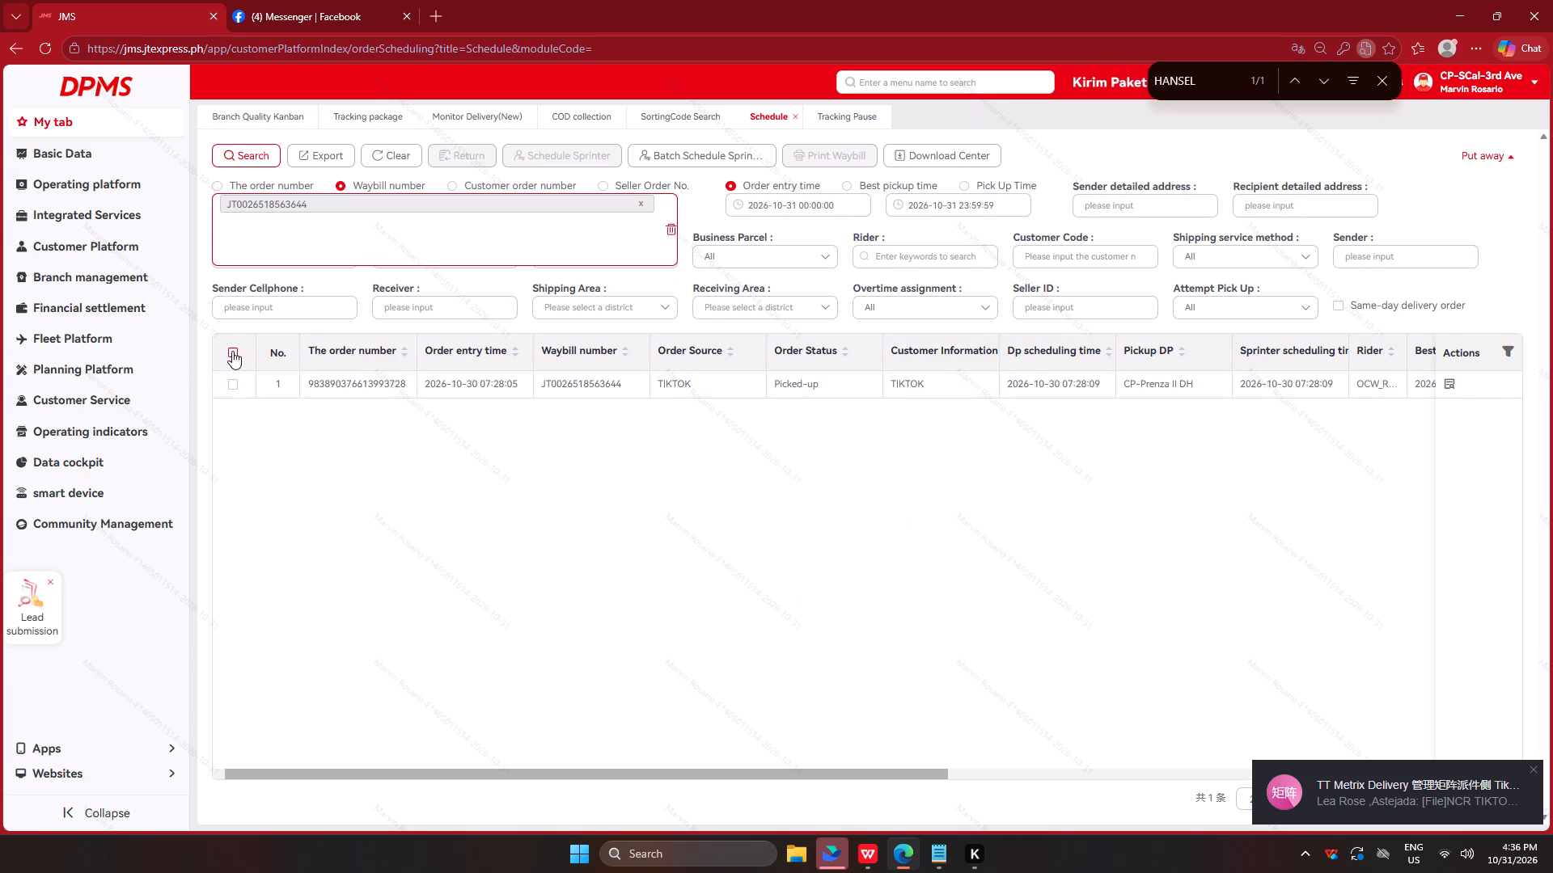
click(832, 162)
click(841, 206)
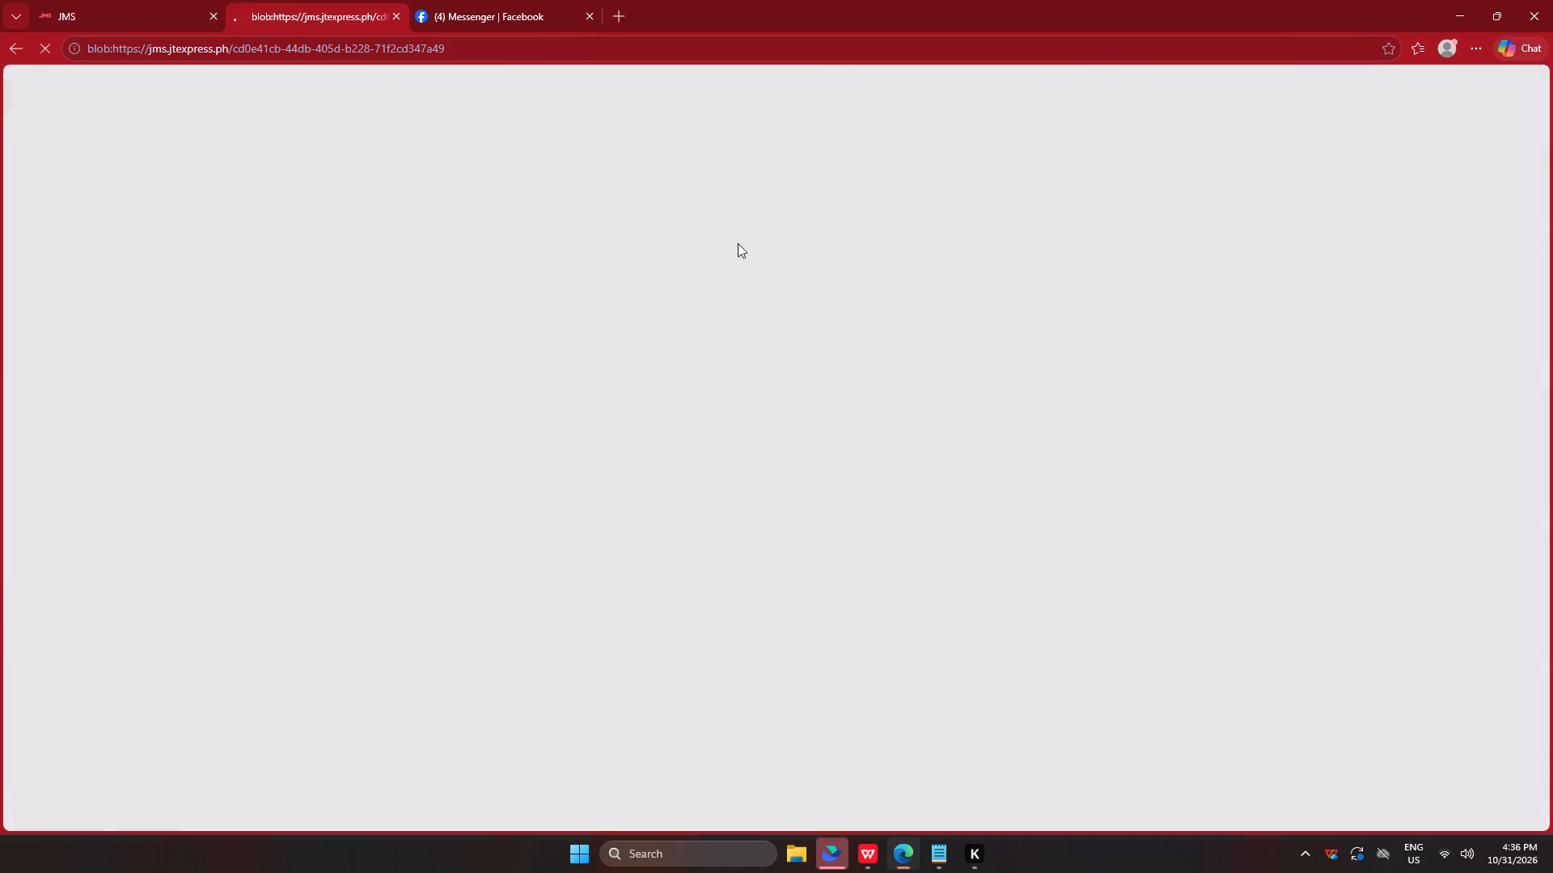
click(1325, 82)
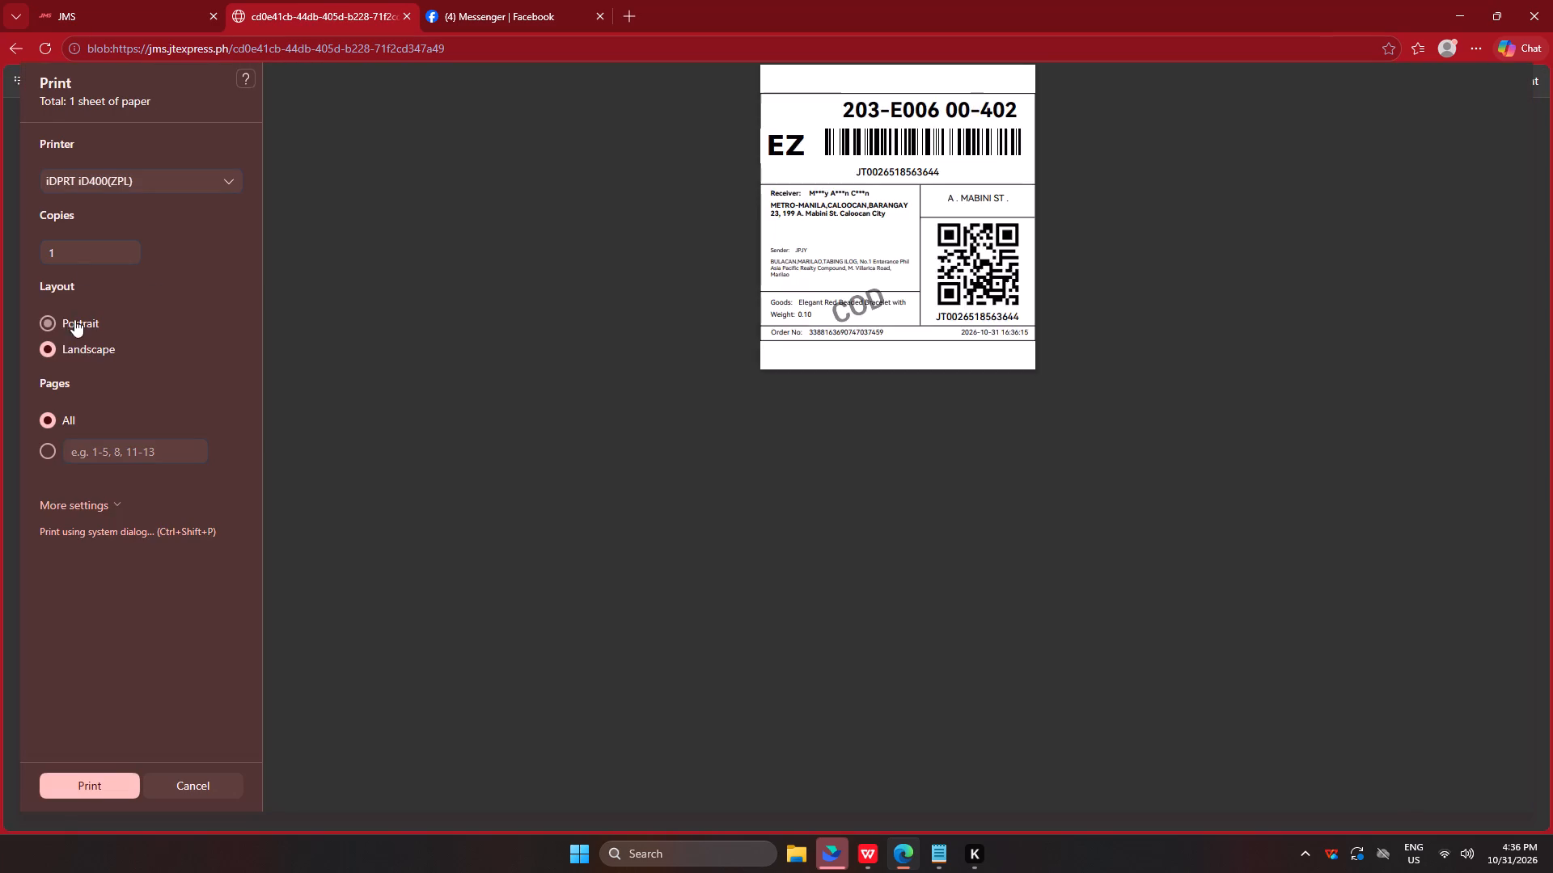
click(73, 323)
click(111, 795)
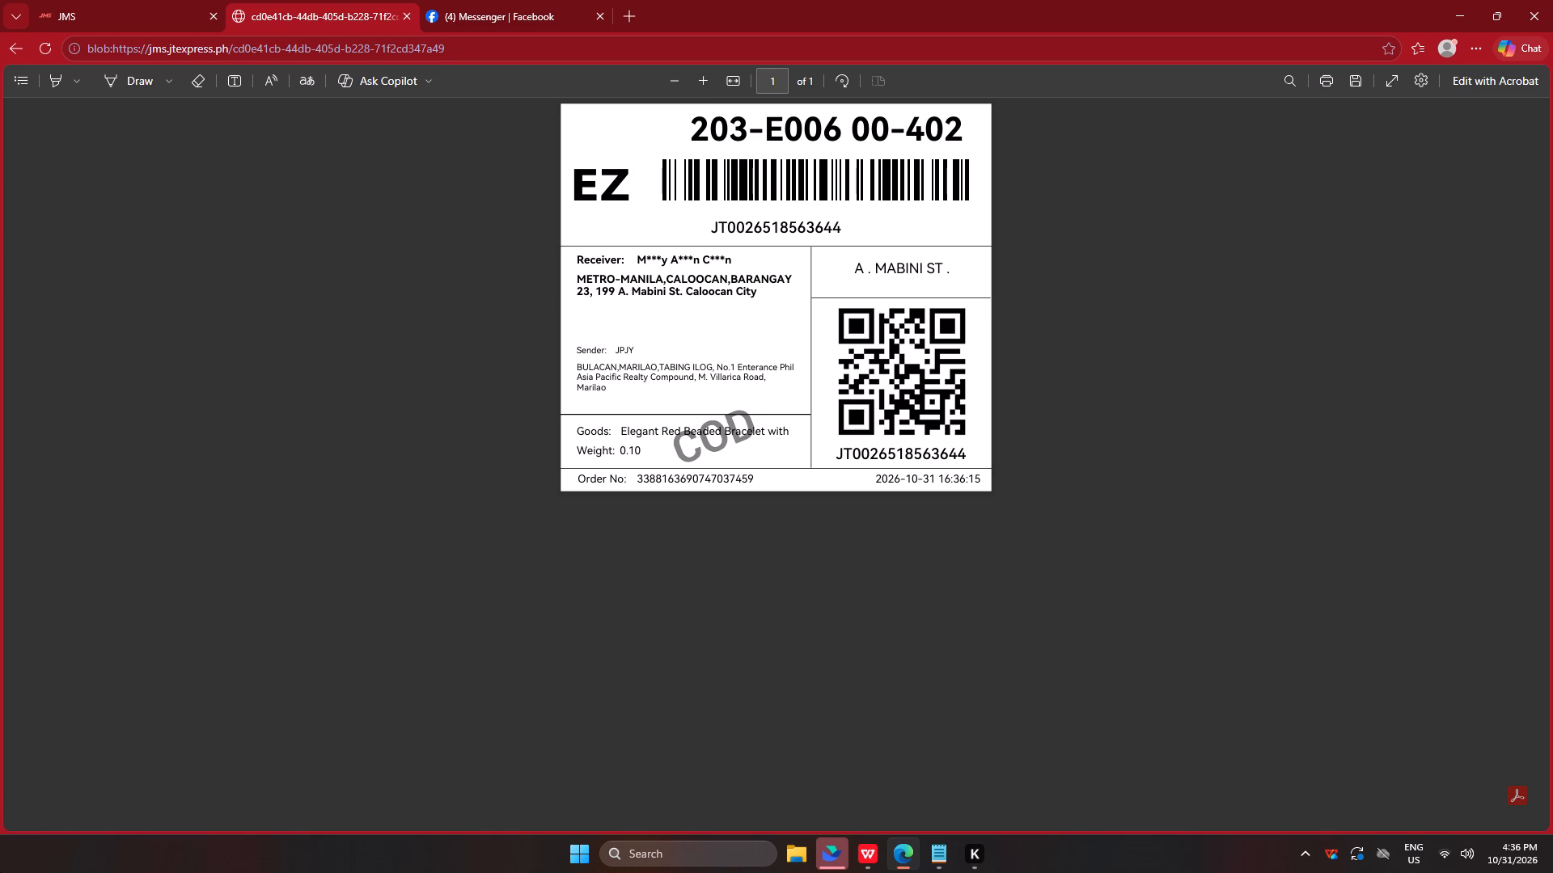
key(ctrl+w)
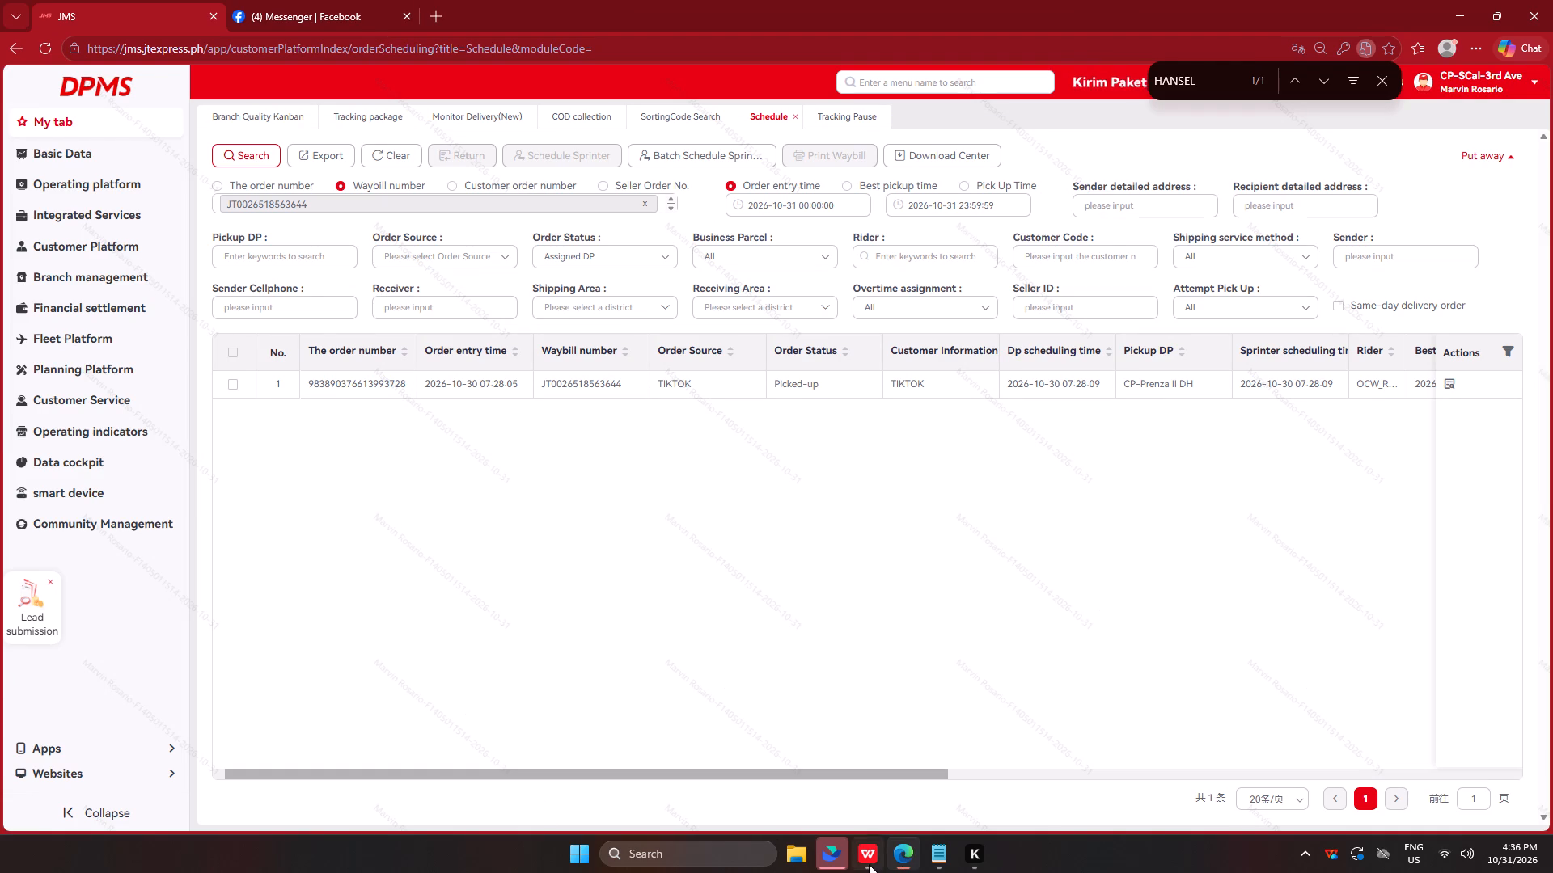
Return to the Monitor Delivery summary in JMS and find courier ANGELO, replacing the previous search text.
click(867, 861)
key(alt+Tab)
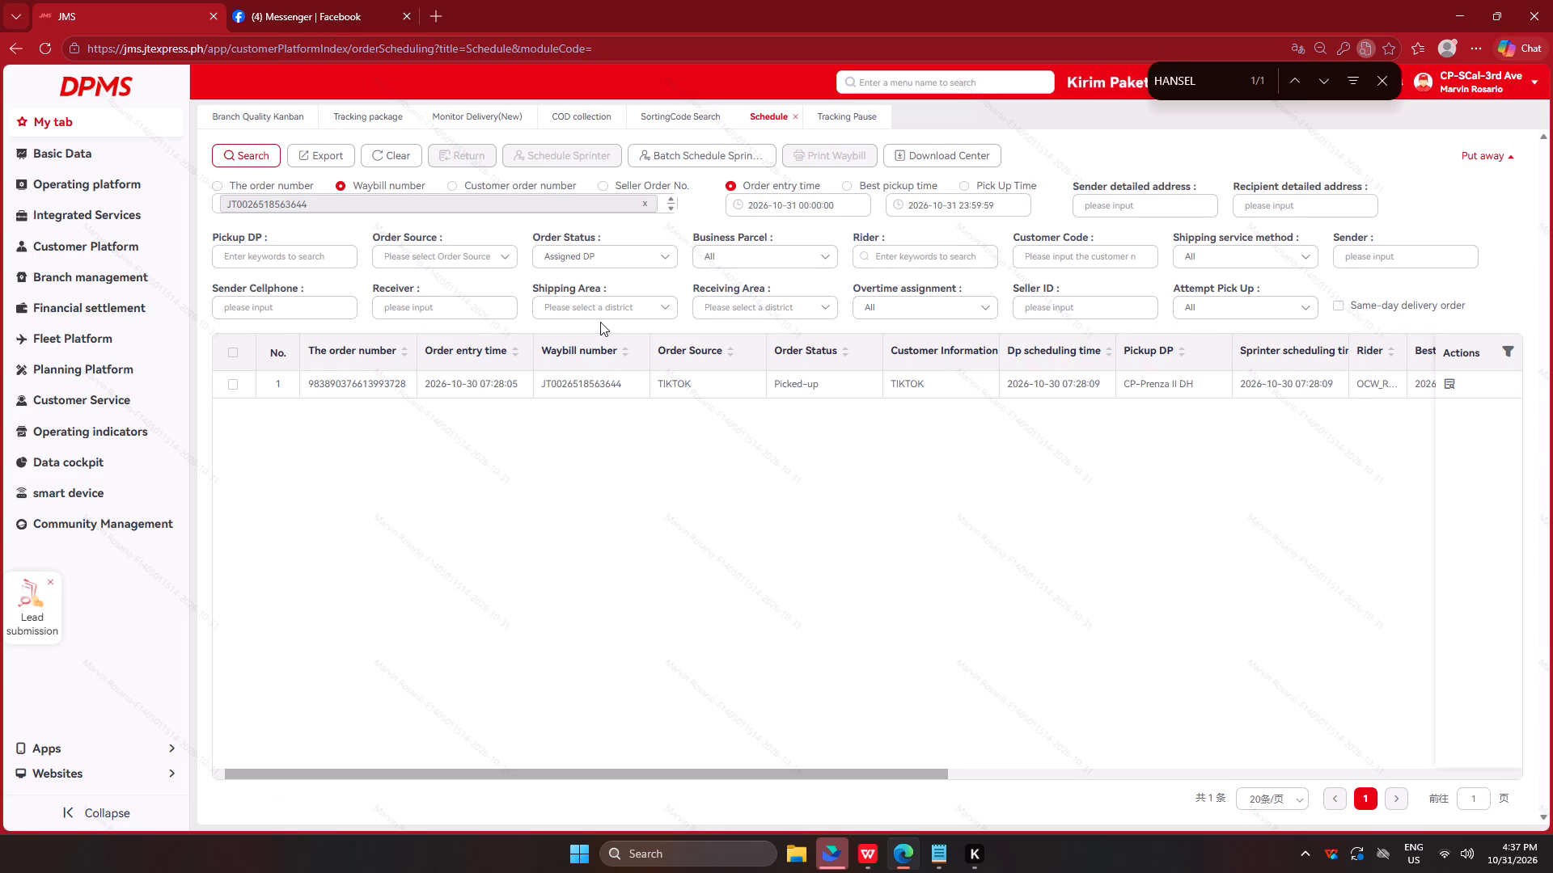
click(488, 116)
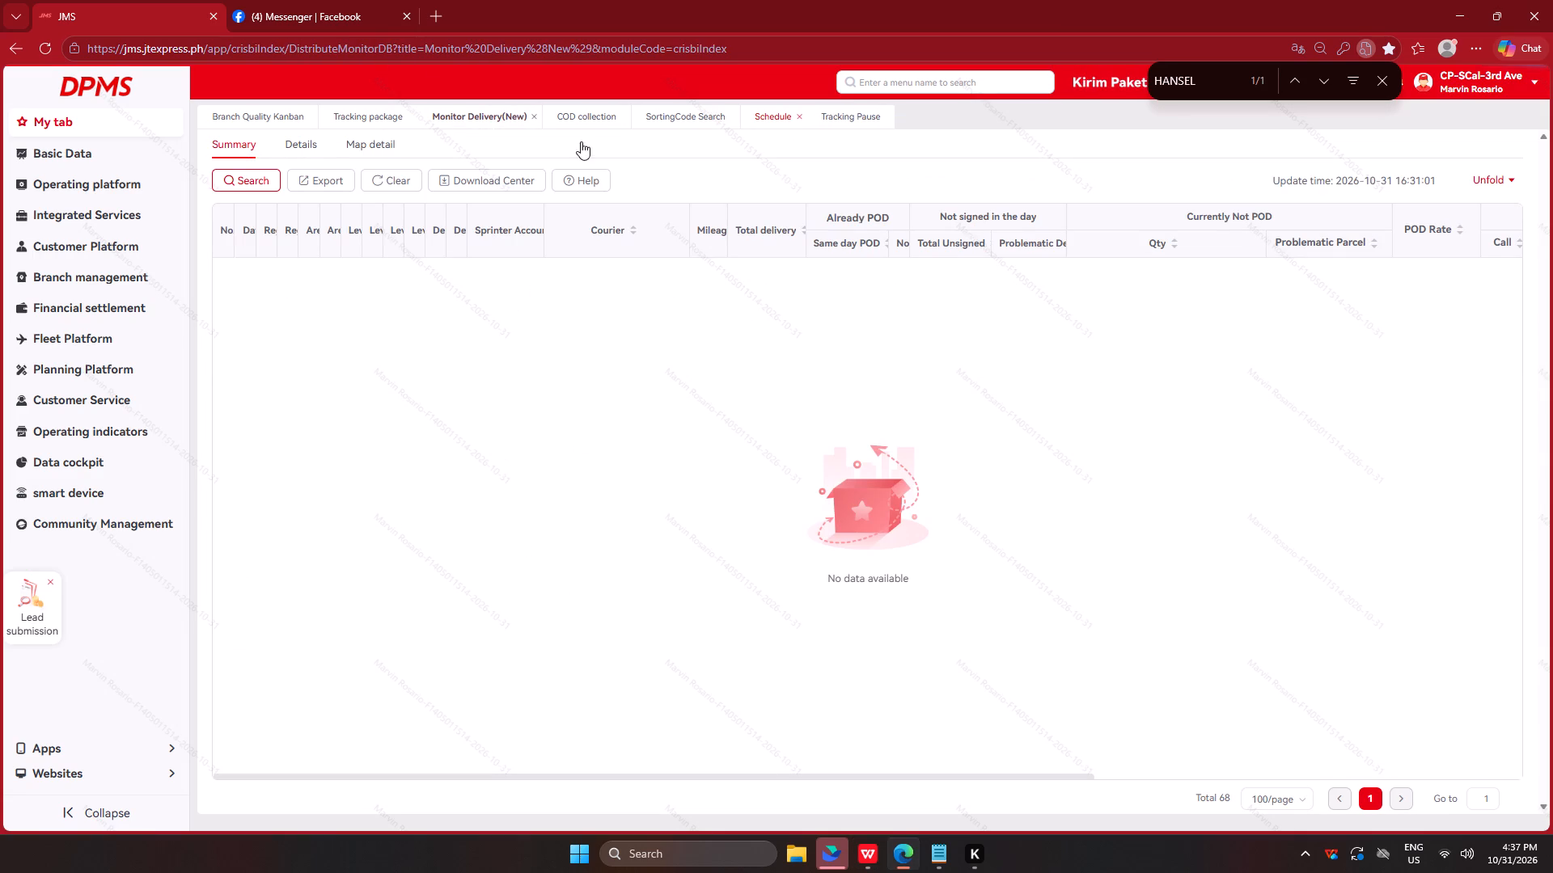
drag(1224, 82, 688, 80)
key(BackSpace)
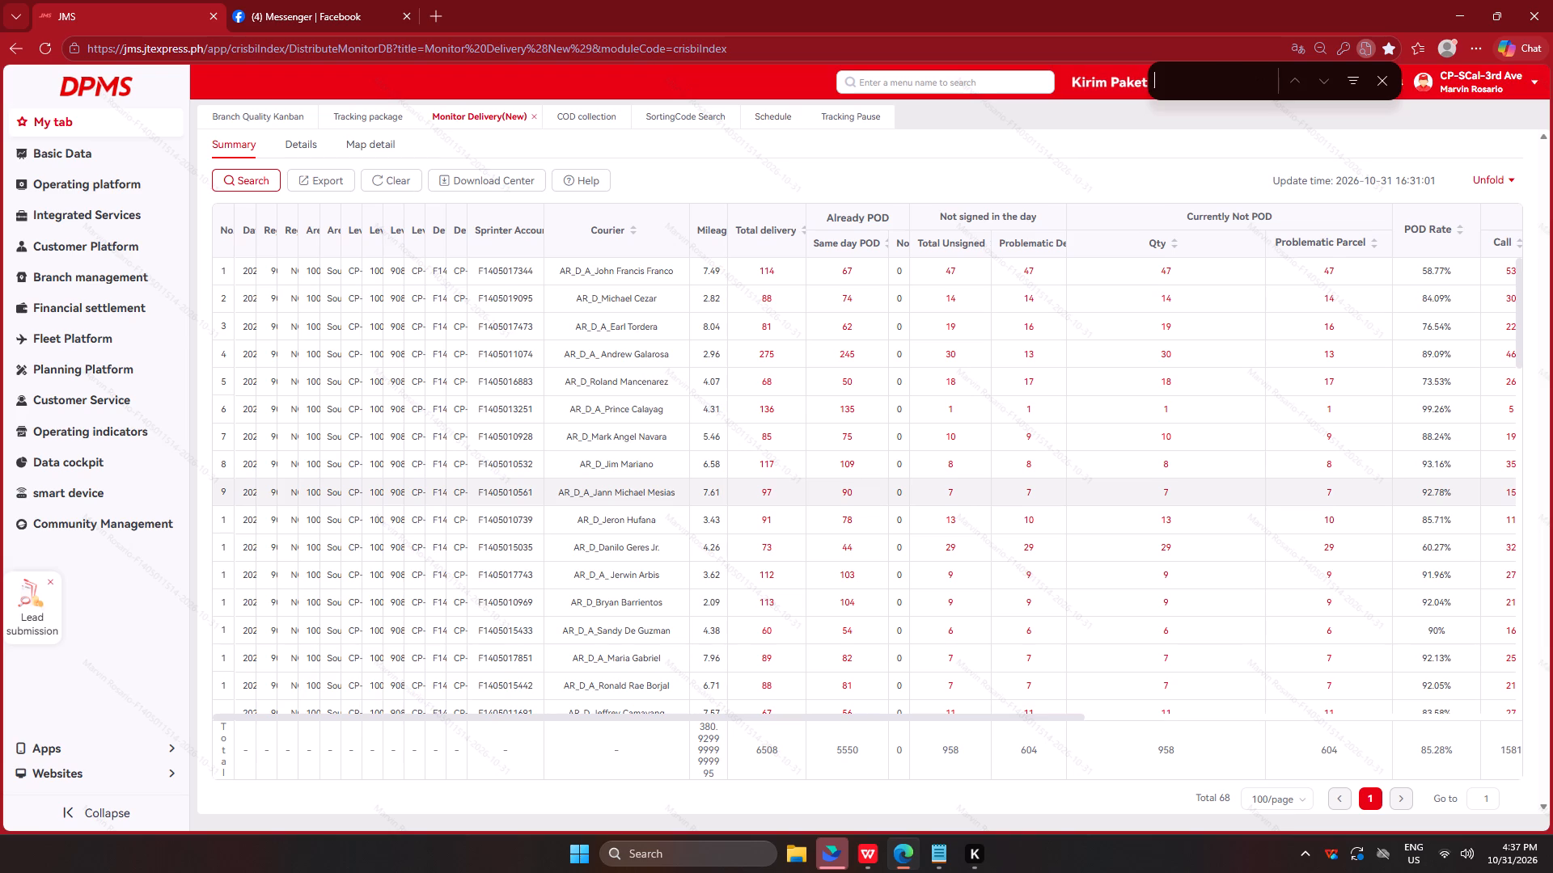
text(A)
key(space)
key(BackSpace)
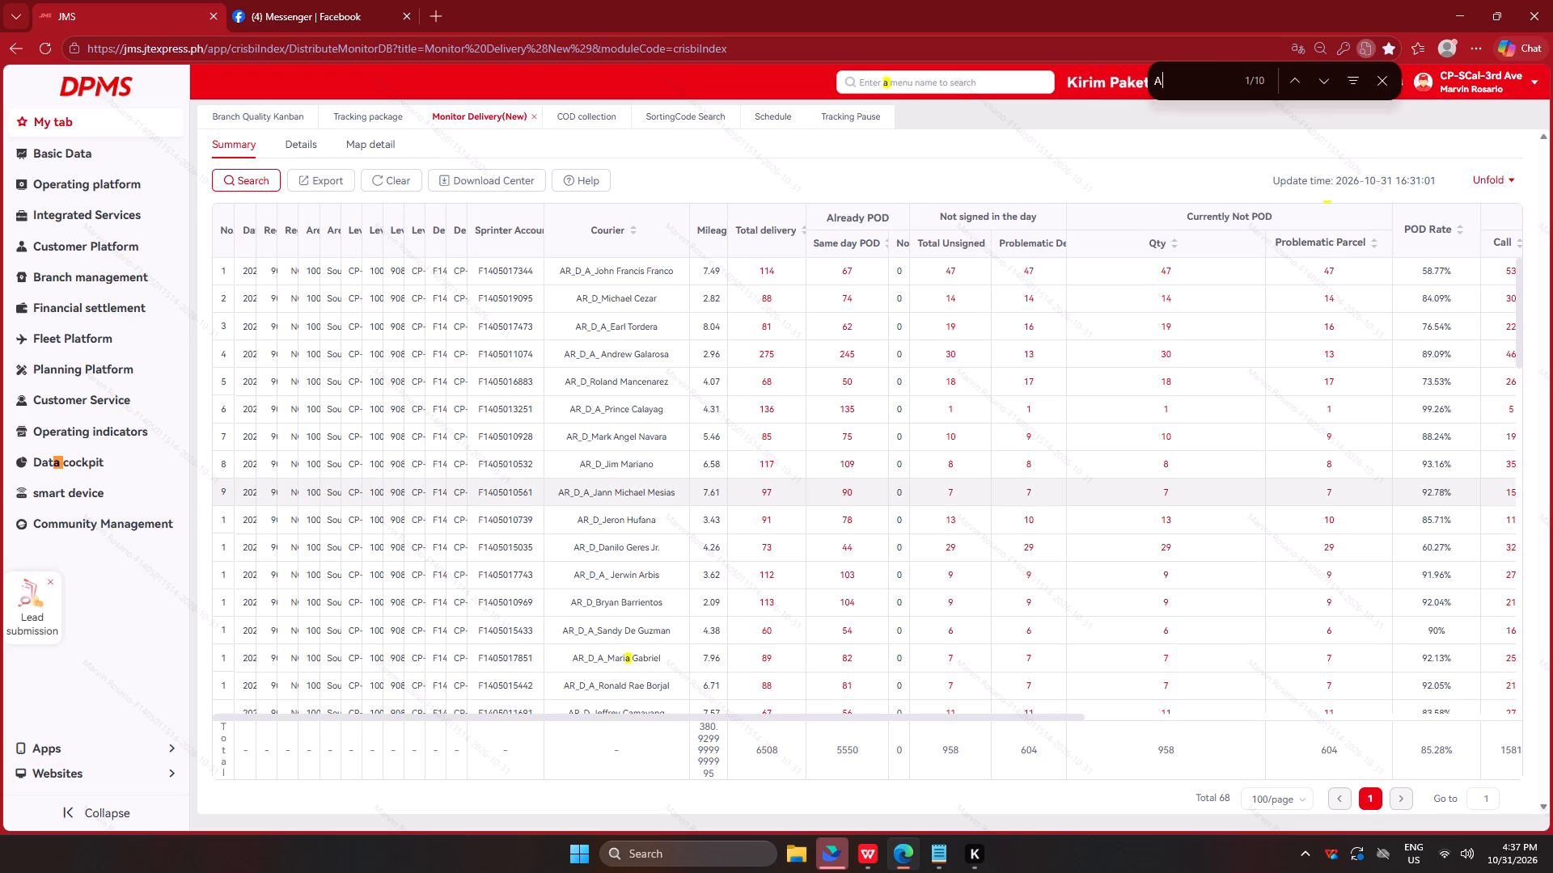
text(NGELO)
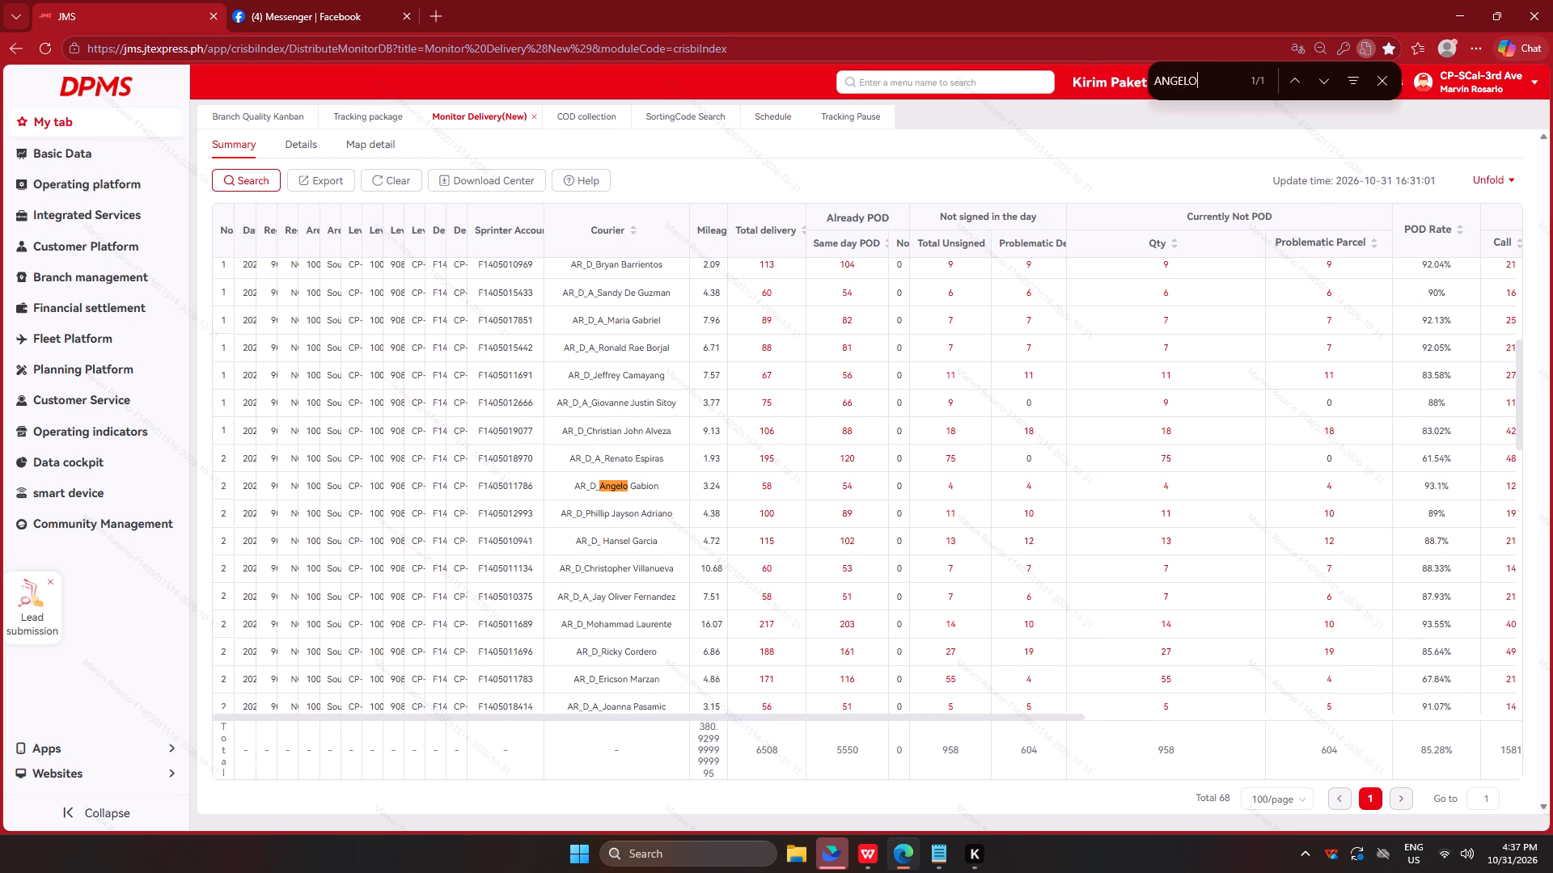